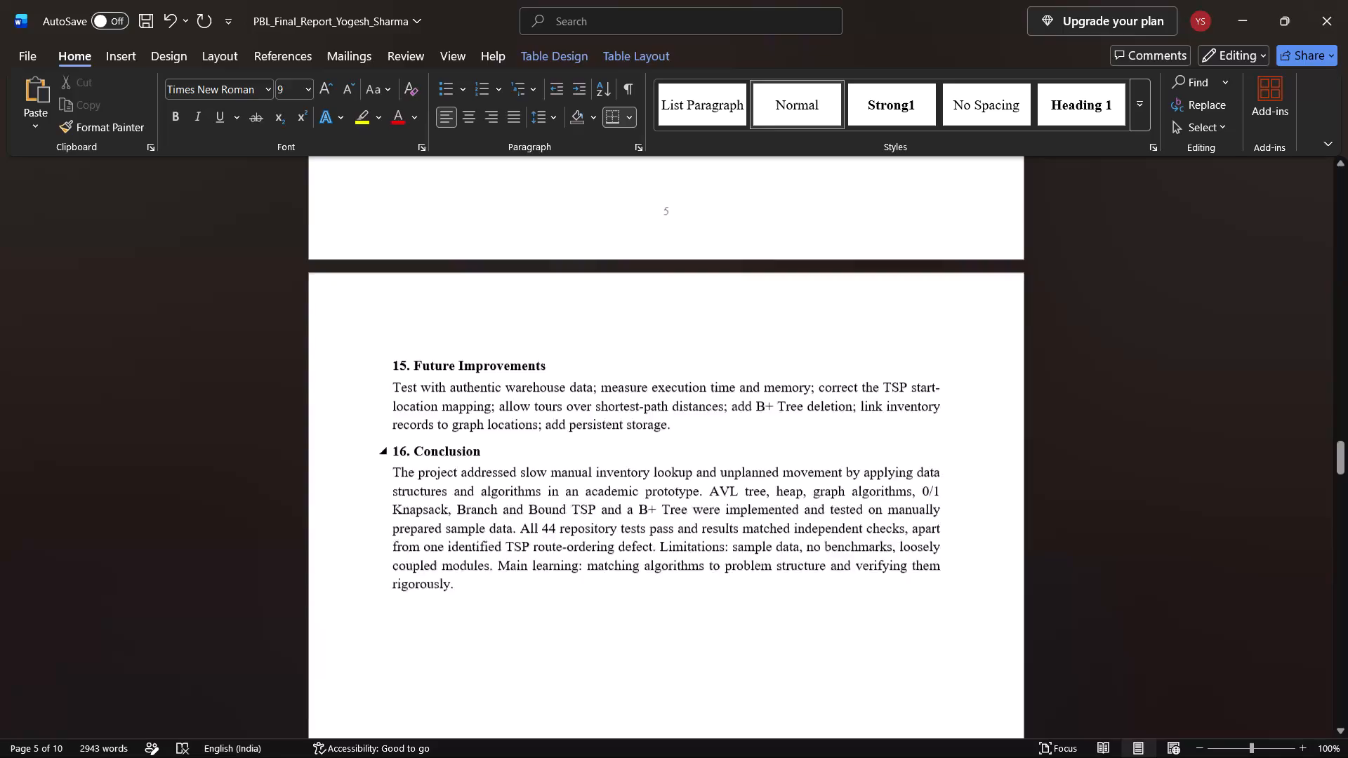
Look over the report's closing pages, from the Conclusion through the References to the source code appendix.
scroll(562, 404, up, 1)
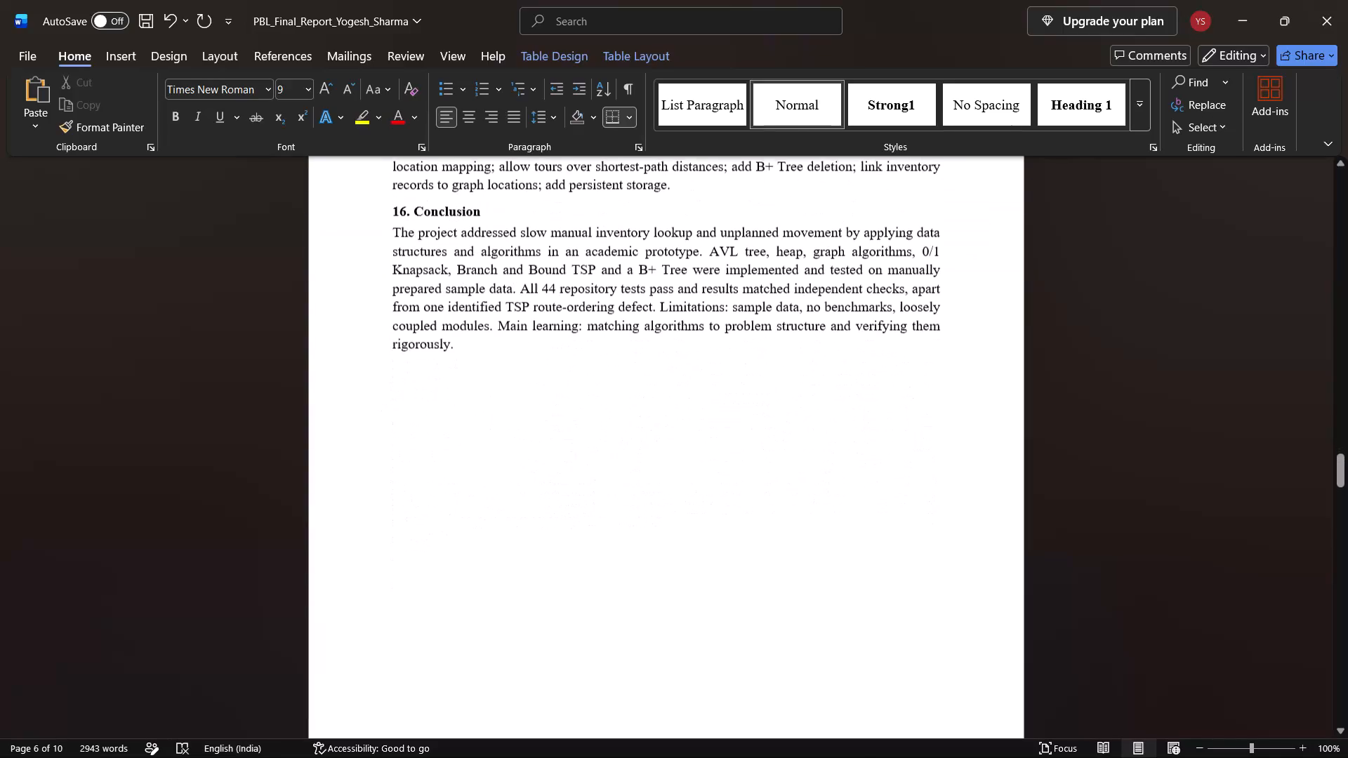
scroll(562, 404, up, 1)
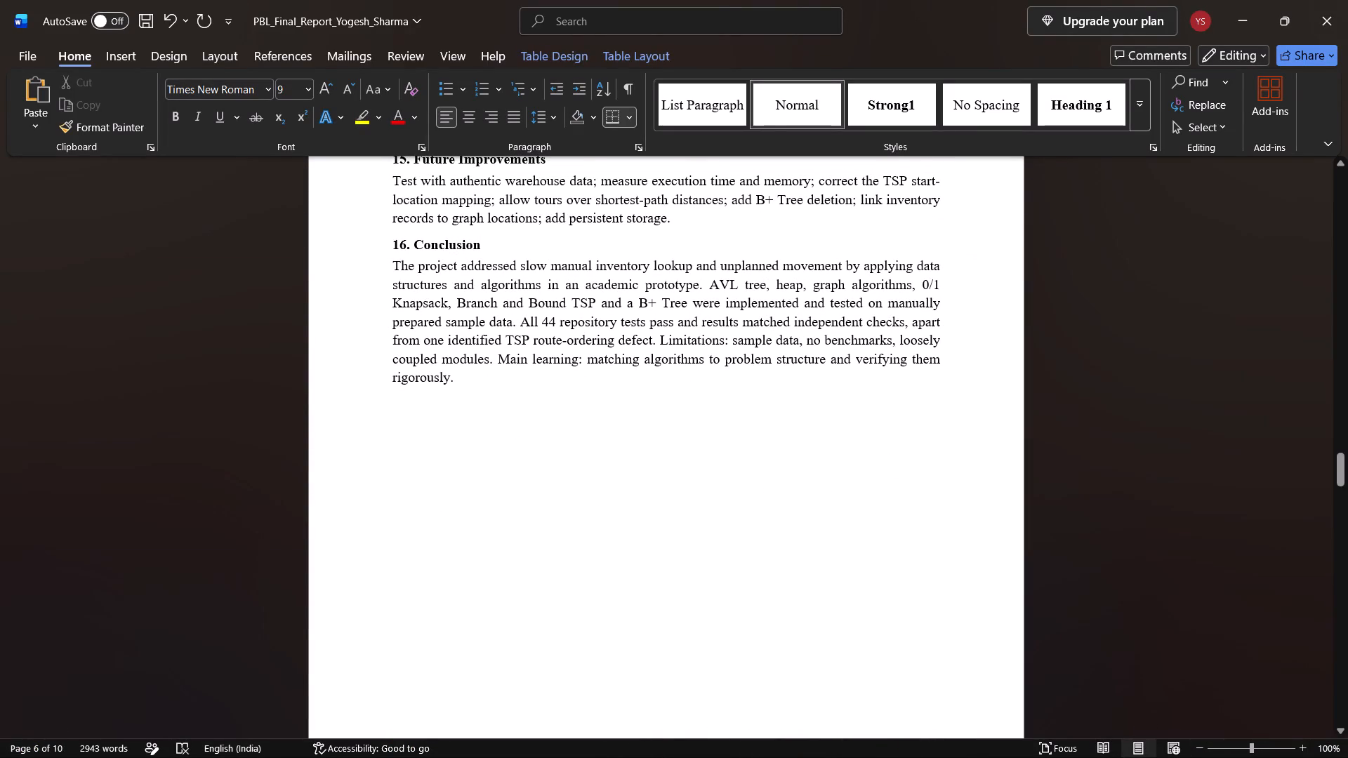
scroll(808, 496, down, 8)
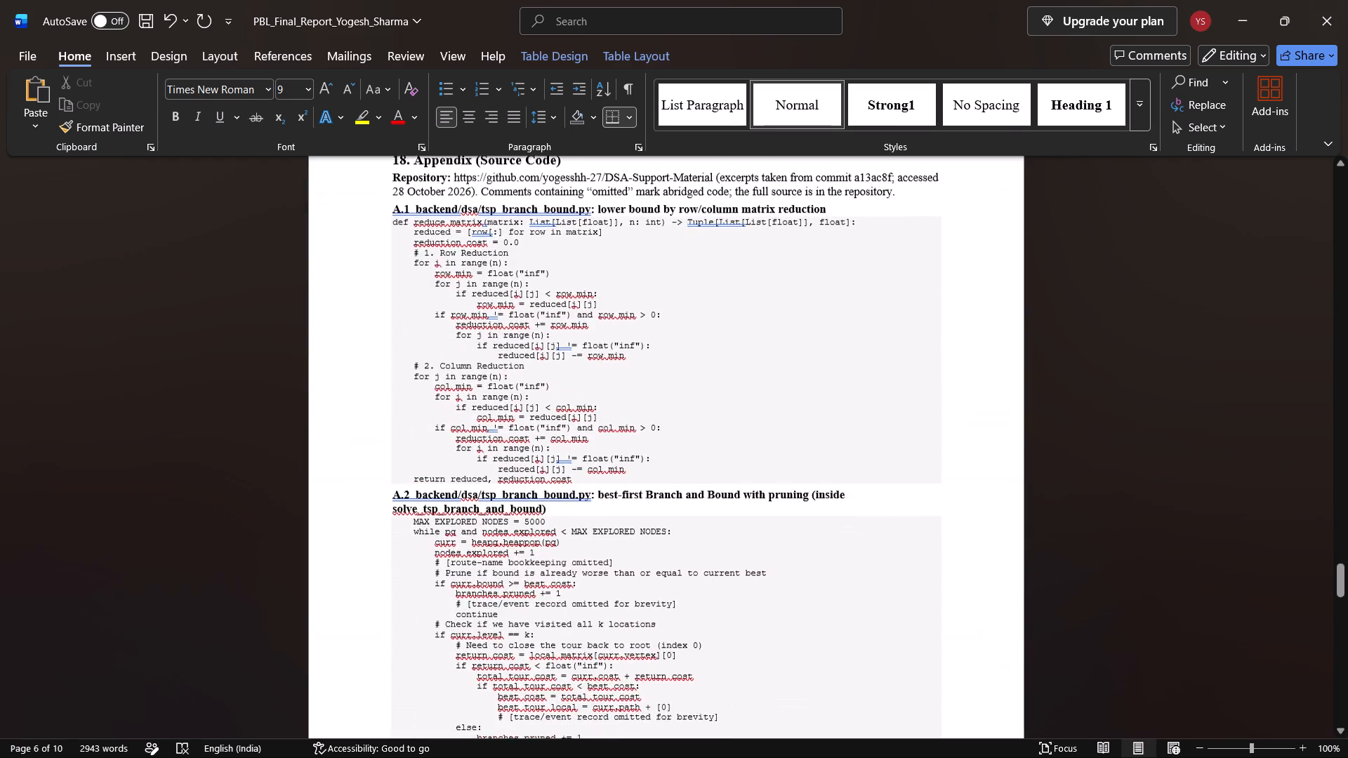
scroll(808, 496, down, 4)
scroll(808, 496, right, 1)
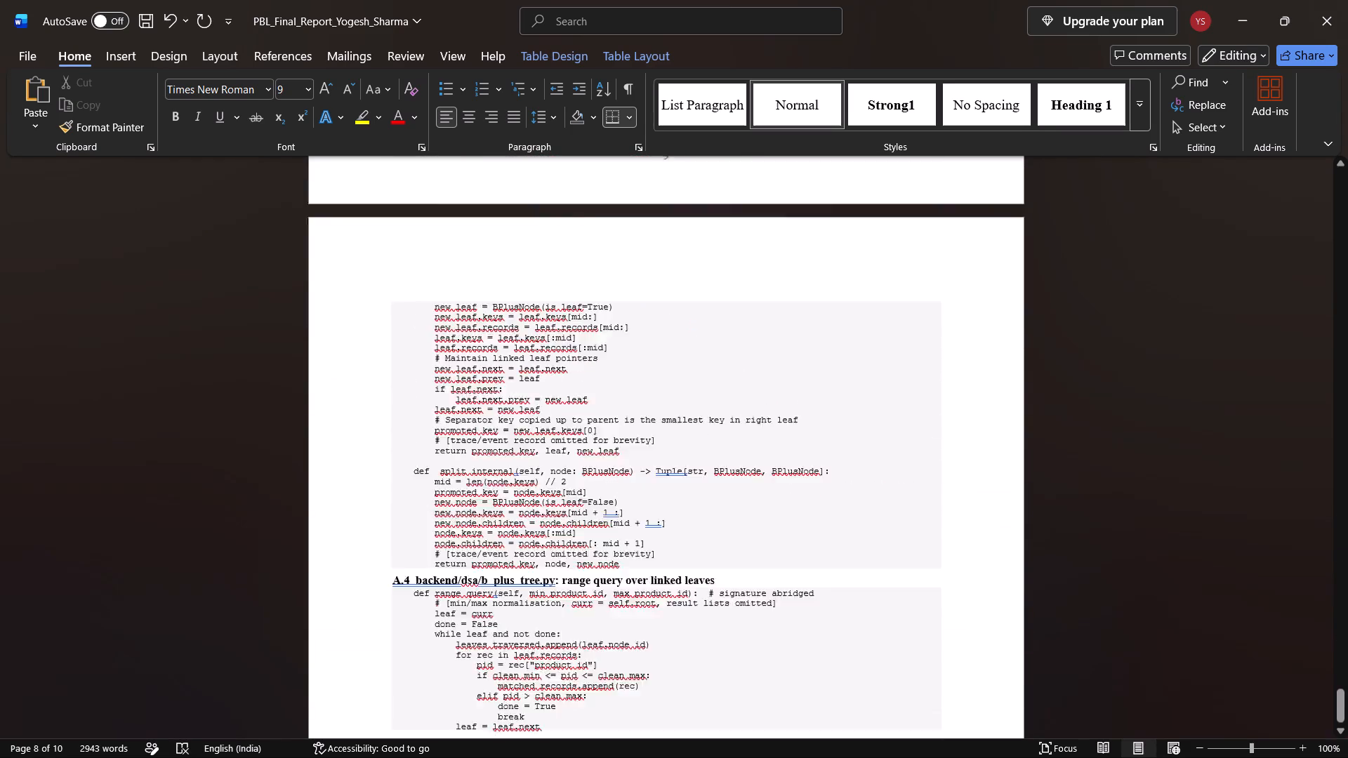
scroll(808, 496, right, 1)
scroll(808, 496, up, 1)
scroll(808, 496, right, 1)
right_click(808, 496)
scroll(808, 496, up, 1)
scroll(808, 496, right, 1)
scroll(808, 496, up, 2)
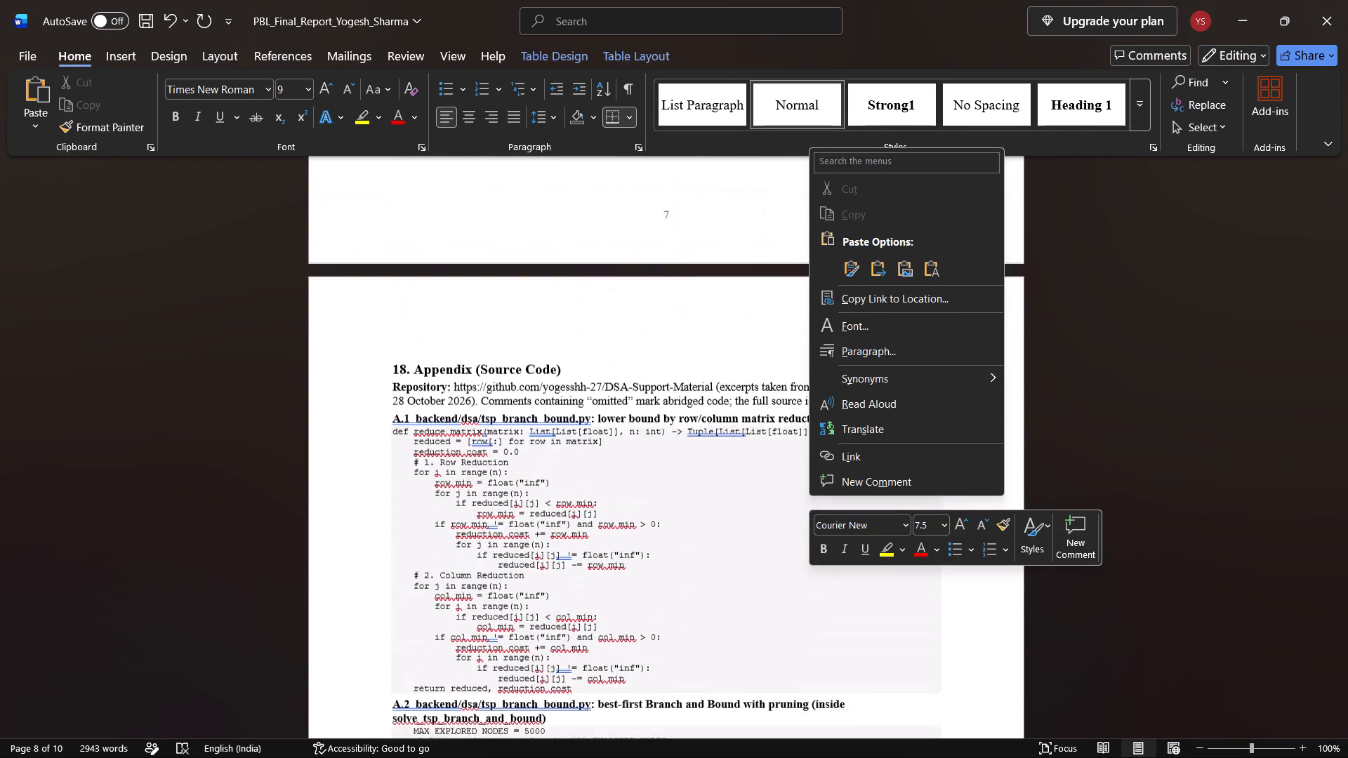
scroll(808, 496, up, 2)
scroll(808, 496, down, 1)
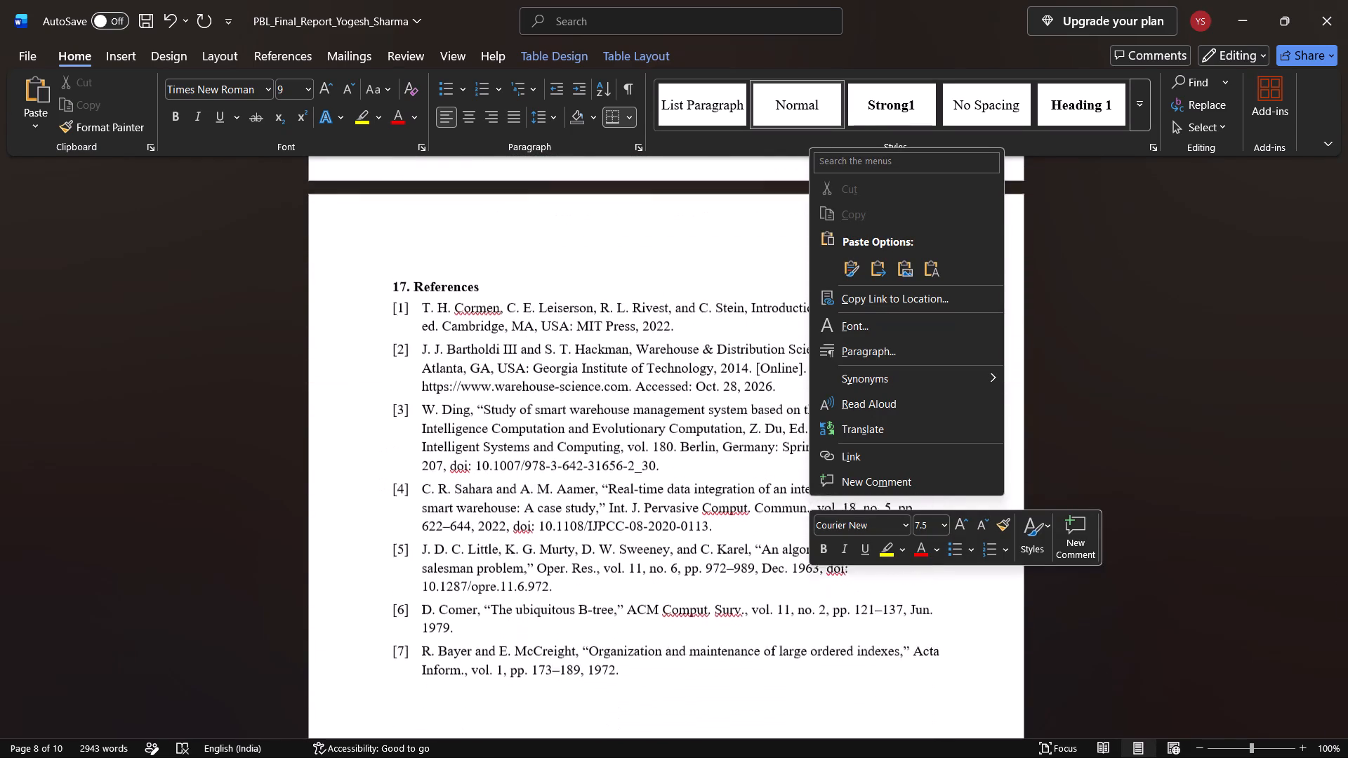
scroll(808, 496, down, 1)
click(678, 669)
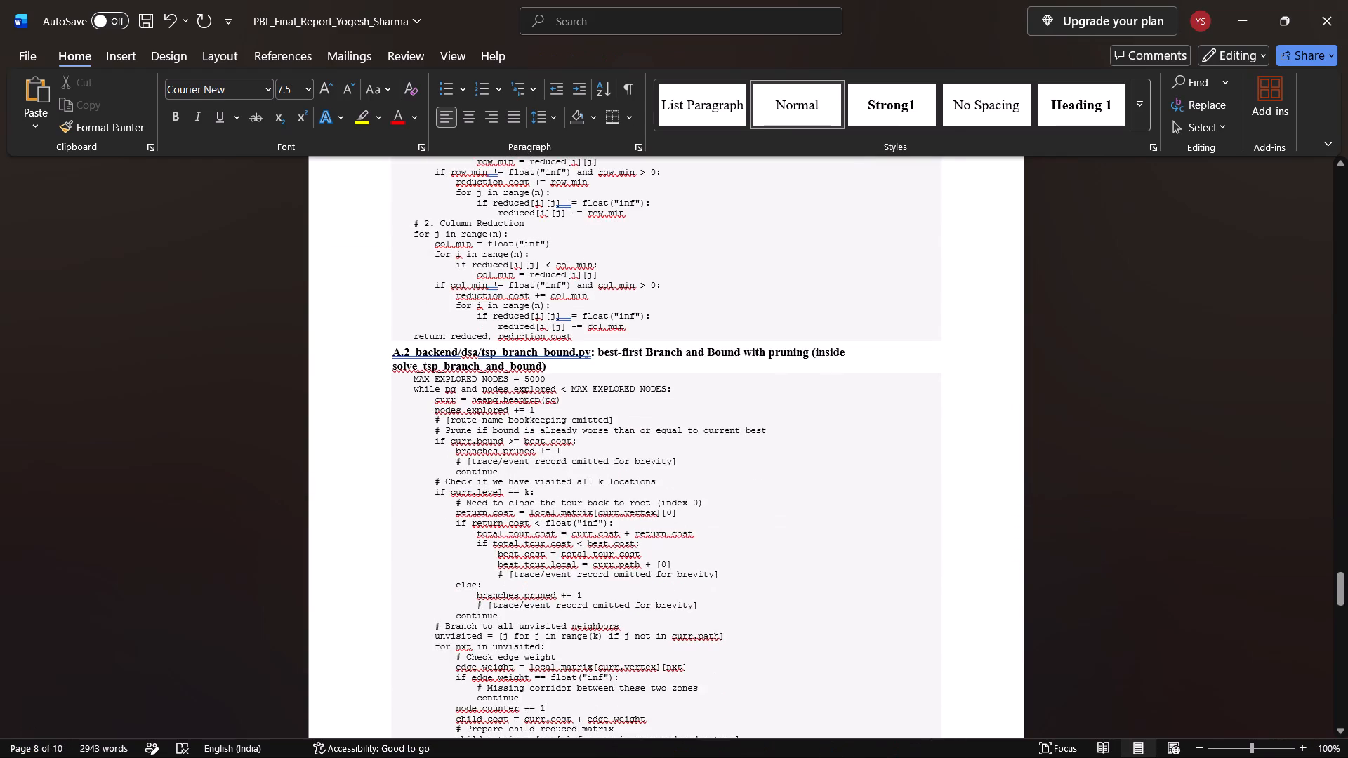
Remove the page break after the Conclusion so that the "17. References" heading starts on a new line directly below it.
scroll(678, 669, up, 4)
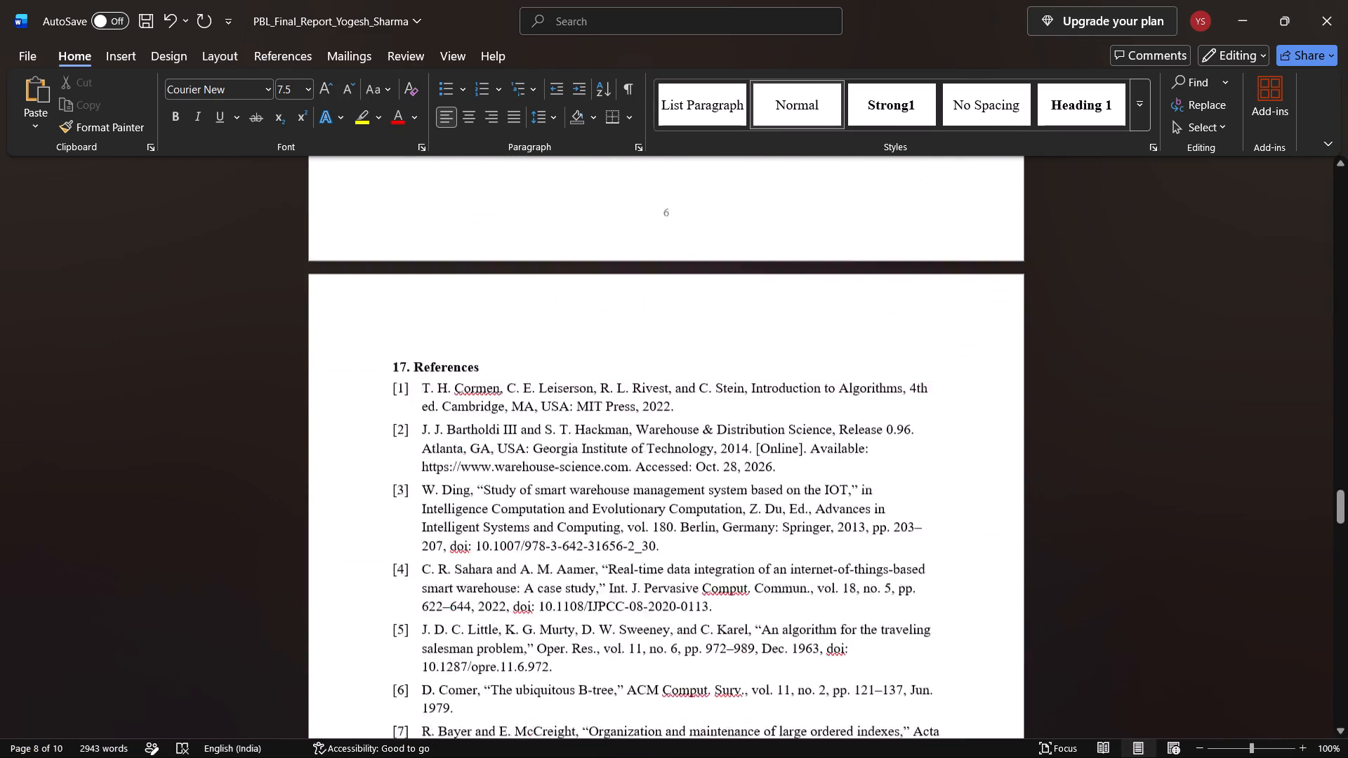
scroll(678, 669, up, 1)
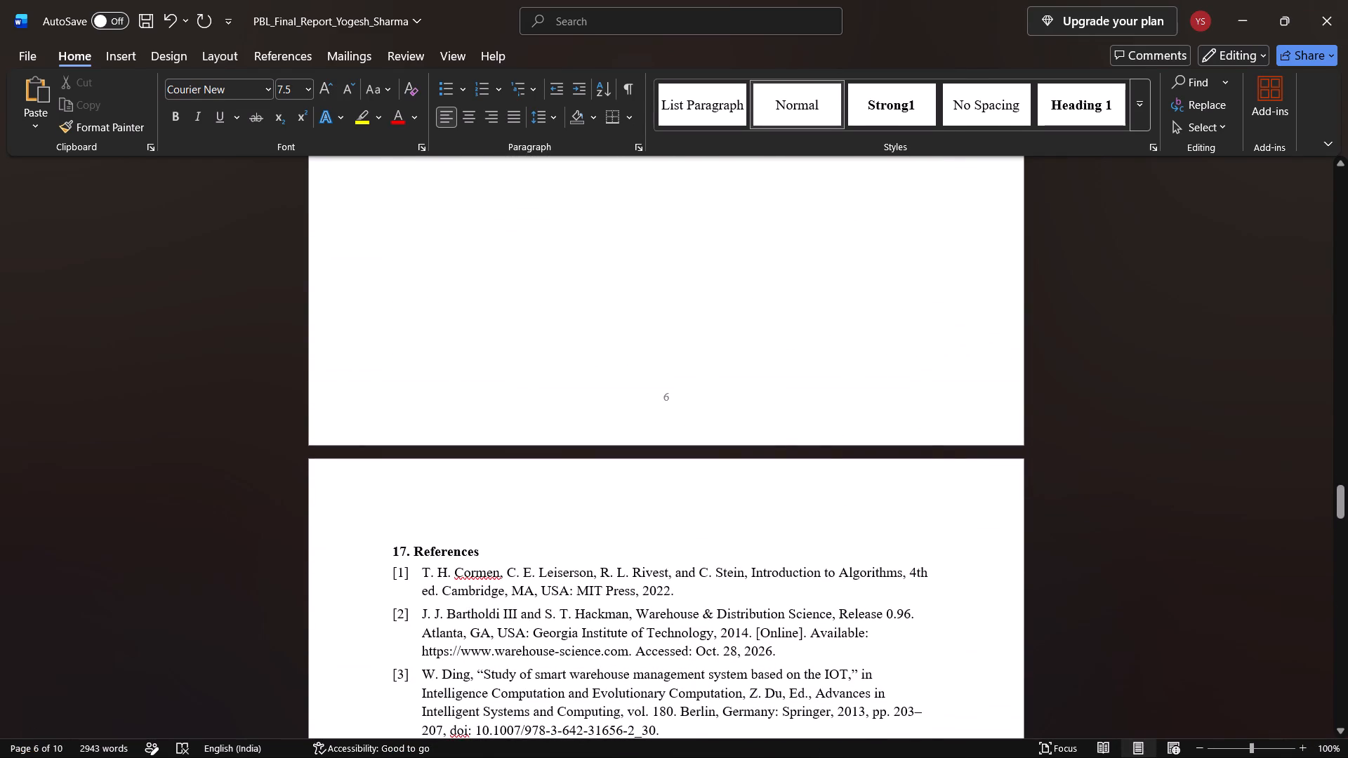
click(395, 559)
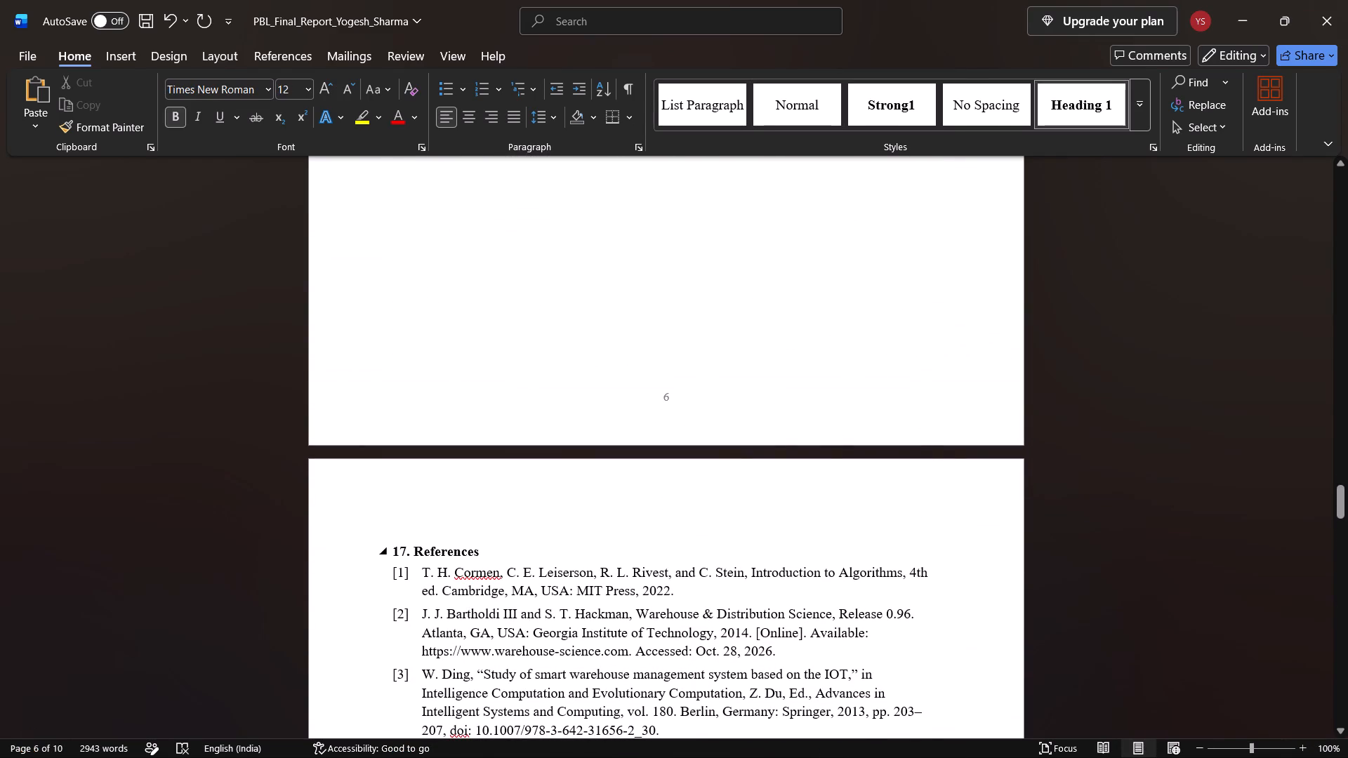
key(BackSpace)
key(BackSpace)
scroll(394, 484, up, 2)
click(475, 457)
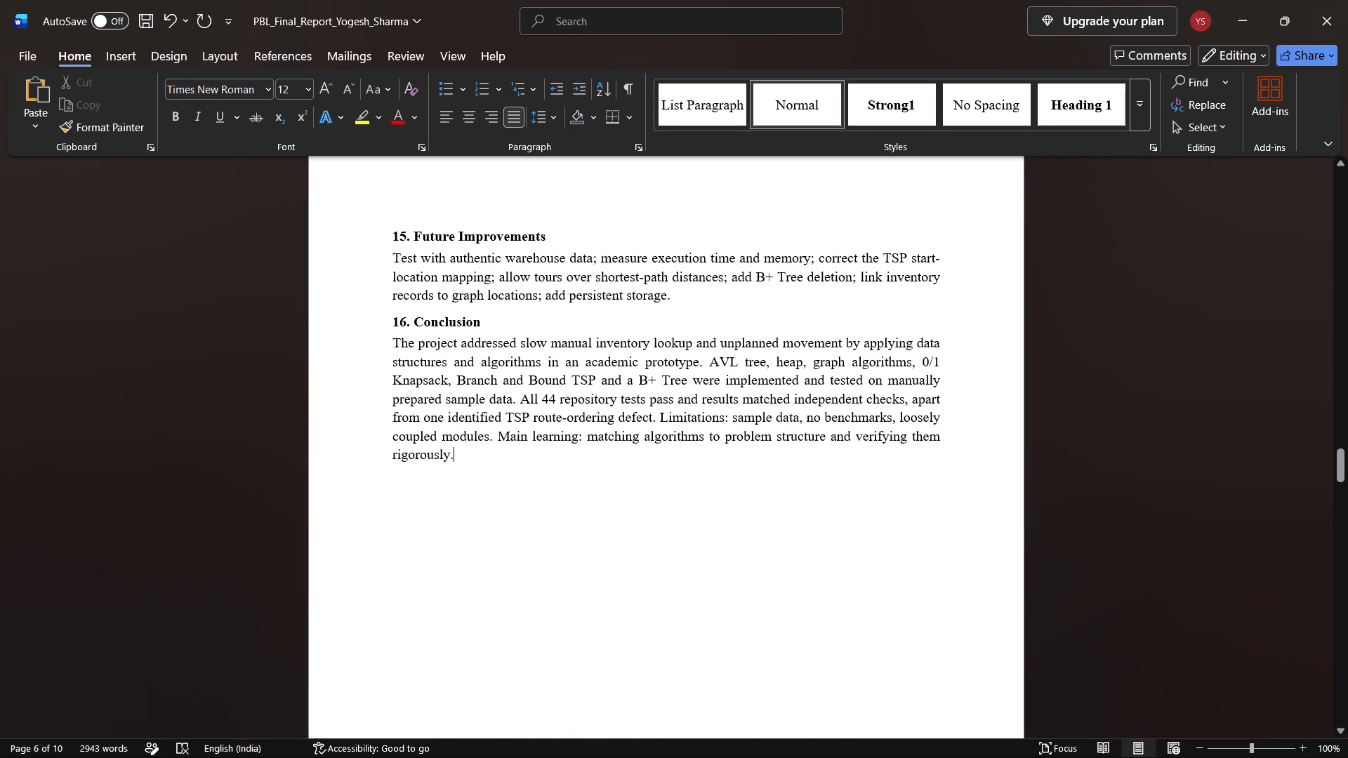
key(Delete)
key(Return)
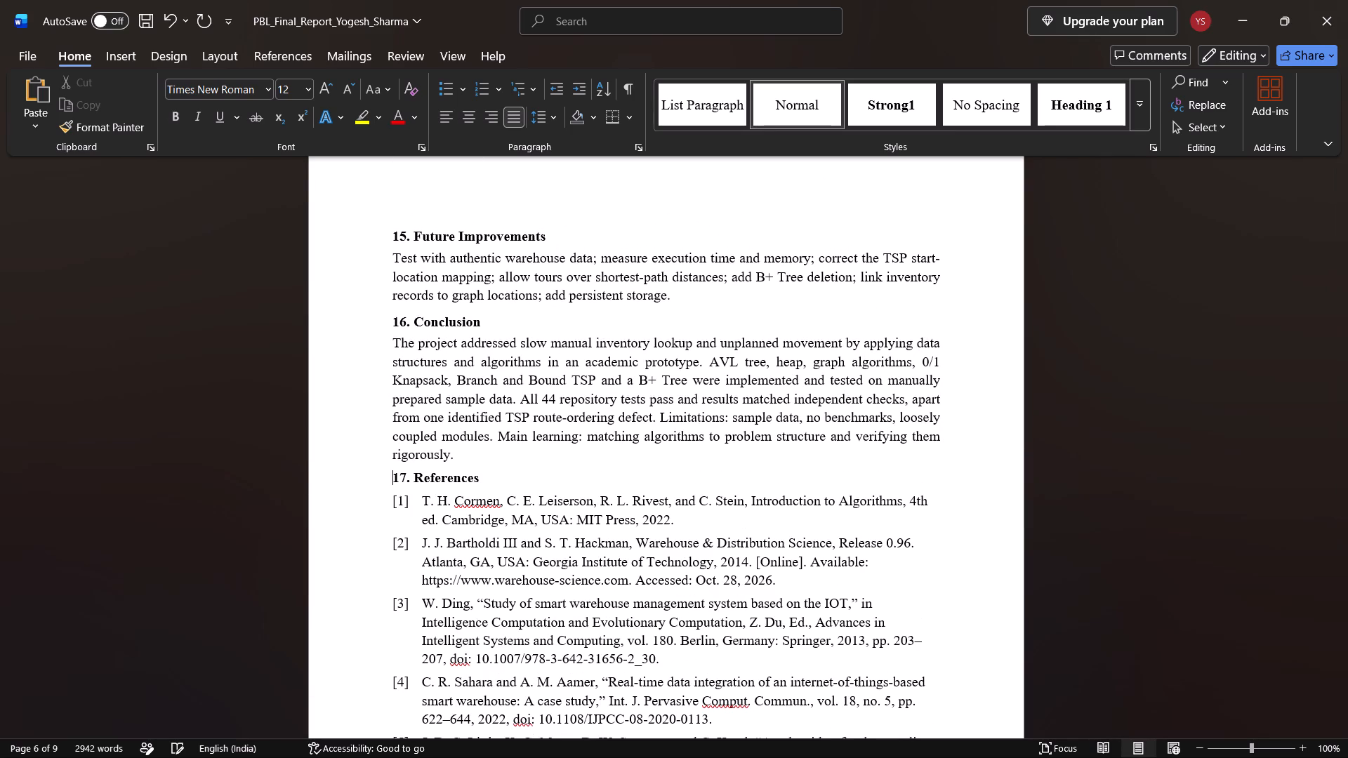
Check the page layout of the References section and the source code appendix.
scroll(444, 460, down, 1)
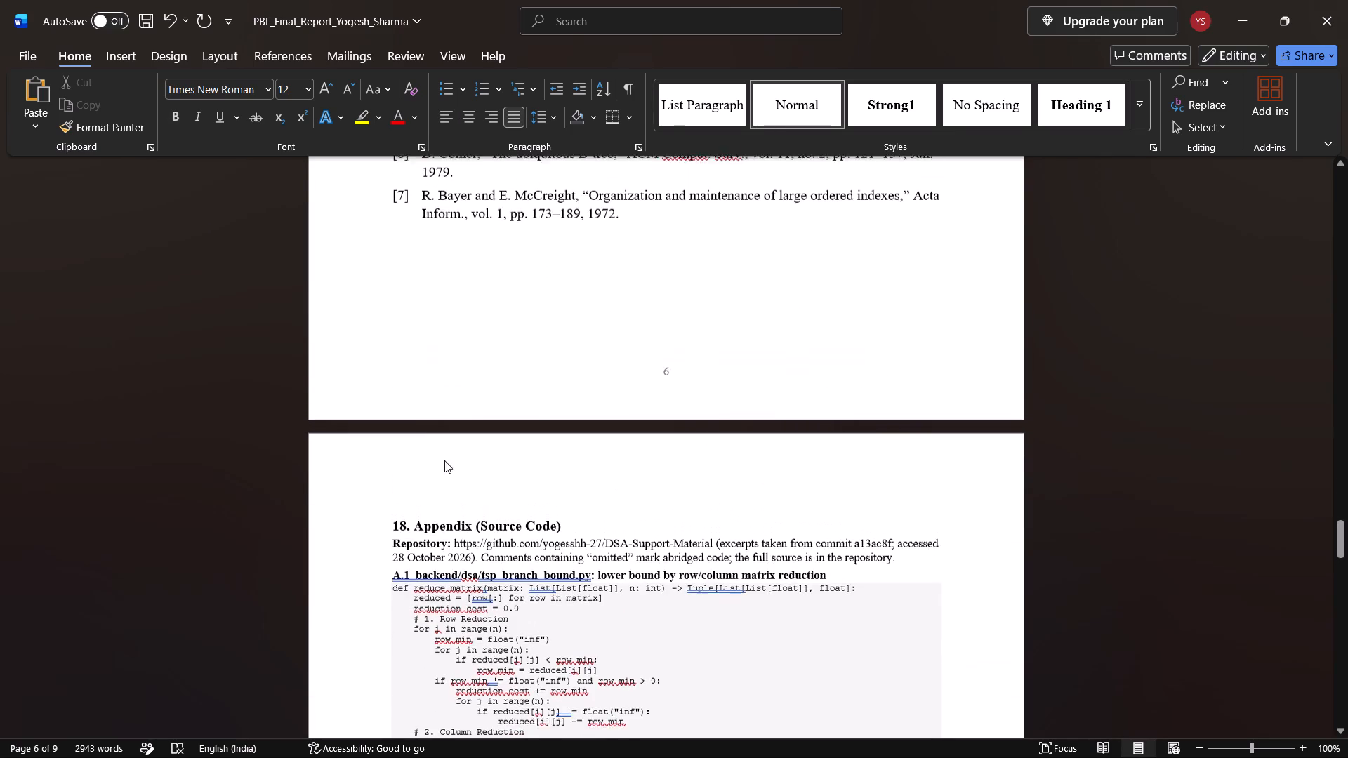
scroll(444, 460, down, 1)
scroll(466, 312, down, 5)
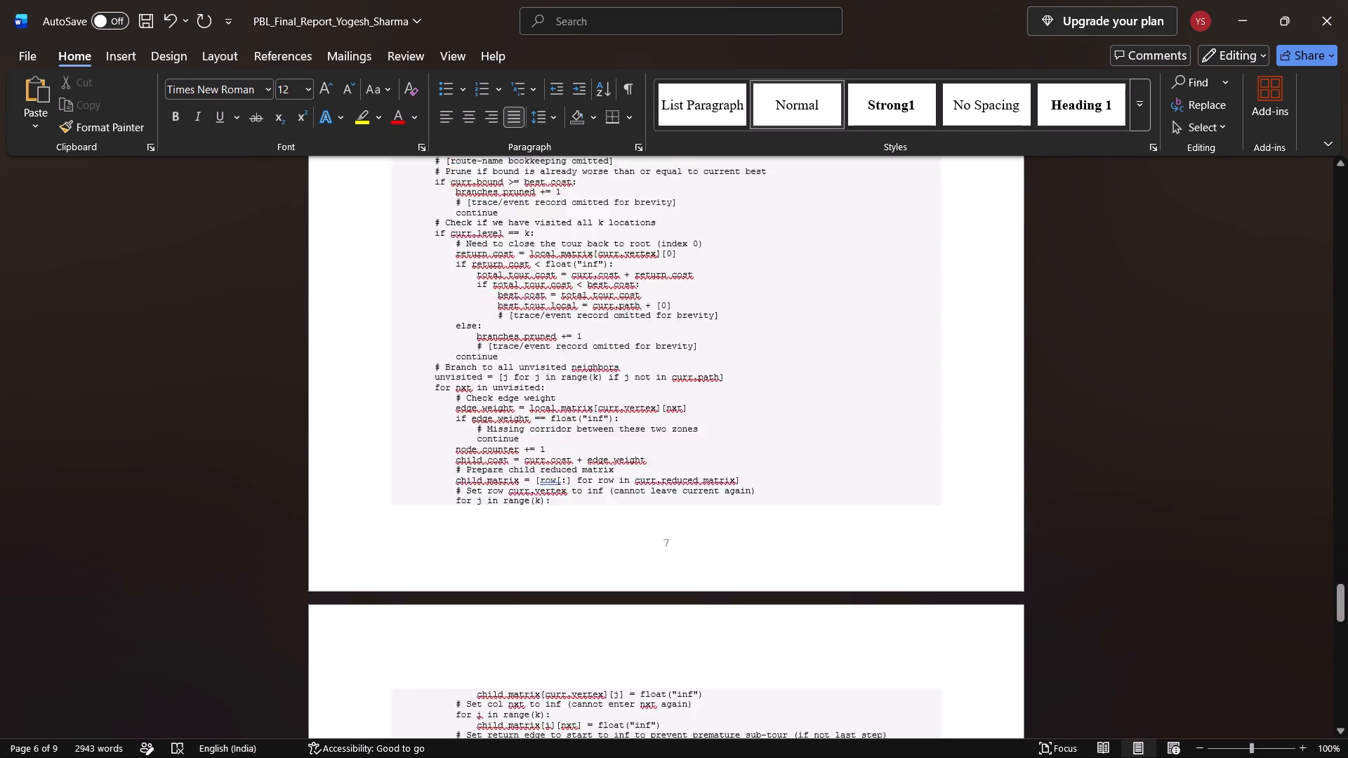
scroll(474, 288, down, 9)
scroll(474, 288, up, 4)
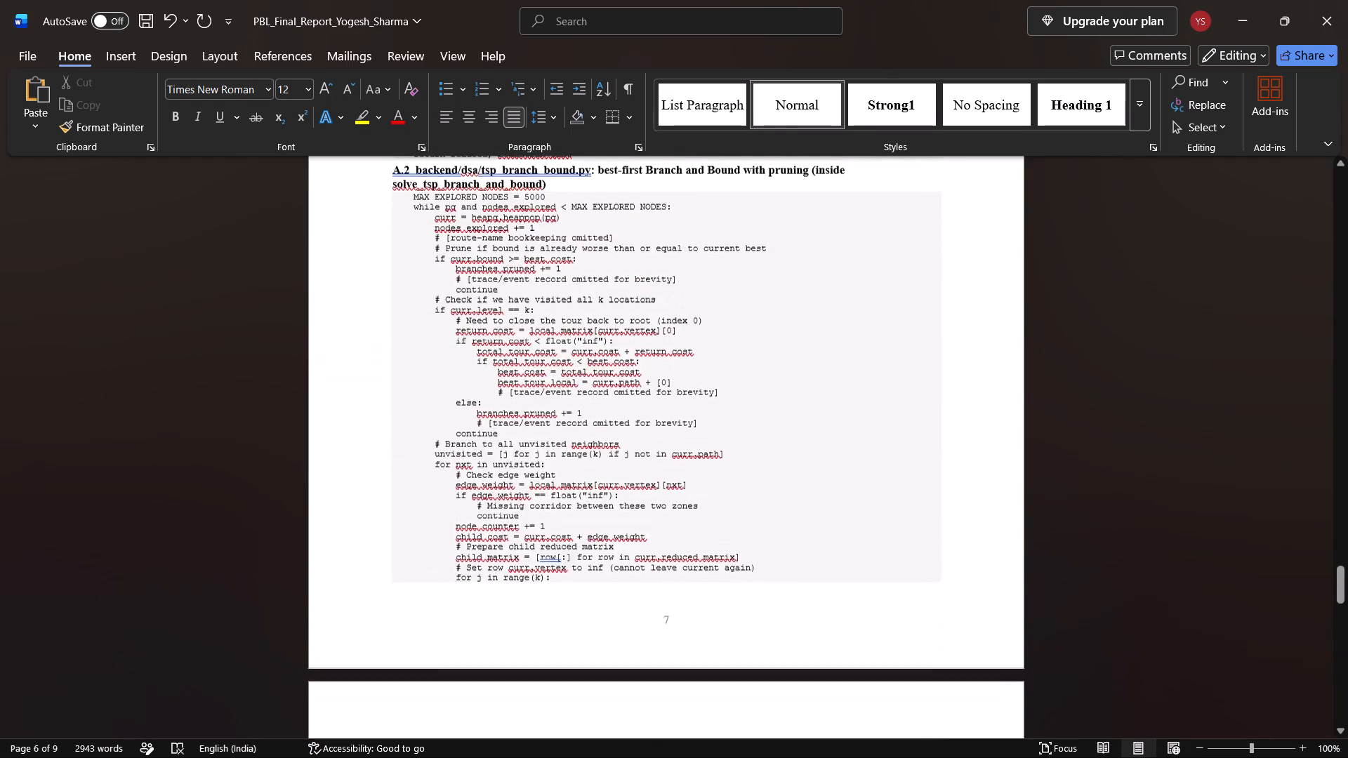
scroll(474, 288, up, 4)
scroll(474, 288, right, 1)
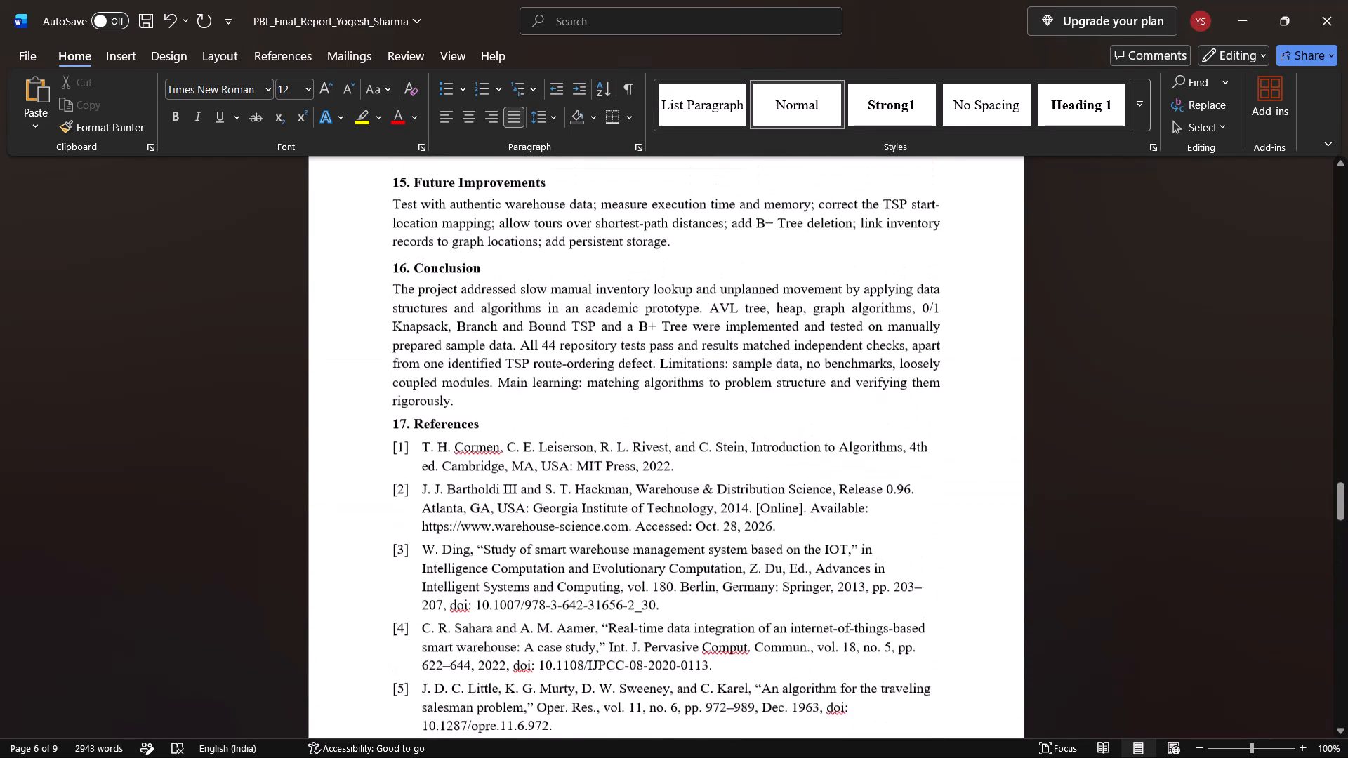
scroll(474, 288, right, 3)
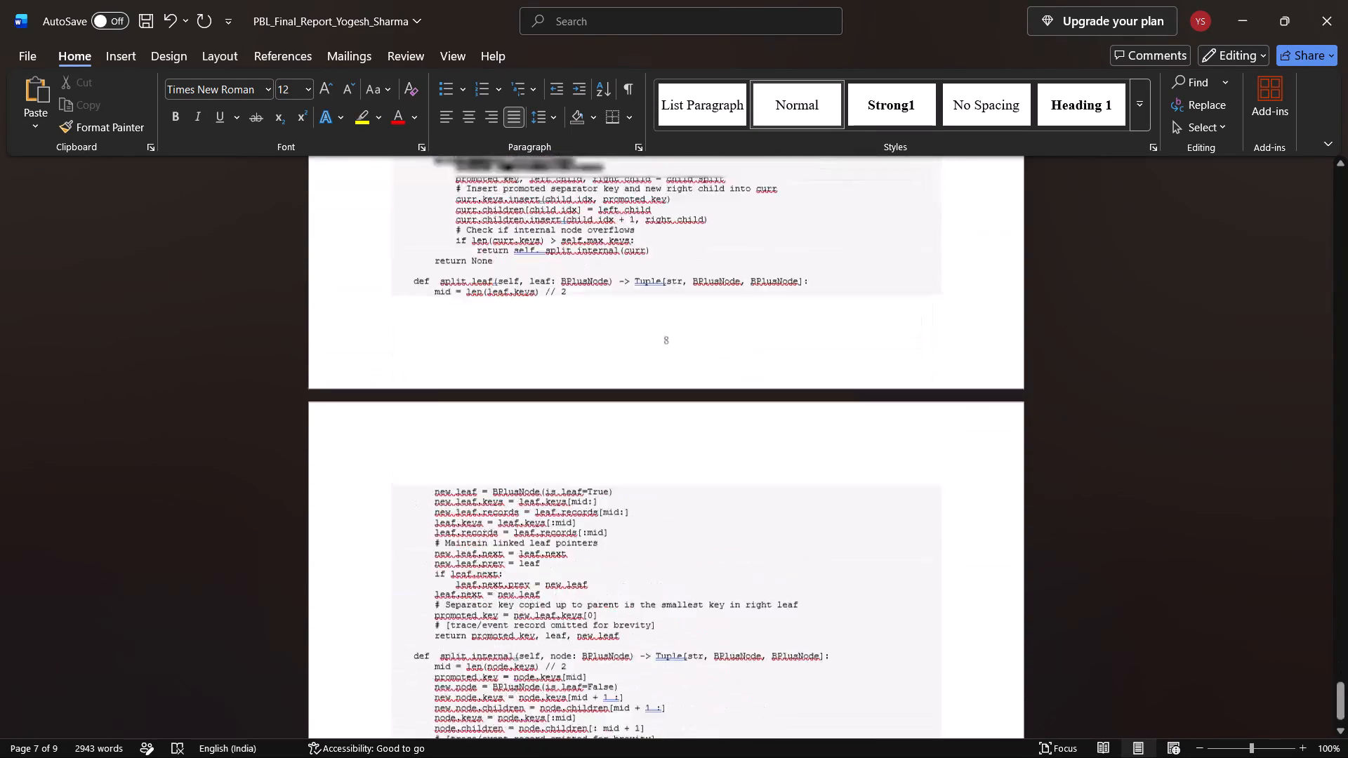
scroll(474, 288, right, 1)
scroll(474, 288, up, 7)
scroll(474, 288, down, 4)
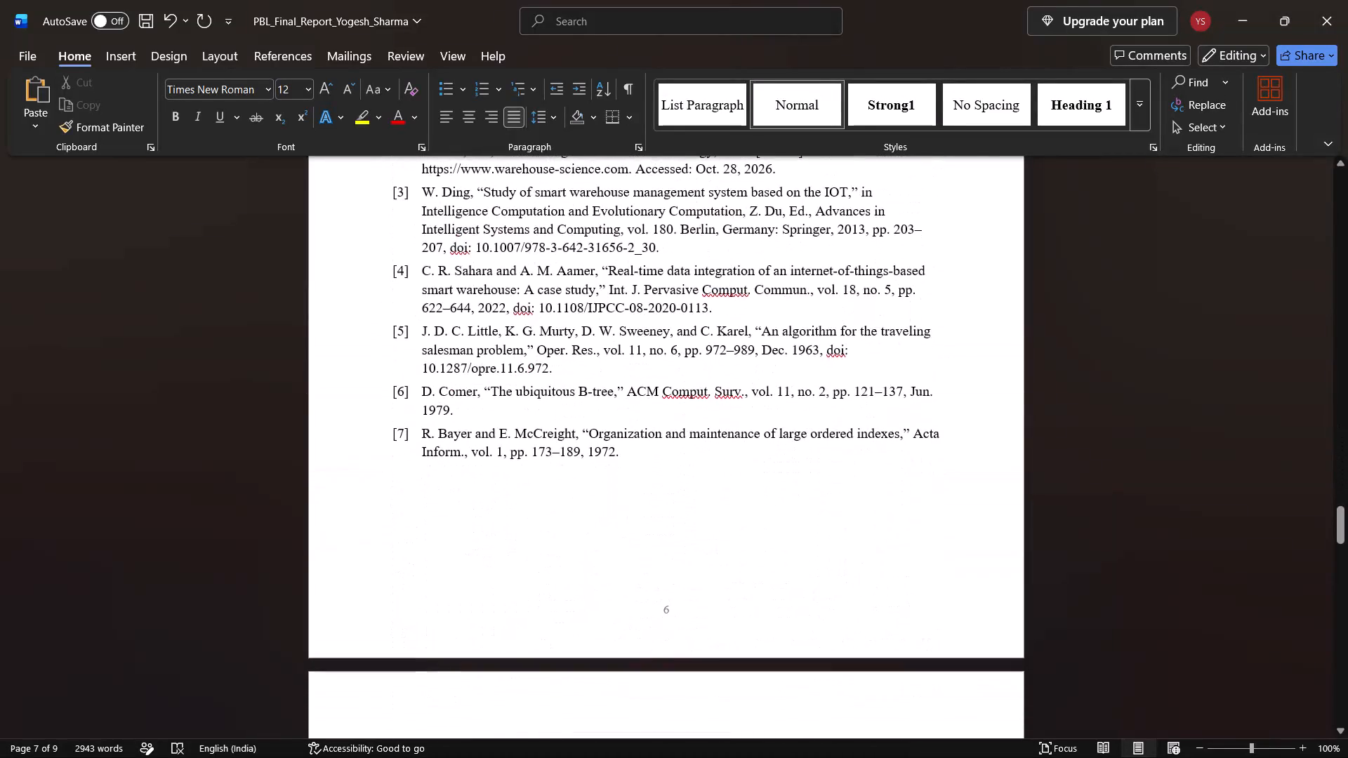
Fill in the Date of Submission in the first page's details table as 28/10/2026.
scroll(474, 288, up, 2)
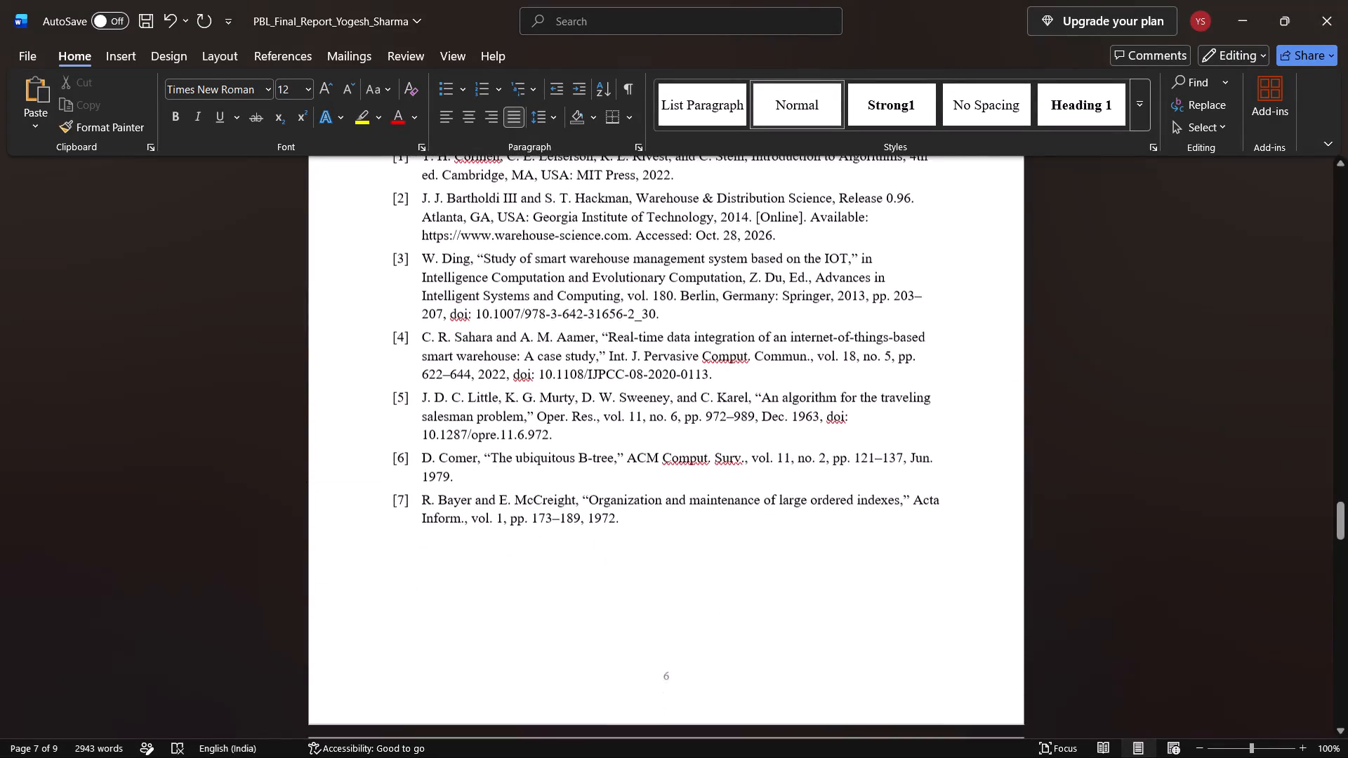
scroll(474, 288, up, 7)
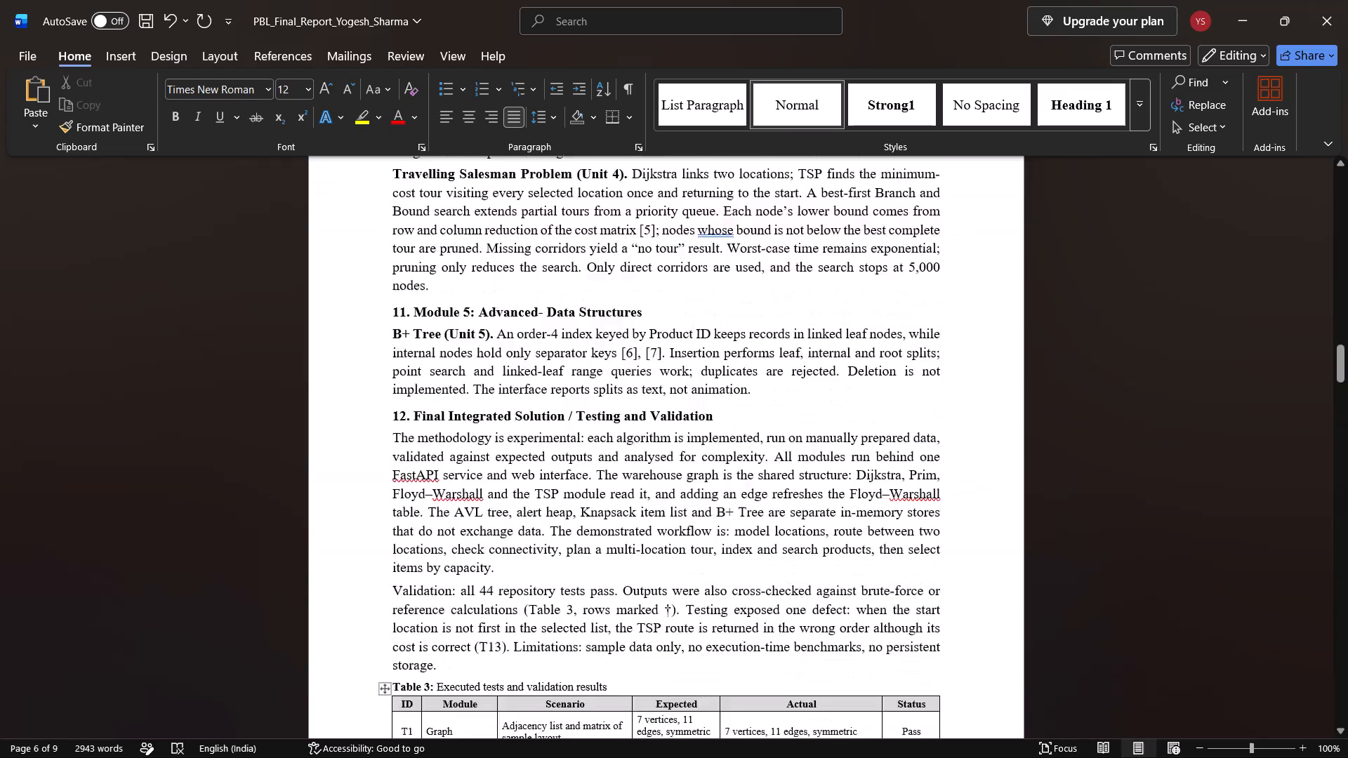
scroll(474, 288, up, 10)
scroll(474, 288, down, 1)
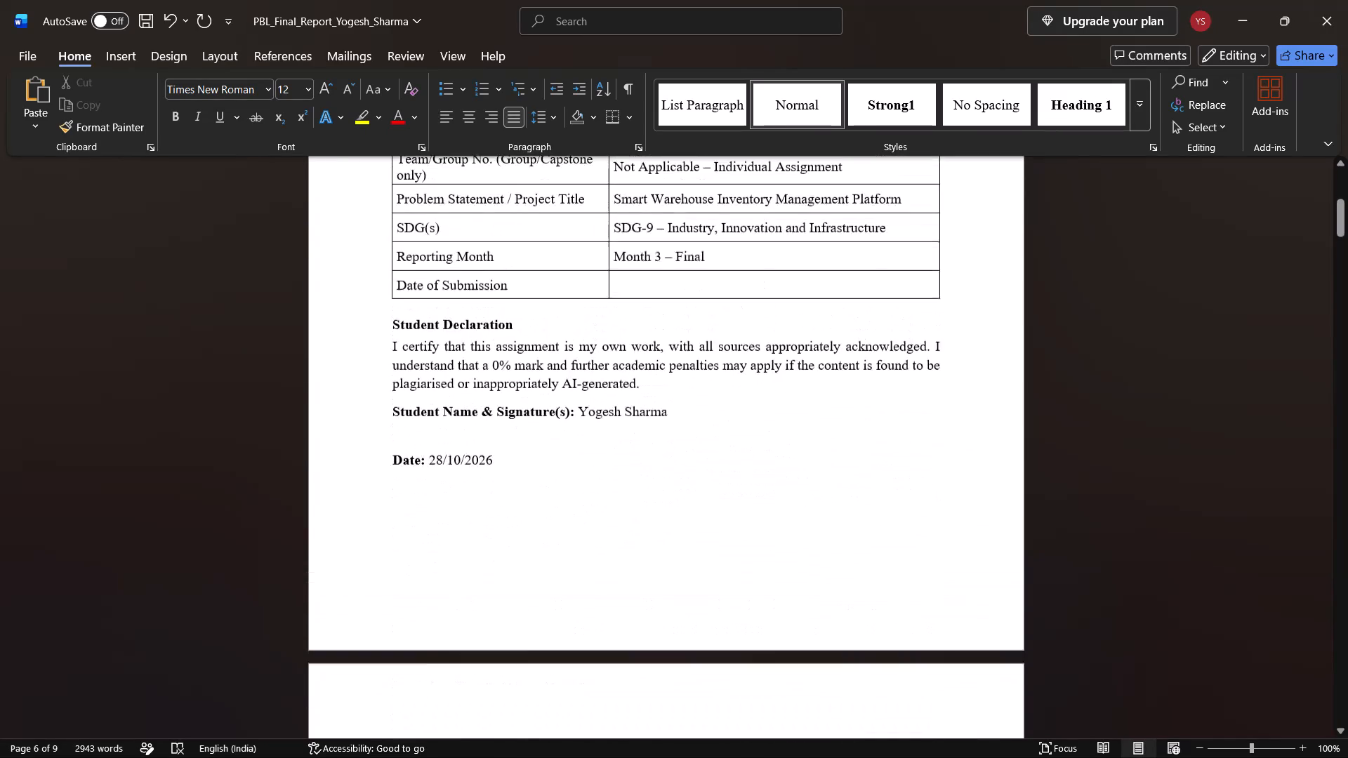
scroll(474, 288, down, 2)
click(659, 307)
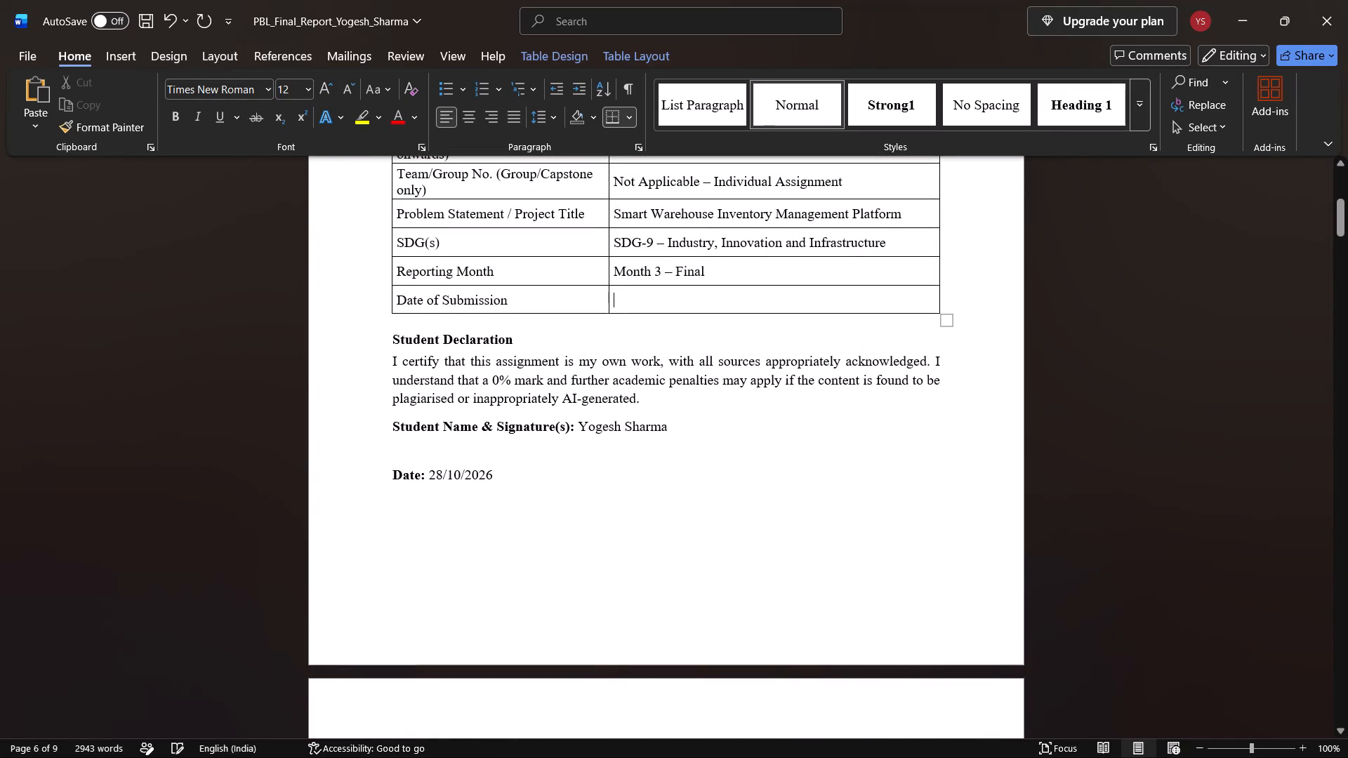
text(28)
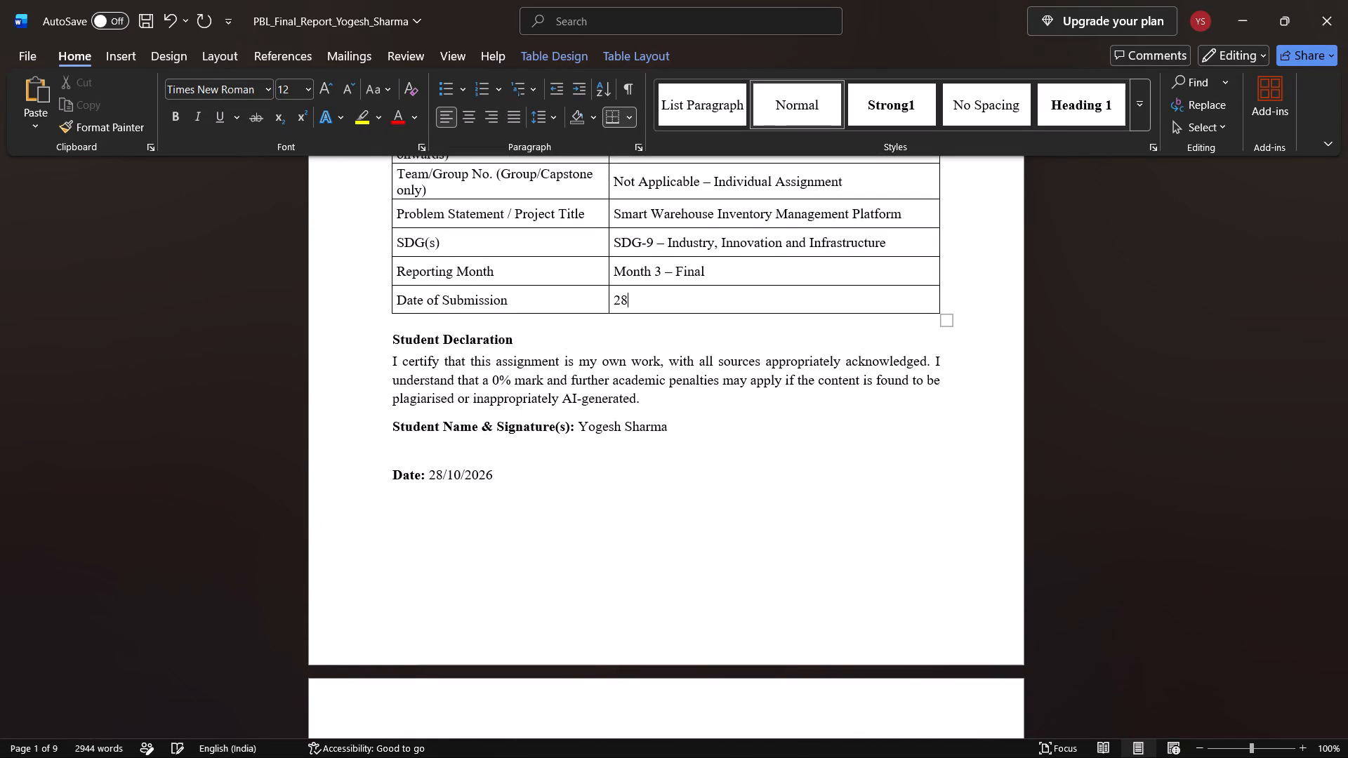
text(/10/2026)
Review the cover page details, the student declaration and the report's opening sections.
scroll(717, 354, up, 1)
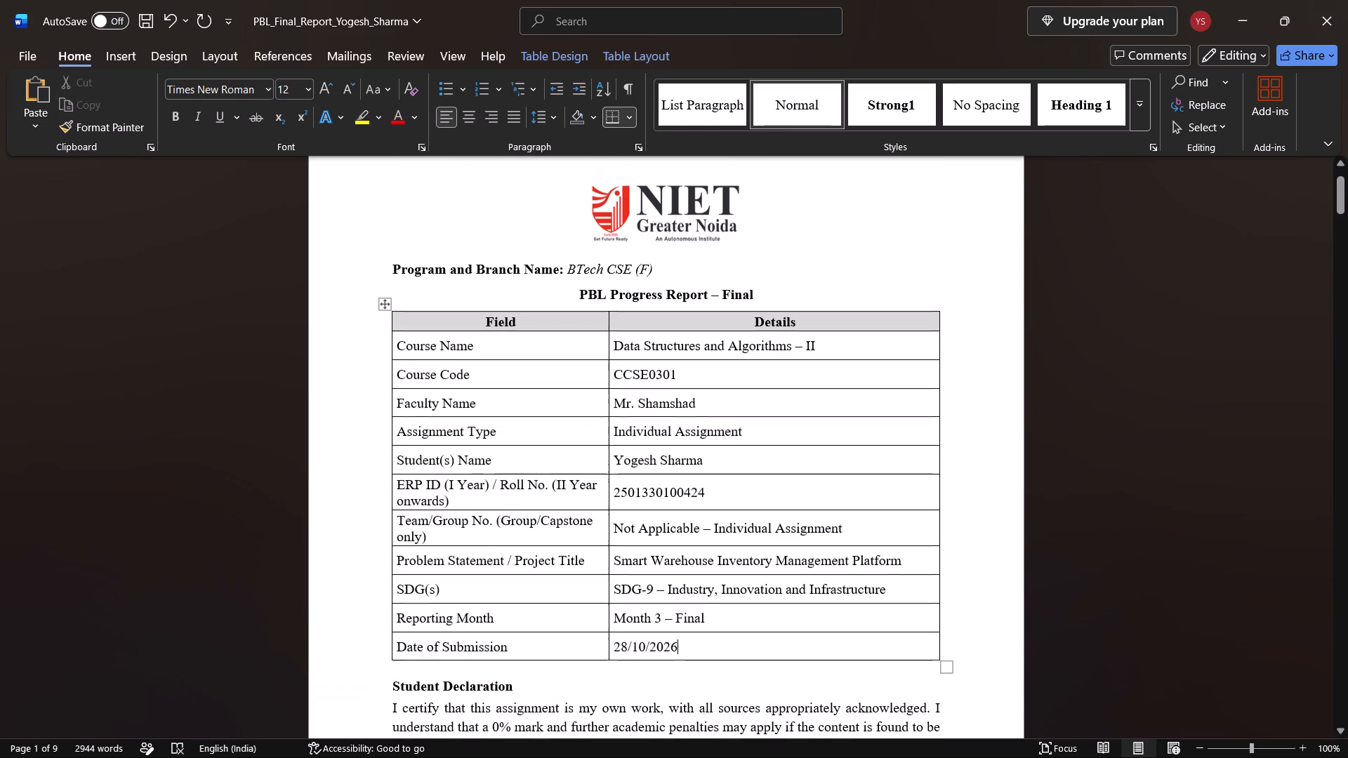
scroll(717, 354, up, 2)
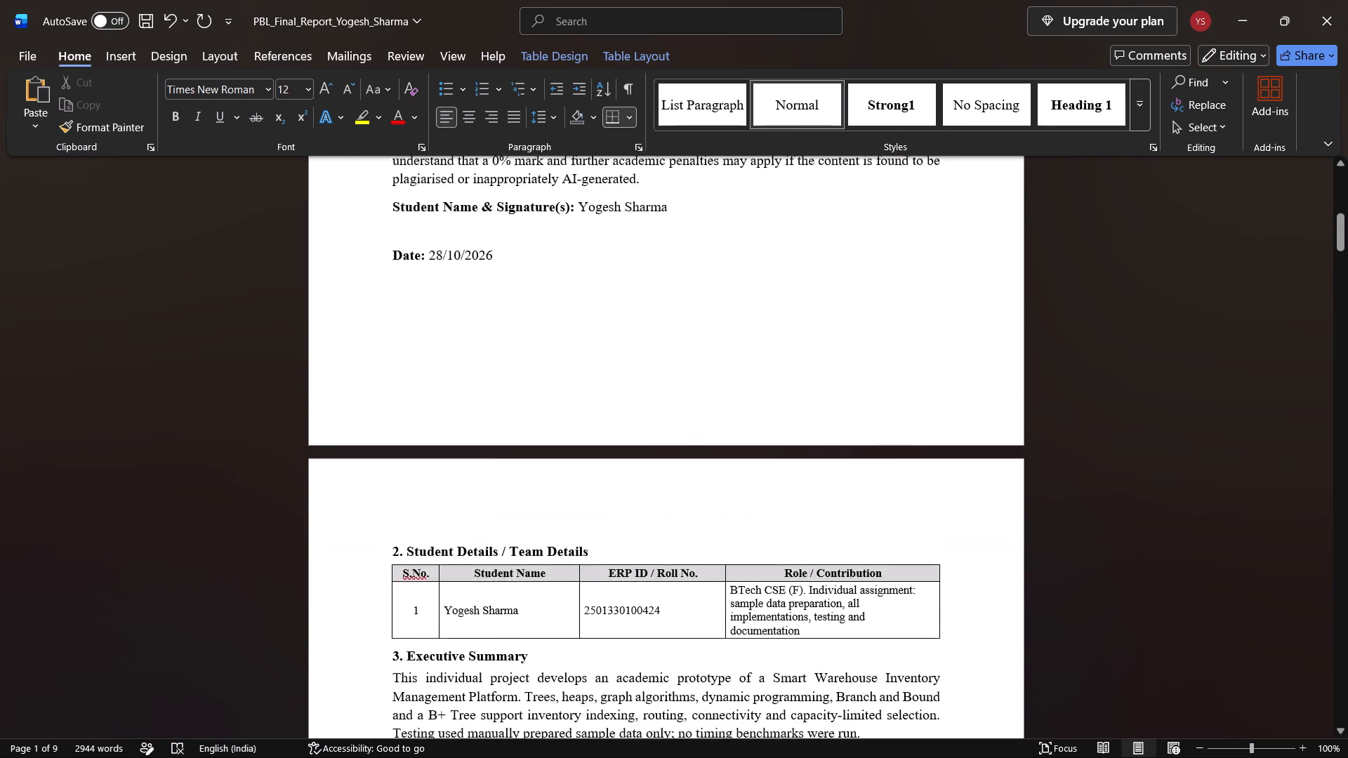
scroll(717, 354, up, 1)
scroll(717, 354, down, 1)
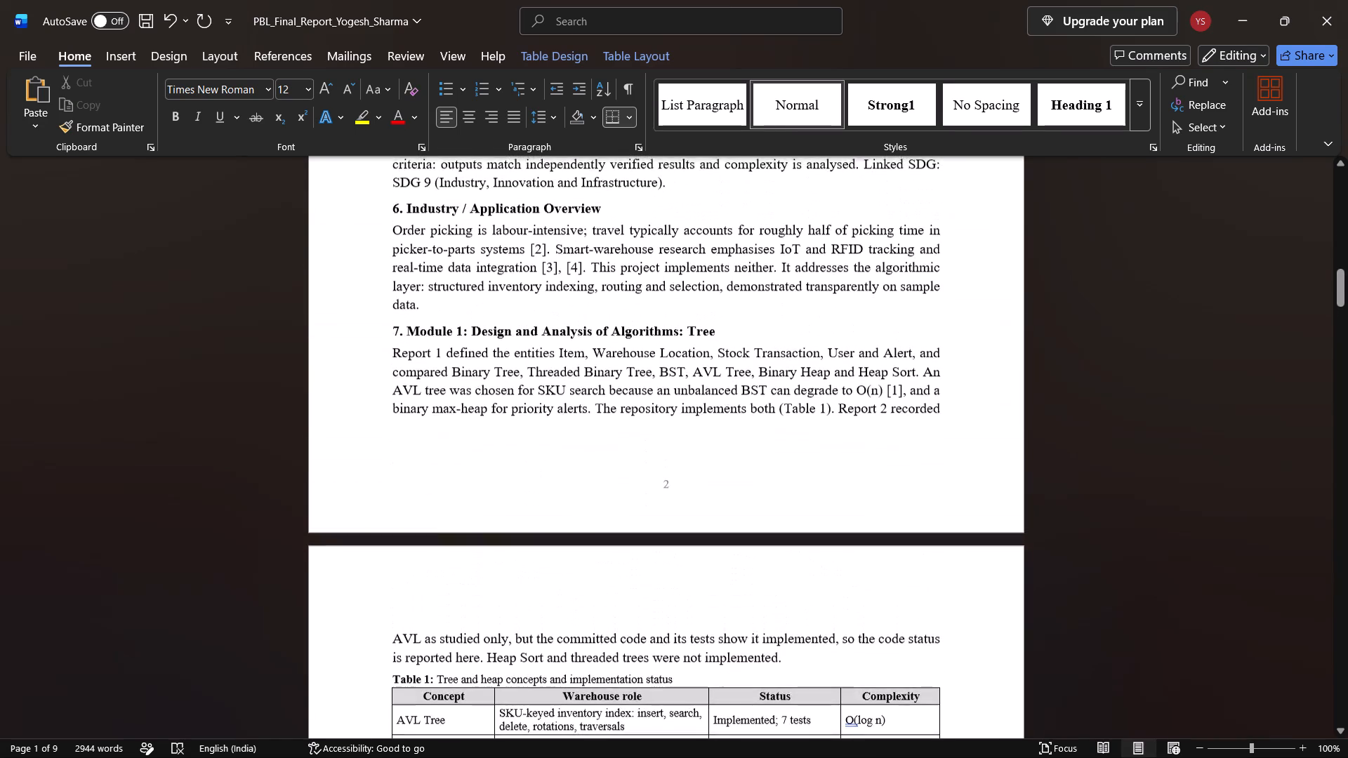
scroll(717, 354, down, 1)
ctrl+scroll(717, 354, up, 1)
ctrl+scroll(717, 354, down, 1)
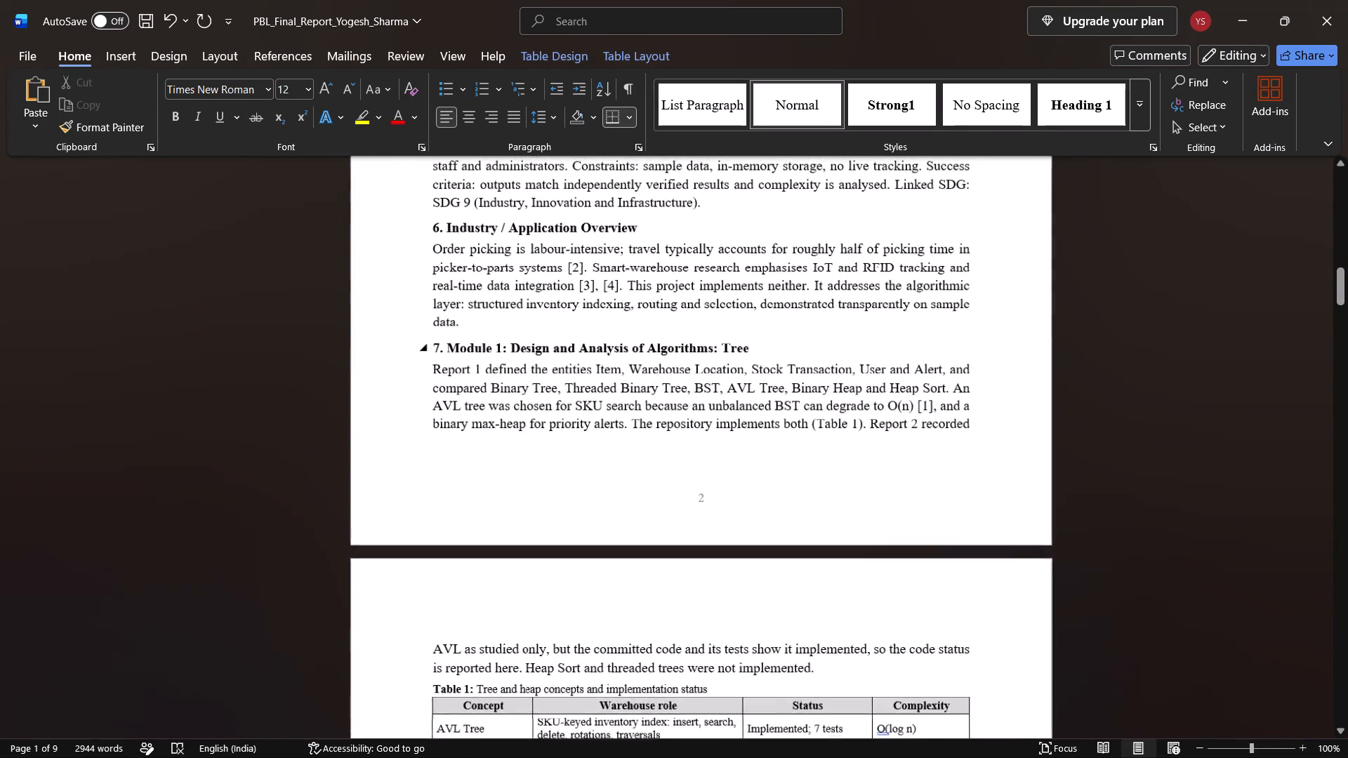
Read through the Module 1 to Module 5 sections, including Tables 1 and 2, checking text and layout.
ctrl+scroll(717, 354, down, 1)
ctrl+scroll(717, 354, up, 1)
ctrl+scroll(717, 354, down, 1)
ctrl+scroll(717, 354, up, 1)
ctrl+scroll(717, 354, down, 1)
ctrl+scroll(717, 354, up, 1)
ctrl+scroll(717, 354, down, 1)
ctrl+scroll(717, 354, up, 1)
ctrl+scroll(717, 354, down, 3)
ctrl+scroll(717, 354, up, 1)
ctrl+scroll(717, 354, down, 1)
ctrl+scroll(717, 354, up, 1)
ctrl+scroll(717, 354, down, 1)
ctrl+scroll(717, 354, up, 1)
ctrl+scroll(717, 354, down, 1)
ctrl+scroll(717, 354, up, 1)
ctrl+scroll(717, 354, down, 4)
ctrl+scroll(717, 354, up, 1)
ctrl+scroll(717, 354, down, 1)
ctrl+scroll(717, 354, up, 1)
ctrl+scroll(717, 354, down, 1)
ctrl+scroll(717, 354, up, 1)
ctrl+scroll(717, 354, down, 1)
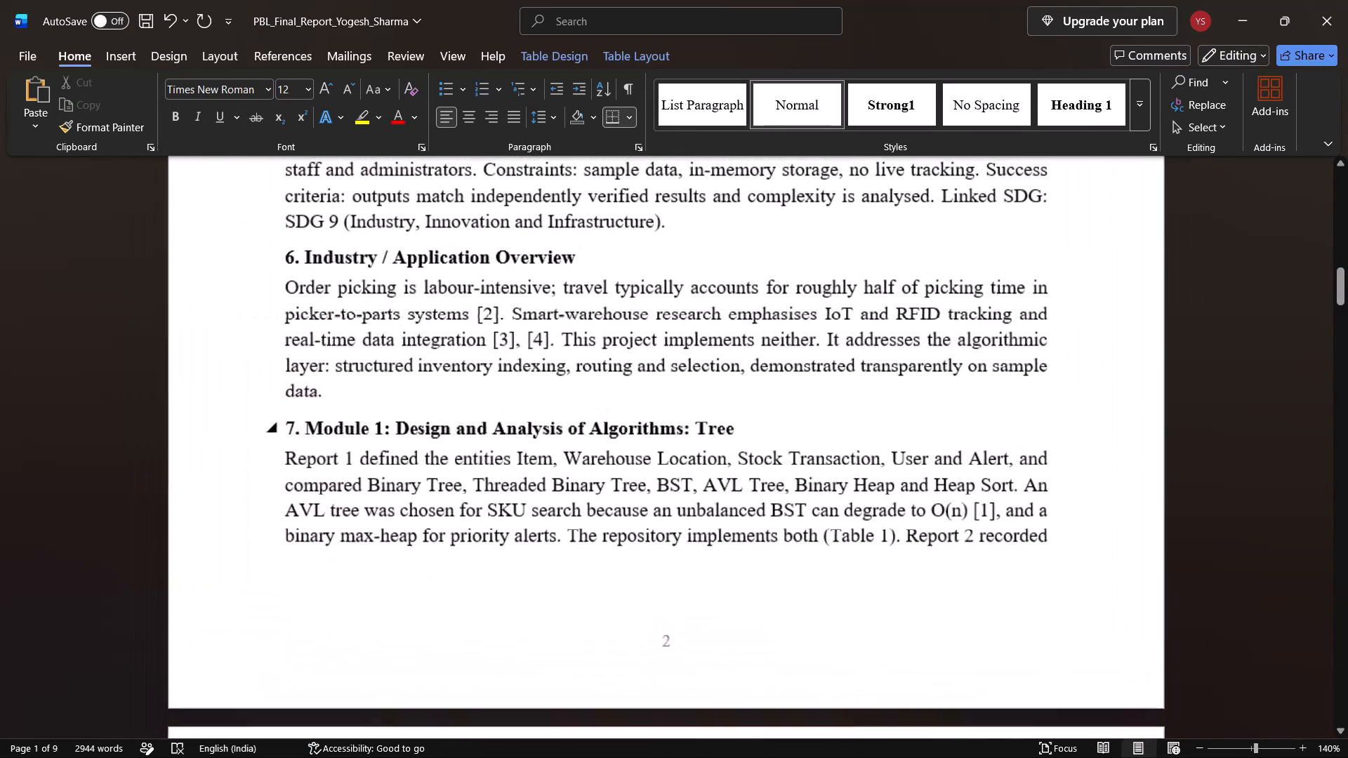
ctrl+scroll(717, 354, down, 1)
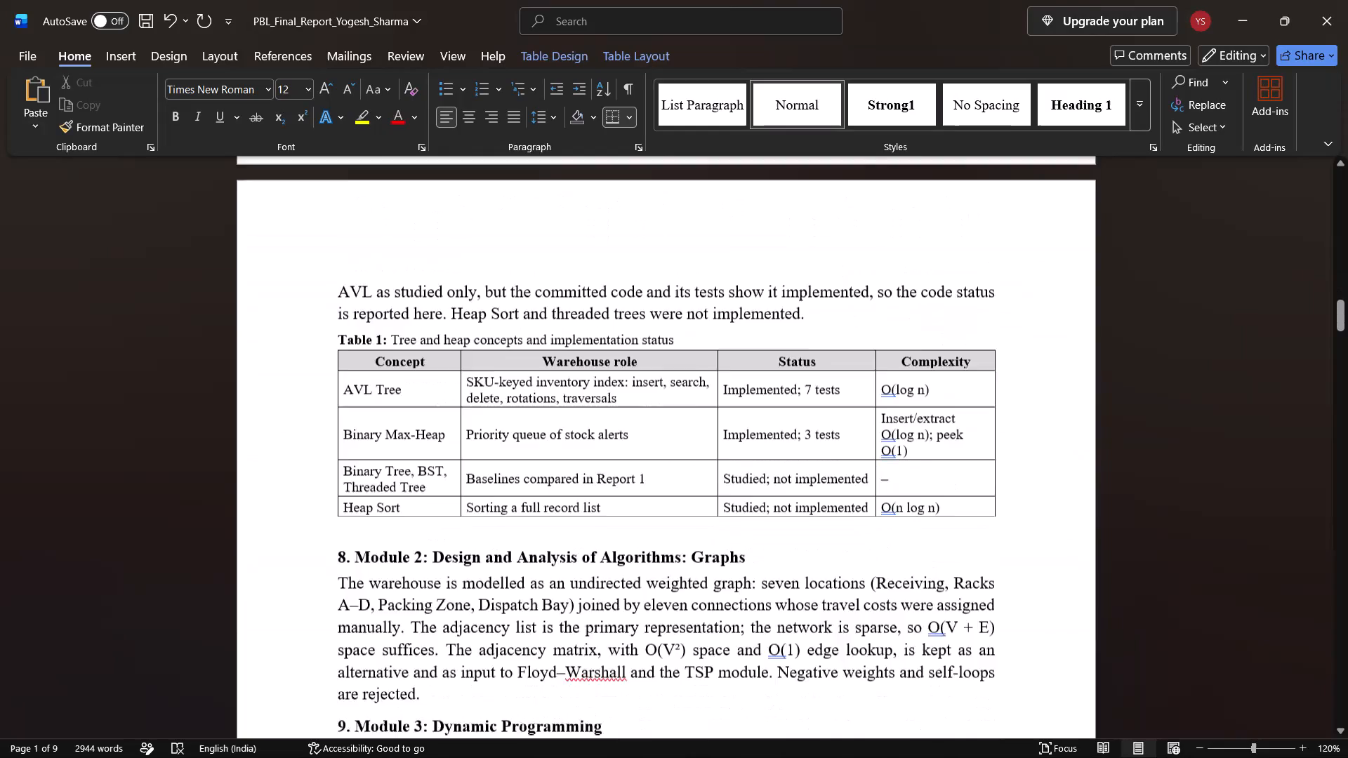
ctrl+scroll(717, 354, down, 1)
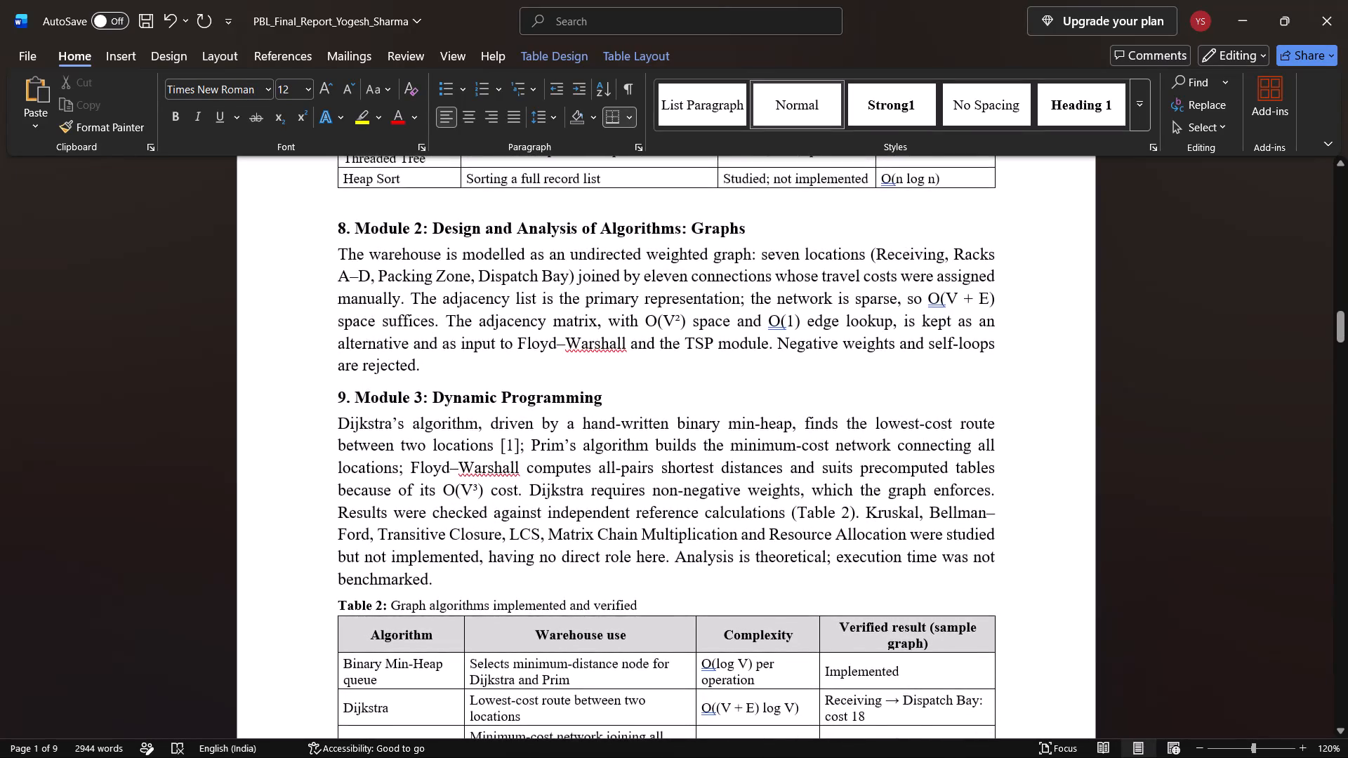
scroll(717, 354, down, 1)
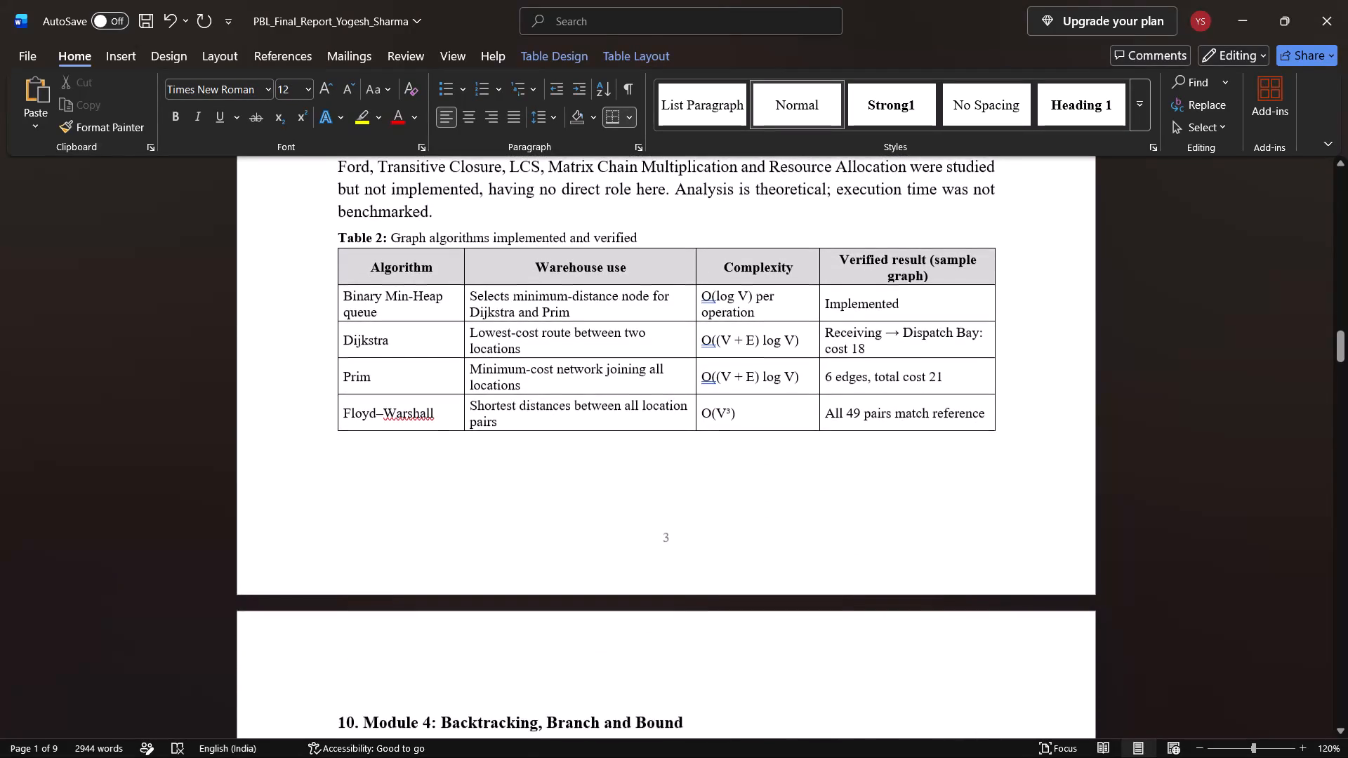
scroll(717, 354, down, 1)
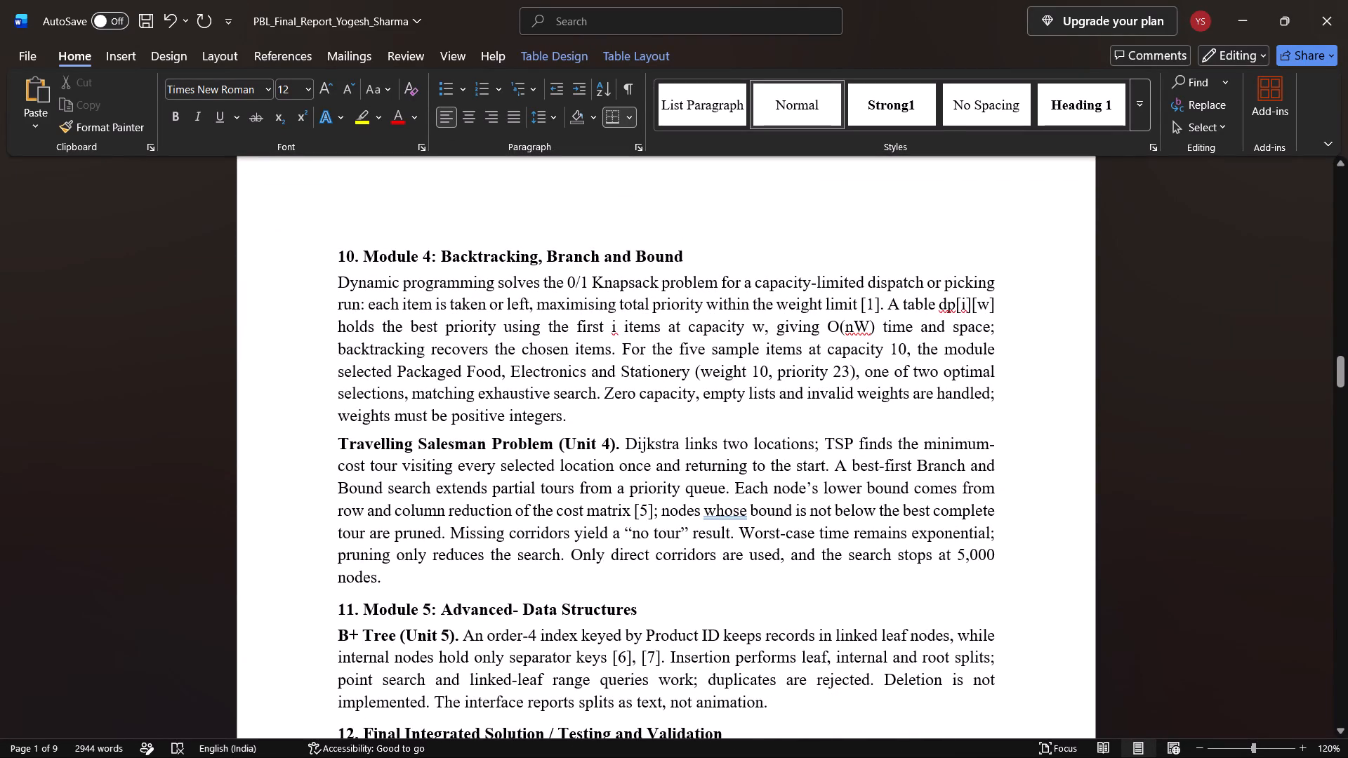
scroll(749, 511, down, 1)
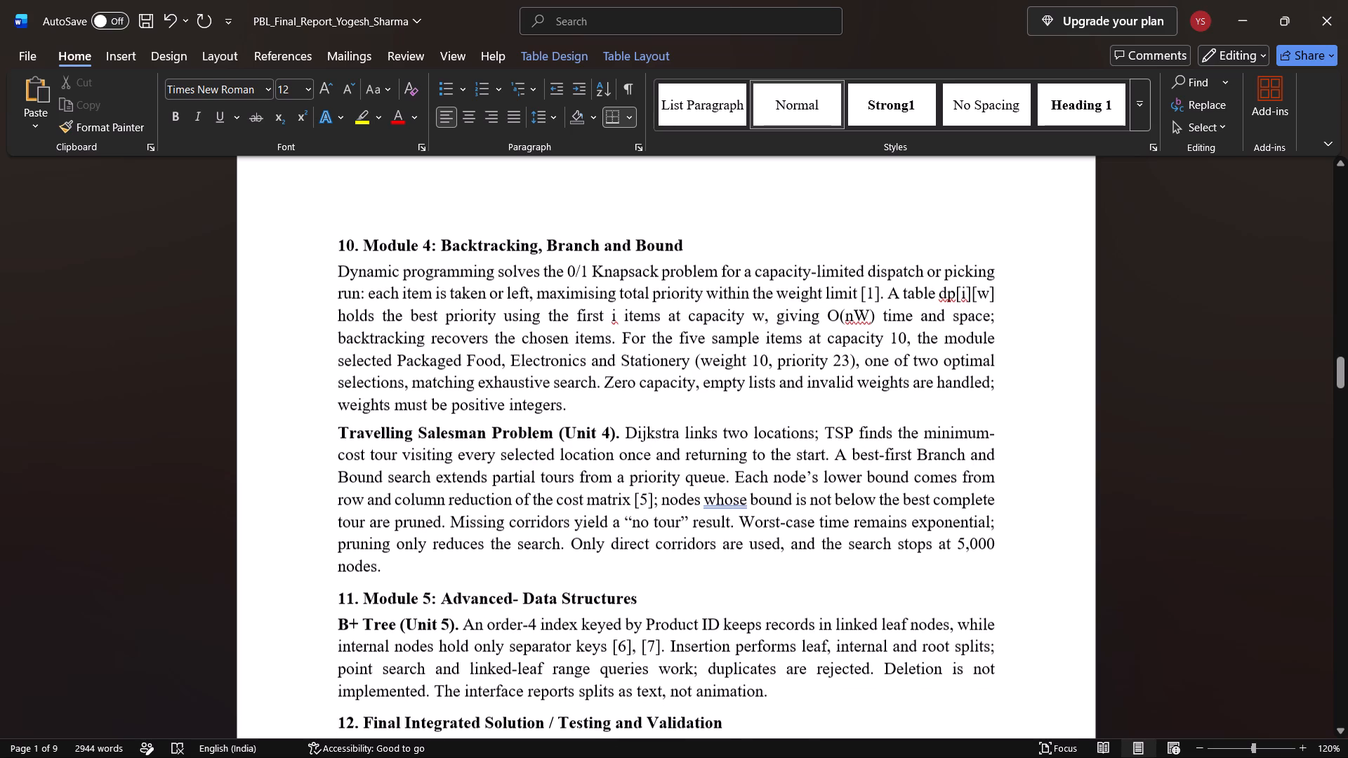
Read through the report from the Module 5 section through Testing and Validation, Table 3 and the References to the source code appendix.
scroll(749, 511, down, 1)
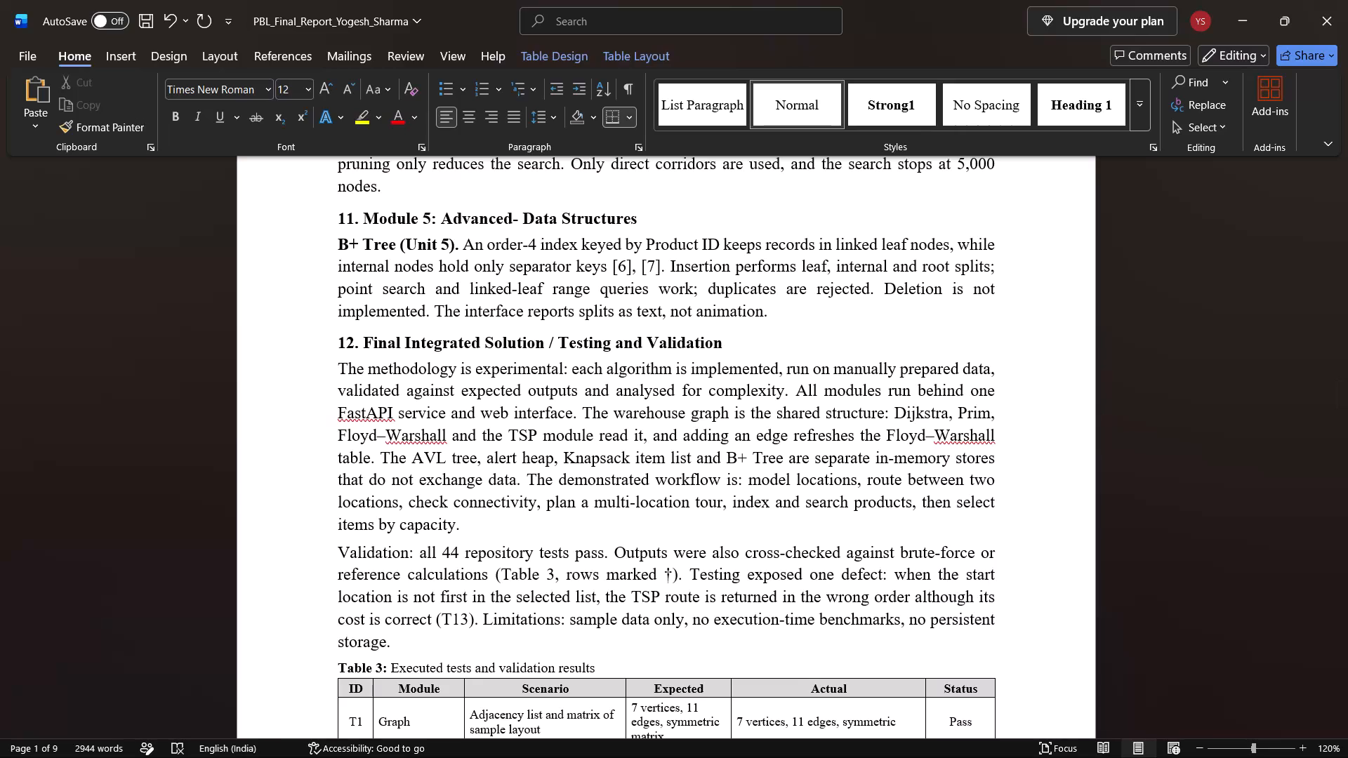
scroll(712, 587, down, 1)
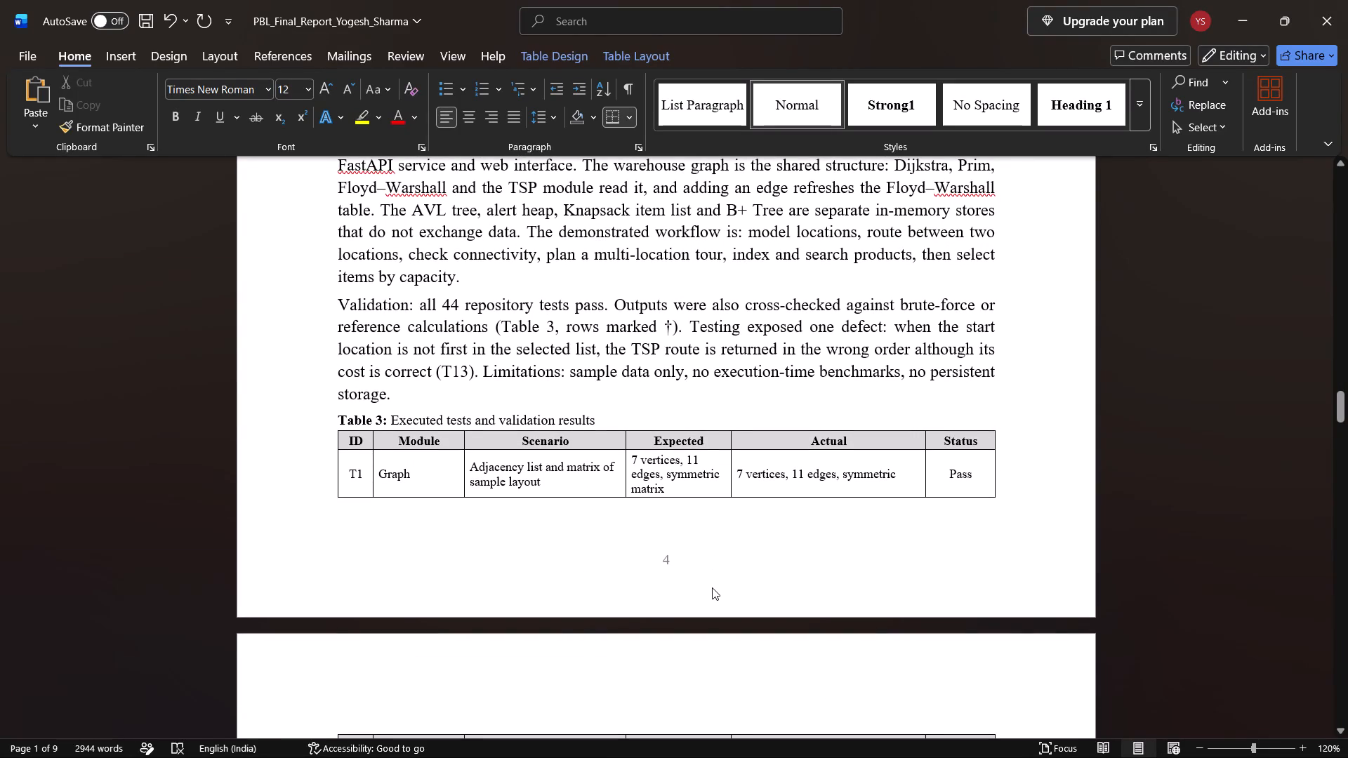
scroll(712, 587, down, 4)
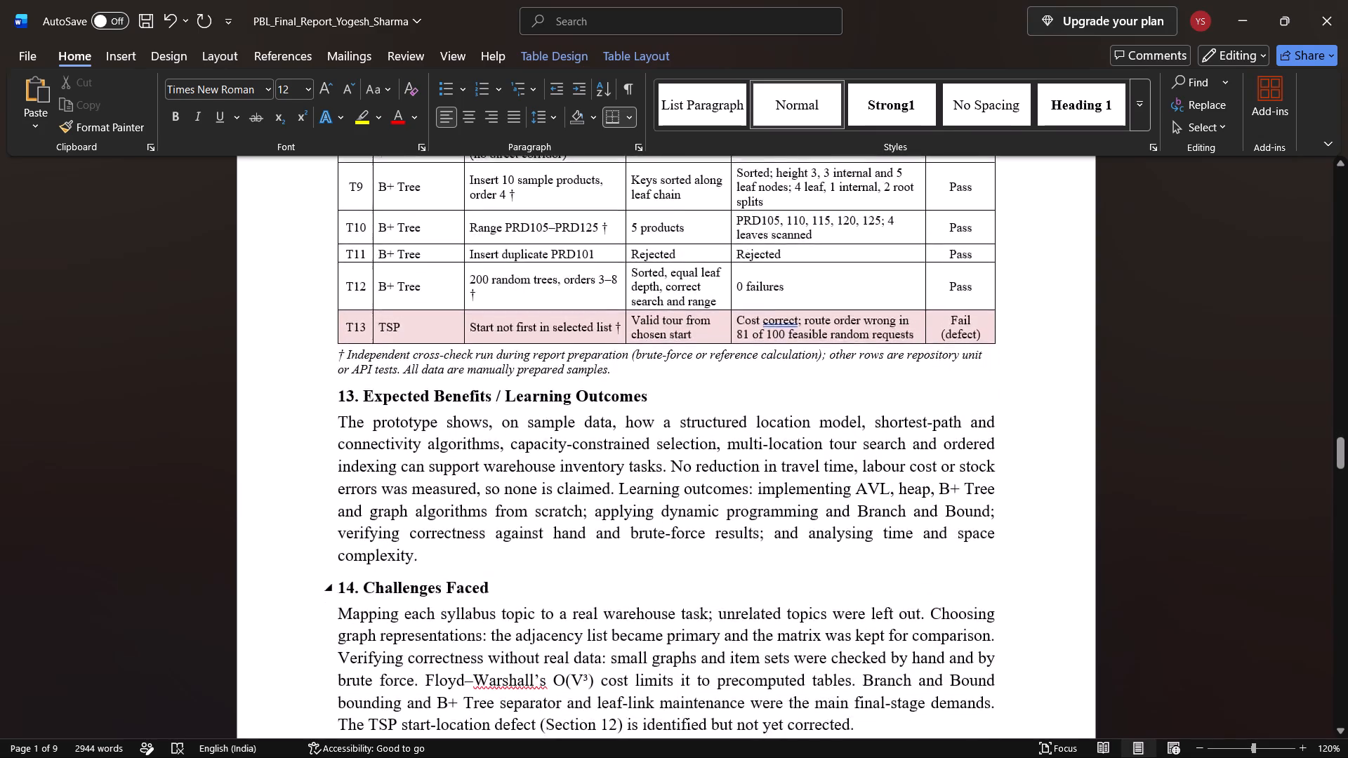
scroll(712, 587, down, 3)
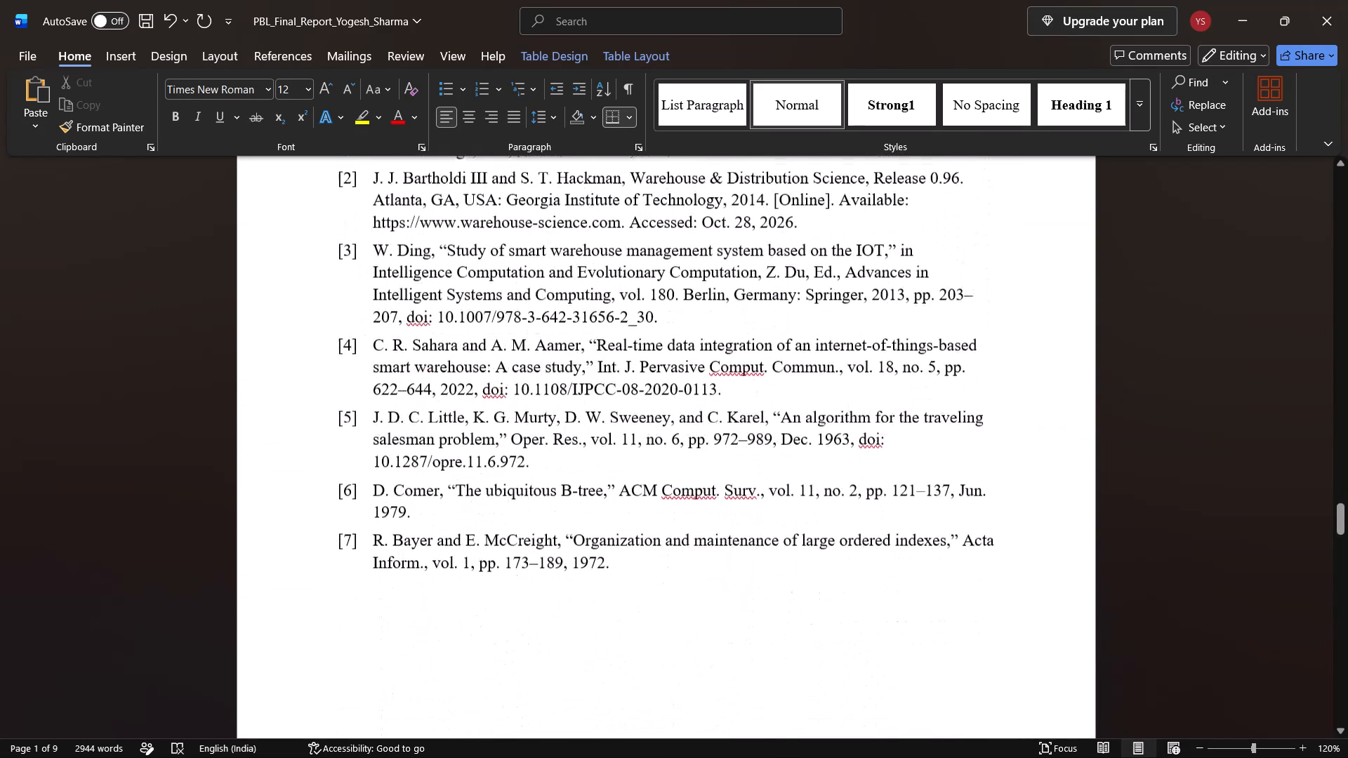
scroll(712, 587, down, 2)
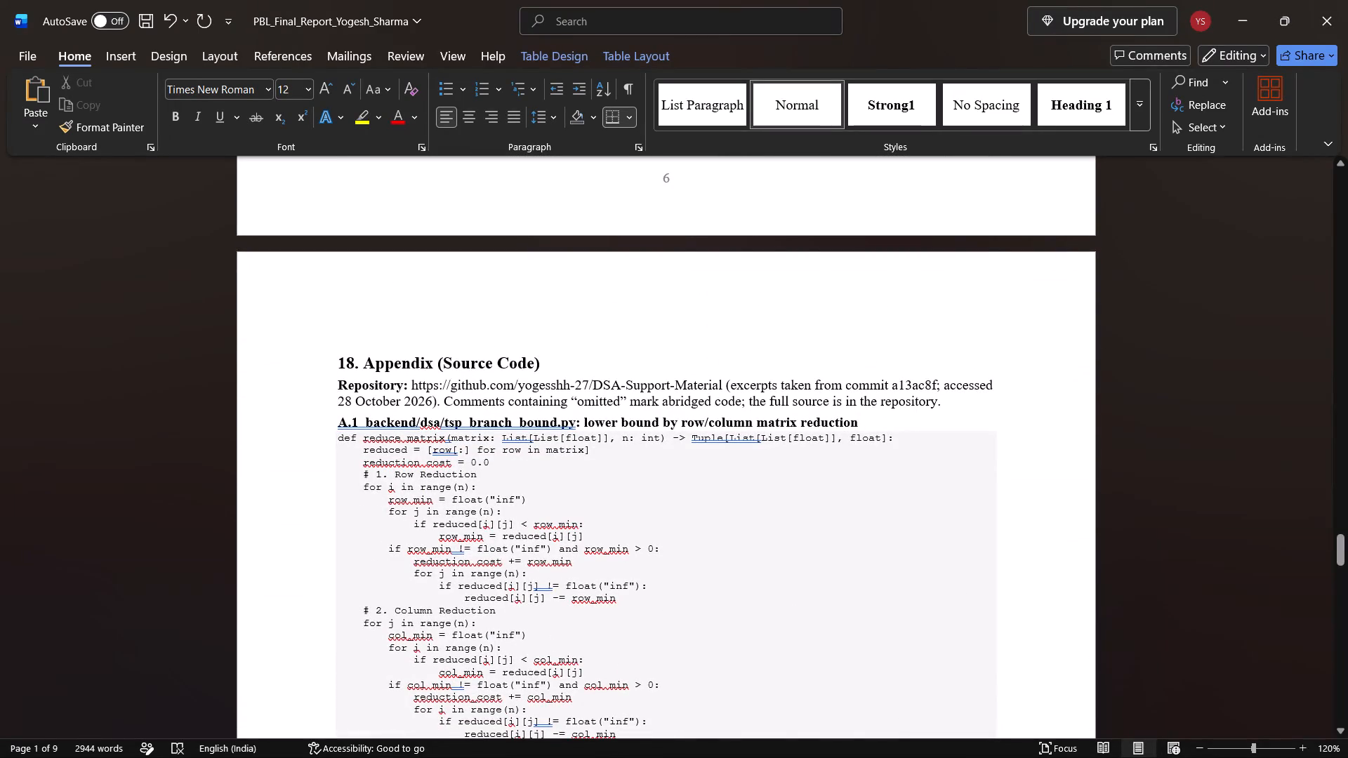
Turn the plain-text GitHub repository address in section 18, Appendix (Source Code), into a live hyperlink.
drag(409, 385, 706, 368)
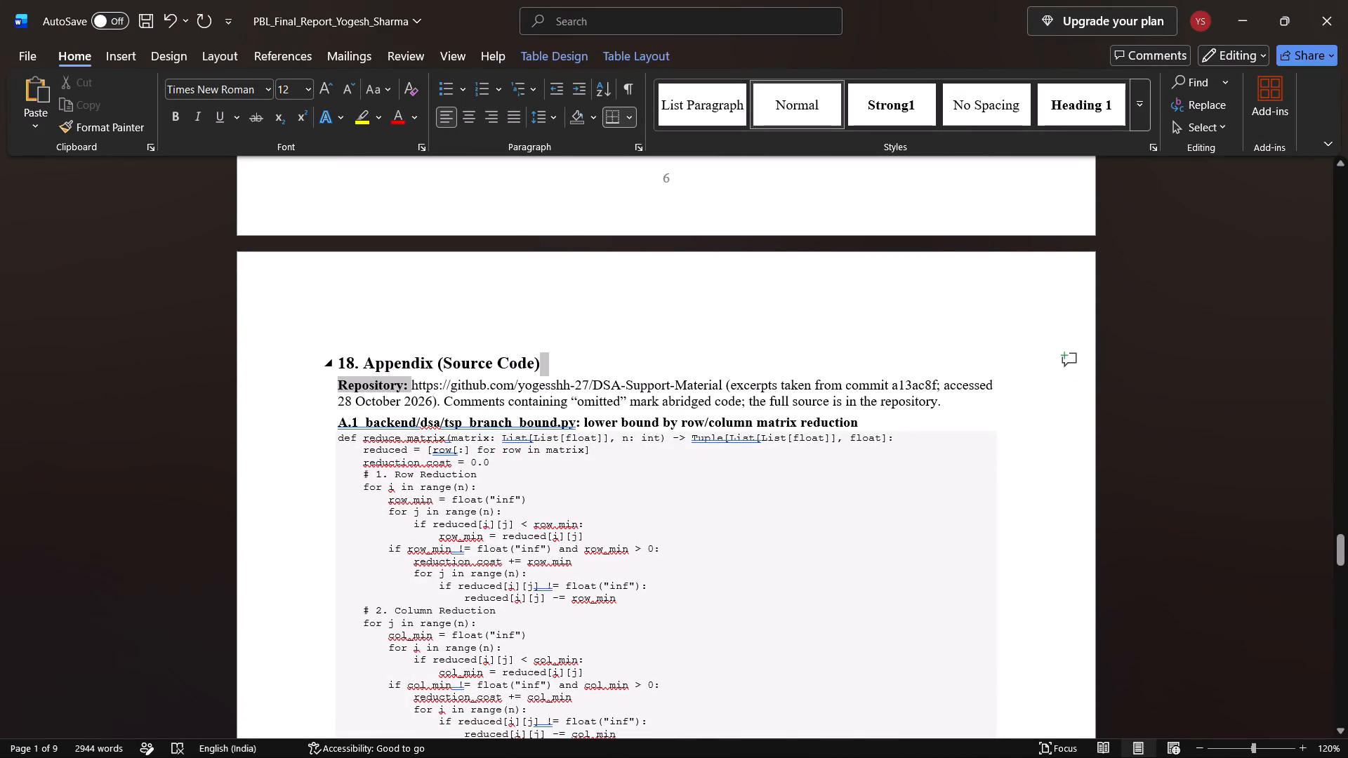
drag(706, 368, 722, 388)
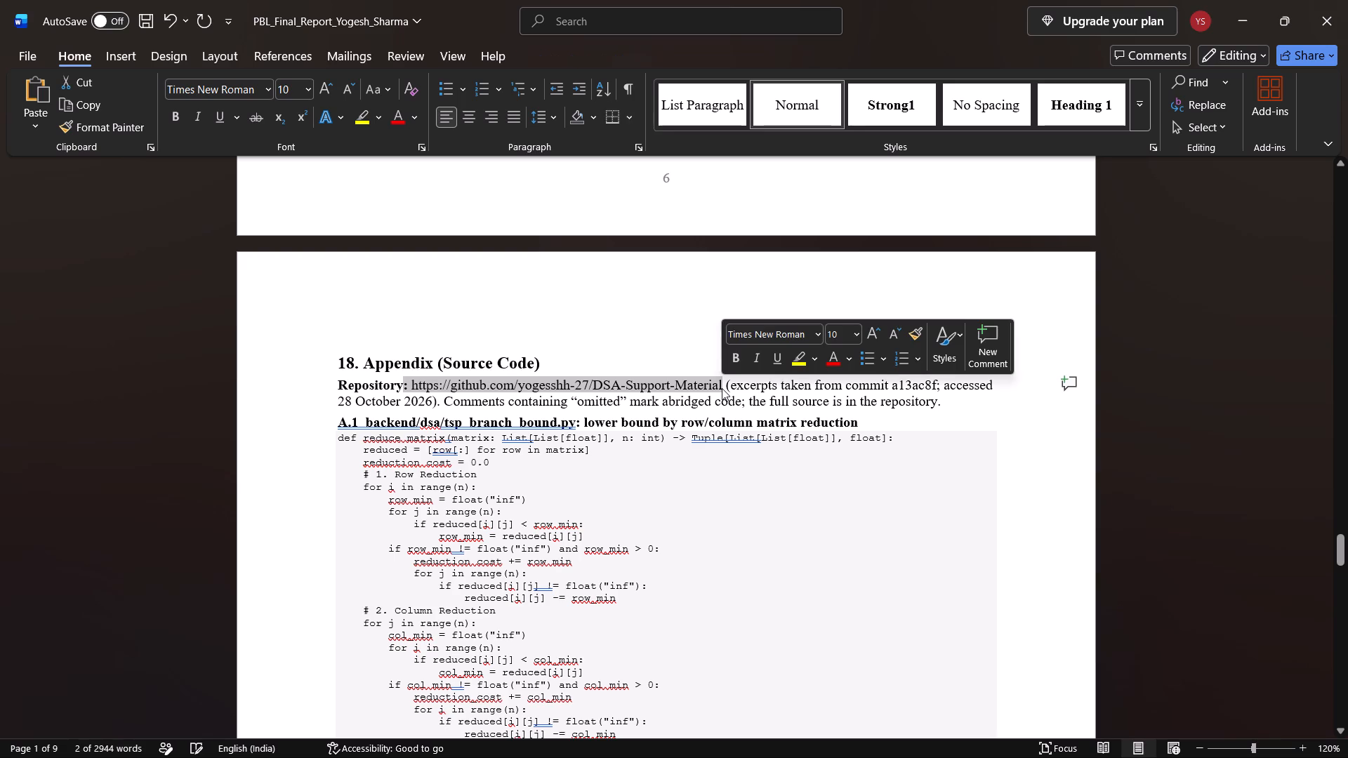
key(Left)
key(Right)
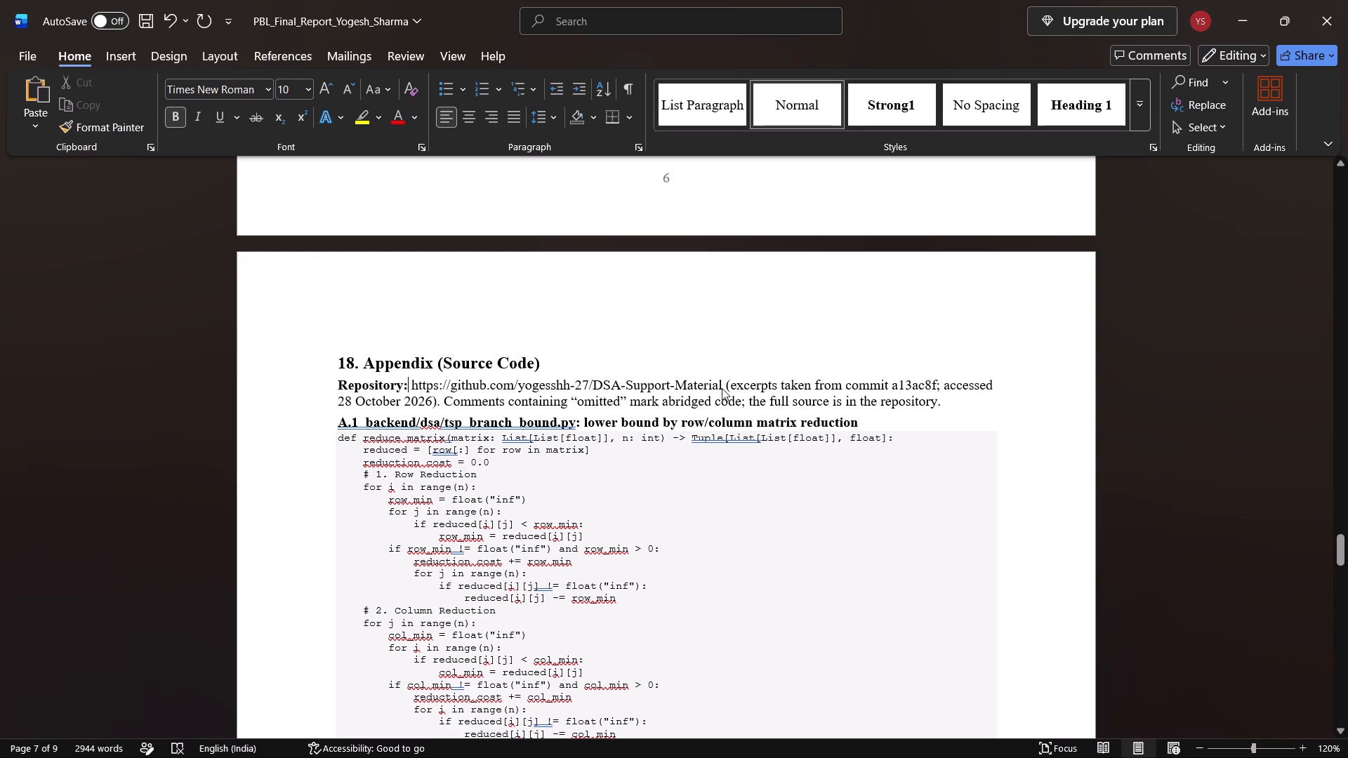
key(Right)
key(shift+Right)
key(shift+Right)
key(shift+Right)
key(shift+Right)
key(shift+Right)
key(shift+Right)
key(shift+Right)
key(shift+Right)
key(shift+Right)
key(shift+Right)
key(shift+Right)
key(shift+Right)
key(shift+Right)
key(shift+Right)
key(shift+Right)
key(shift+Right)
key(shift+Right)
key(shift+Right)
key(shift+Right)
key(shift+Right)
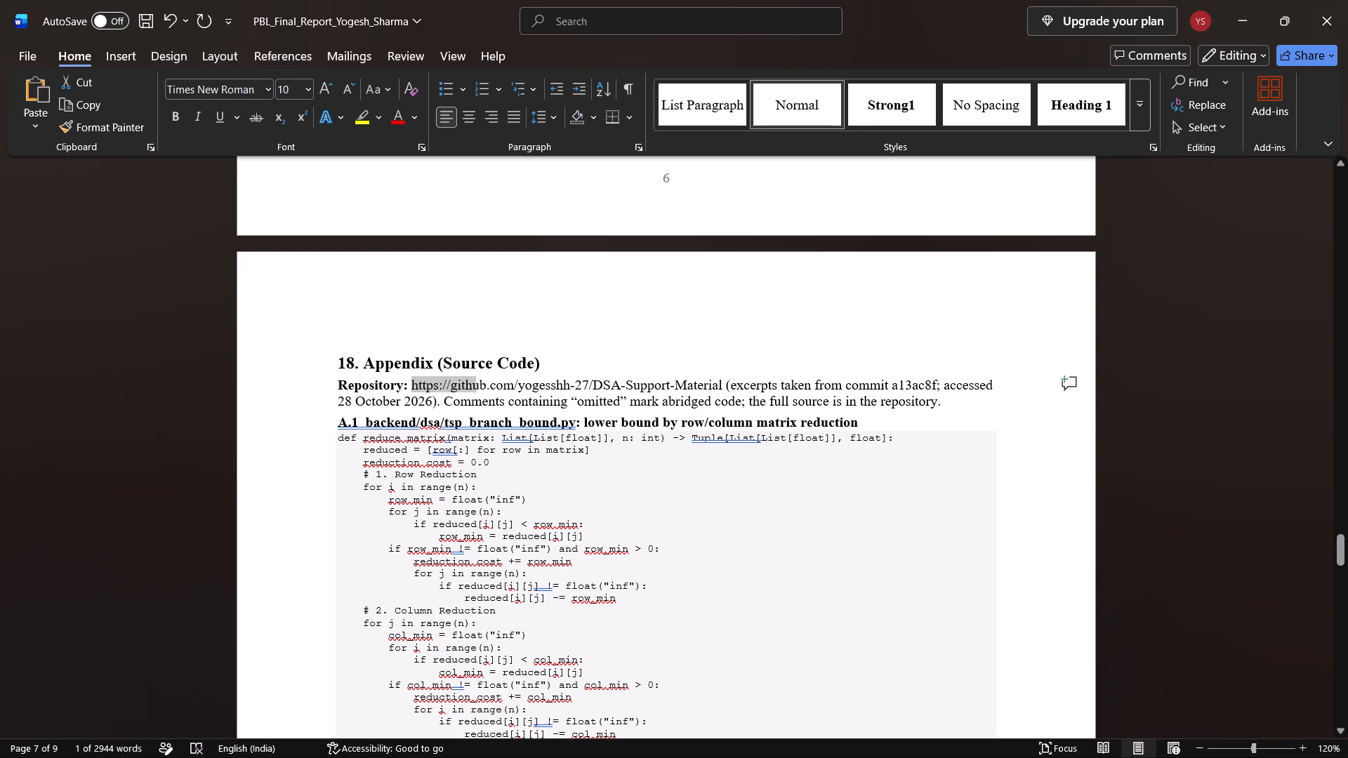
key(shift+Right)
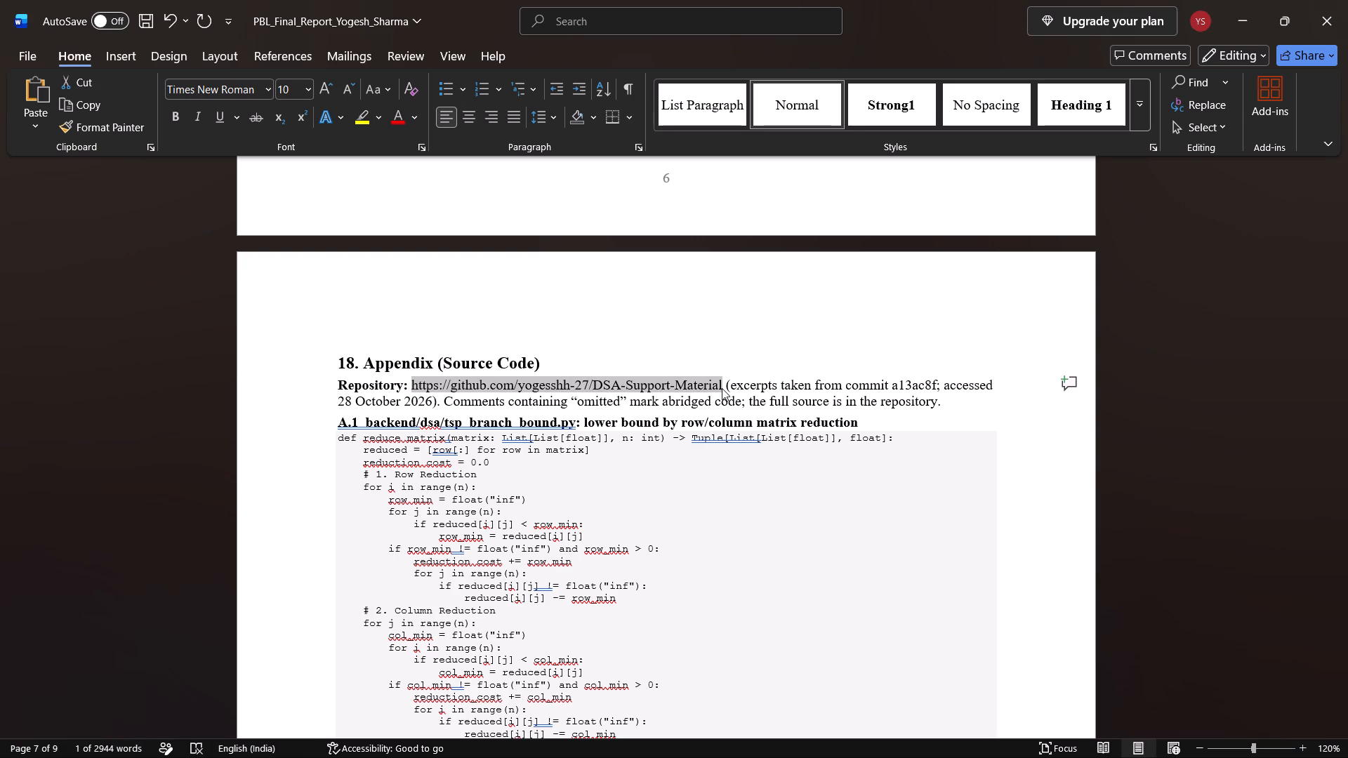
key(ctrl+c)
key(ctrl+v)
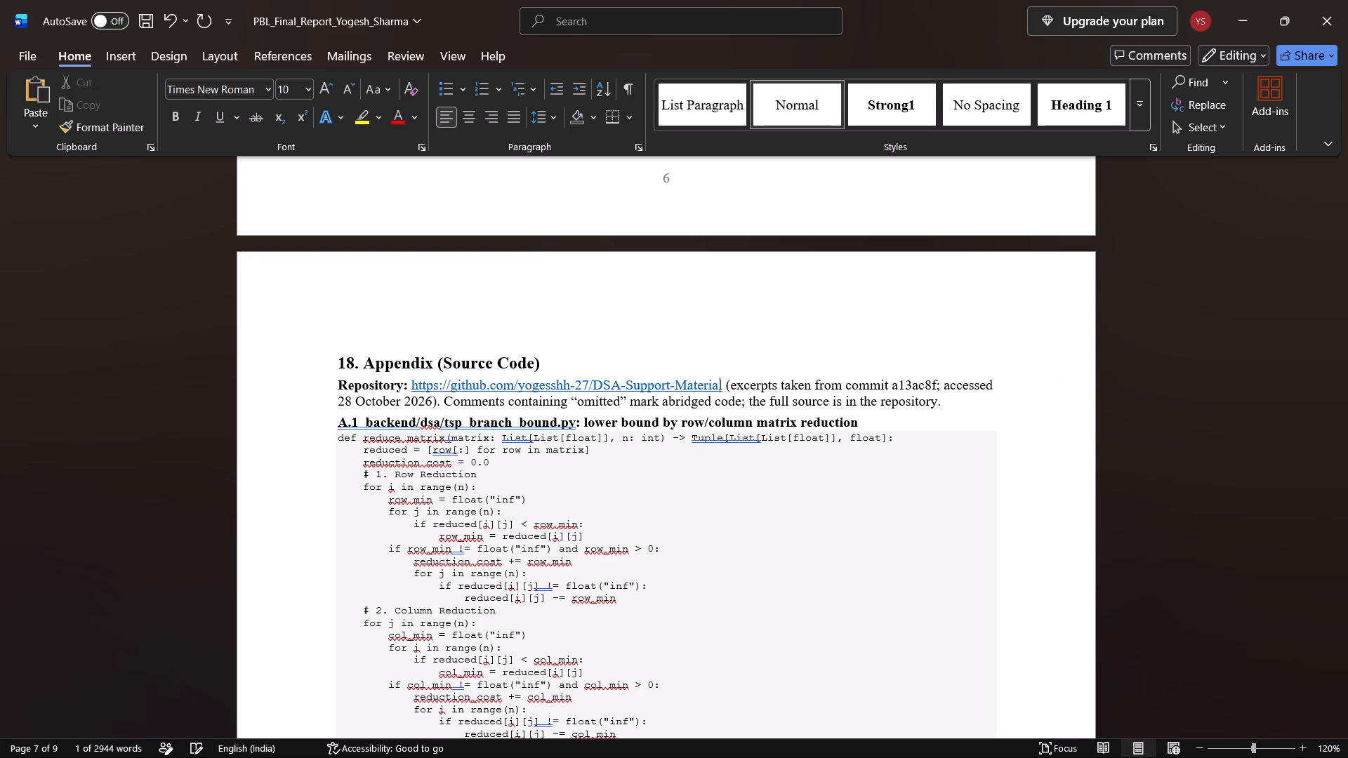
Delete the text after the repository link, from "(excerpts taken from commit" up to "mark abridged code;".
drag(727, 381, 727, 385)
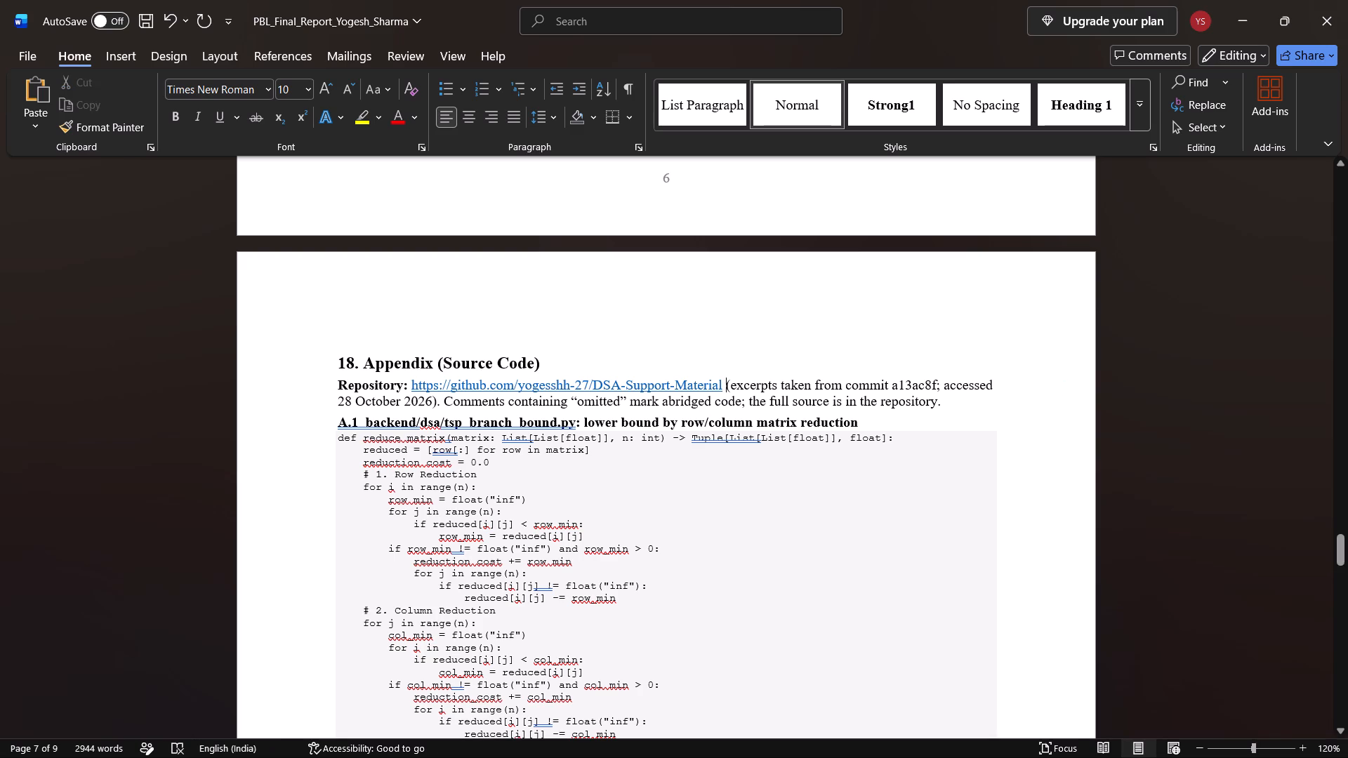
drag(727, 385, 742, 394)
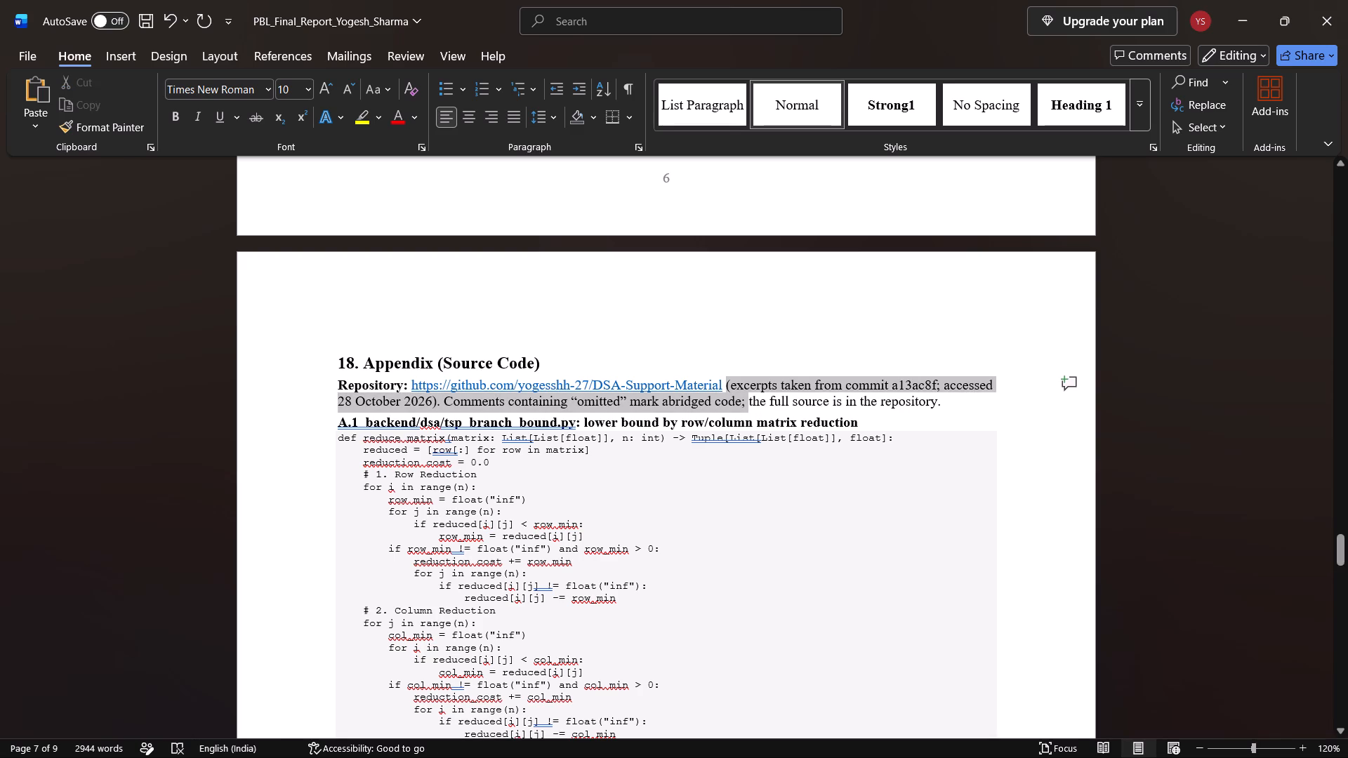
drag(742, 394, 746, 394)
key(BackSpace)
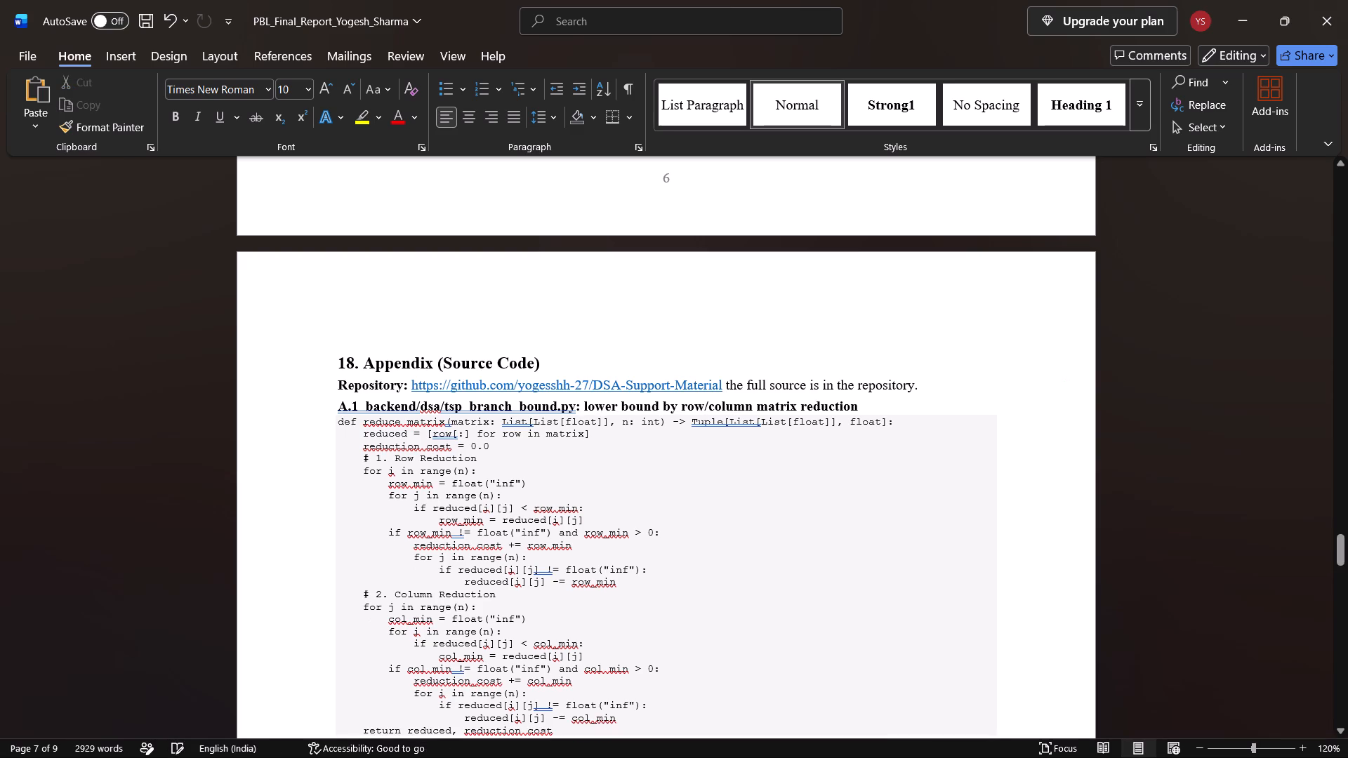
Open the repository link in the browser and copy the dsapbl.vercel.app link from the project's About section.
ctrl+click(636, 387)
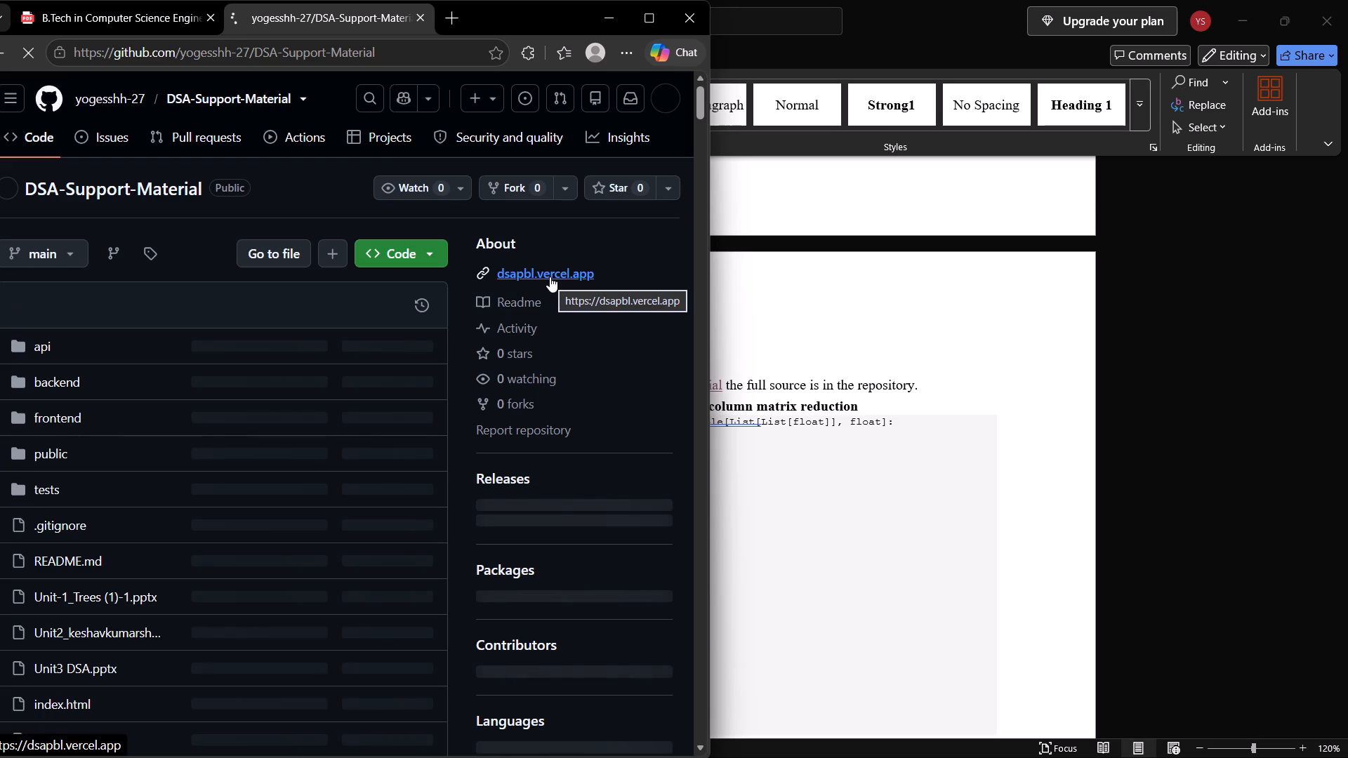
right_click(550, 277)
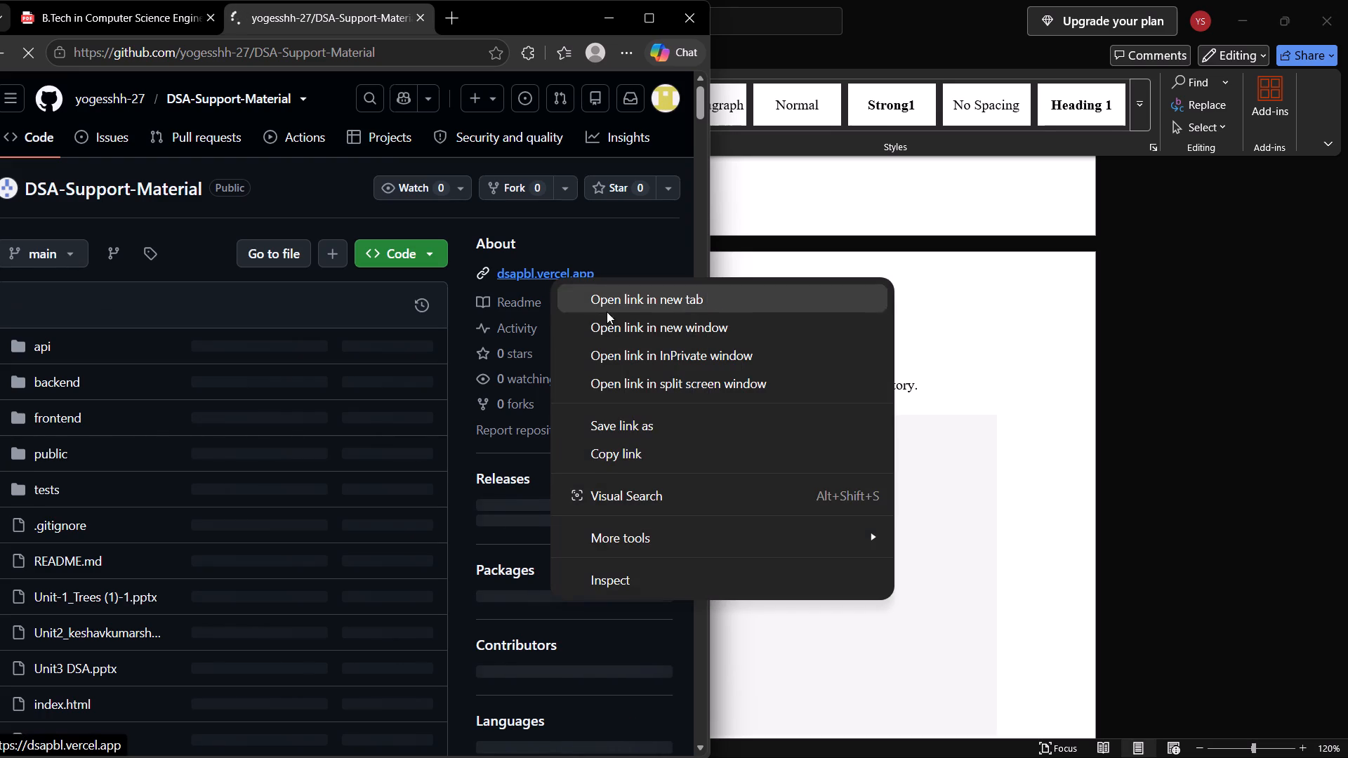
click(615, 449)
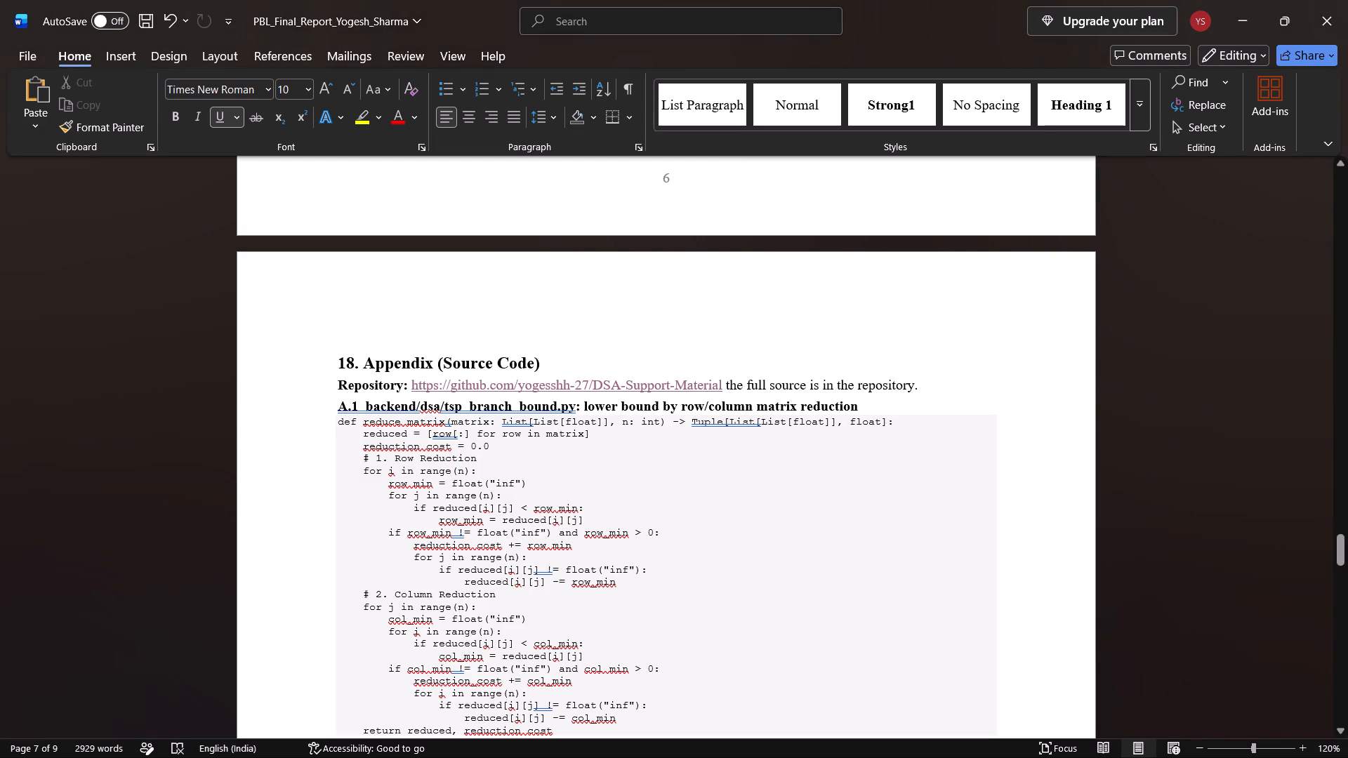
click(929, 390)
key(Return)
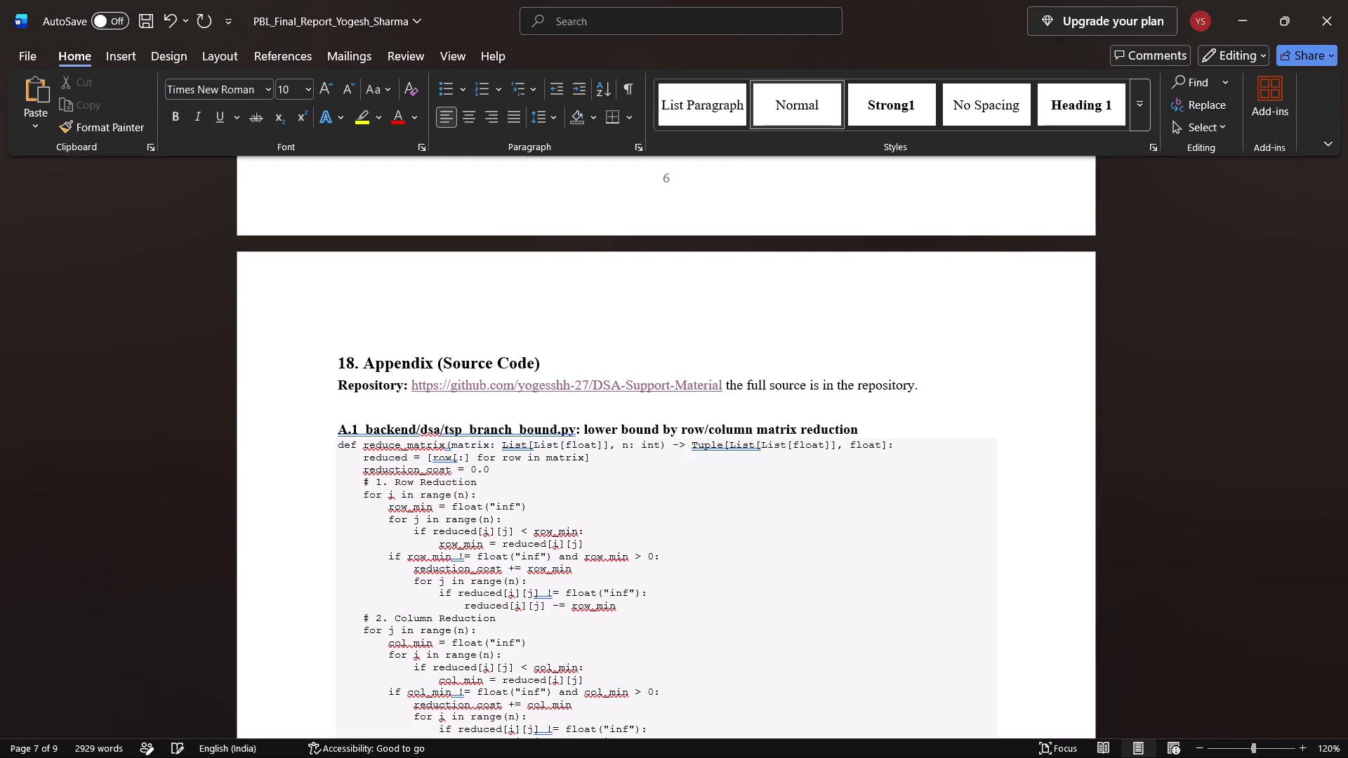
text(Pro)
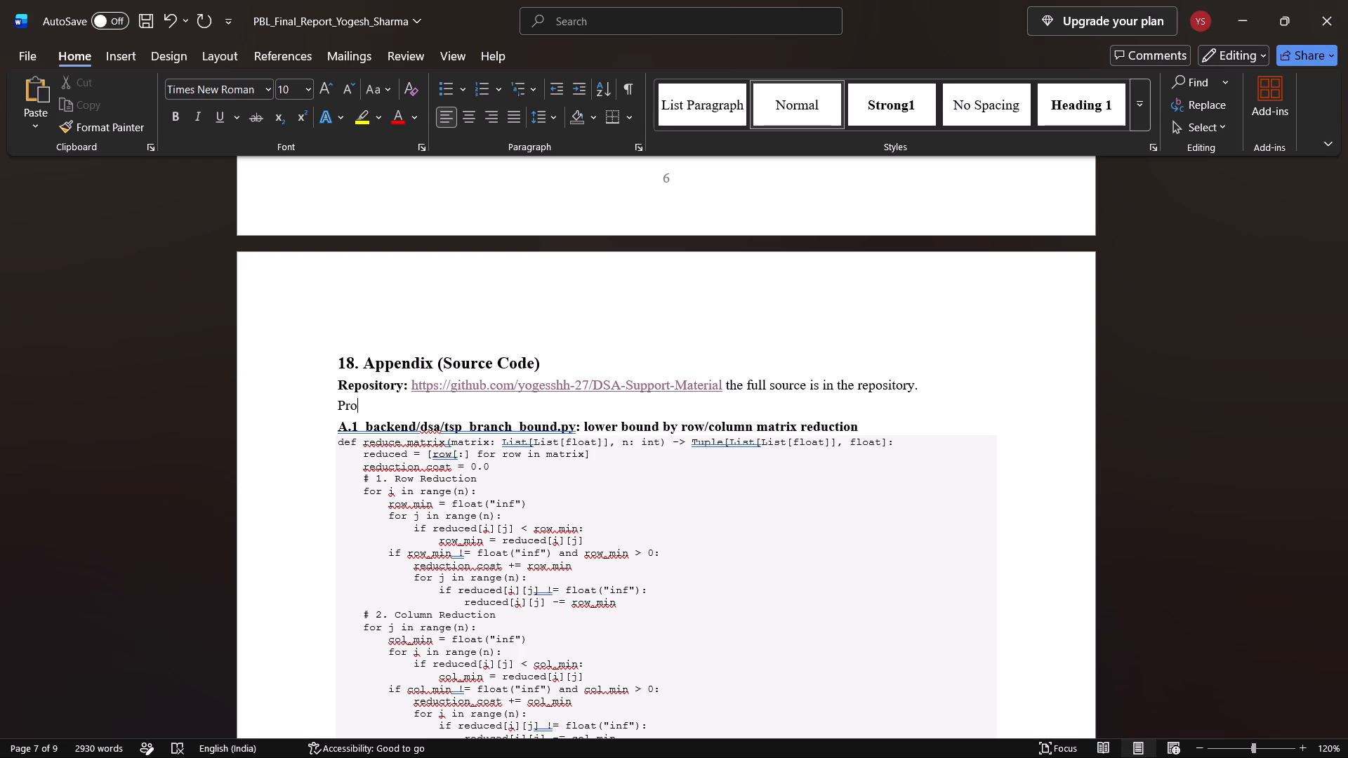
text(totype)
text(:)
key(space)
key(ctrl+v)
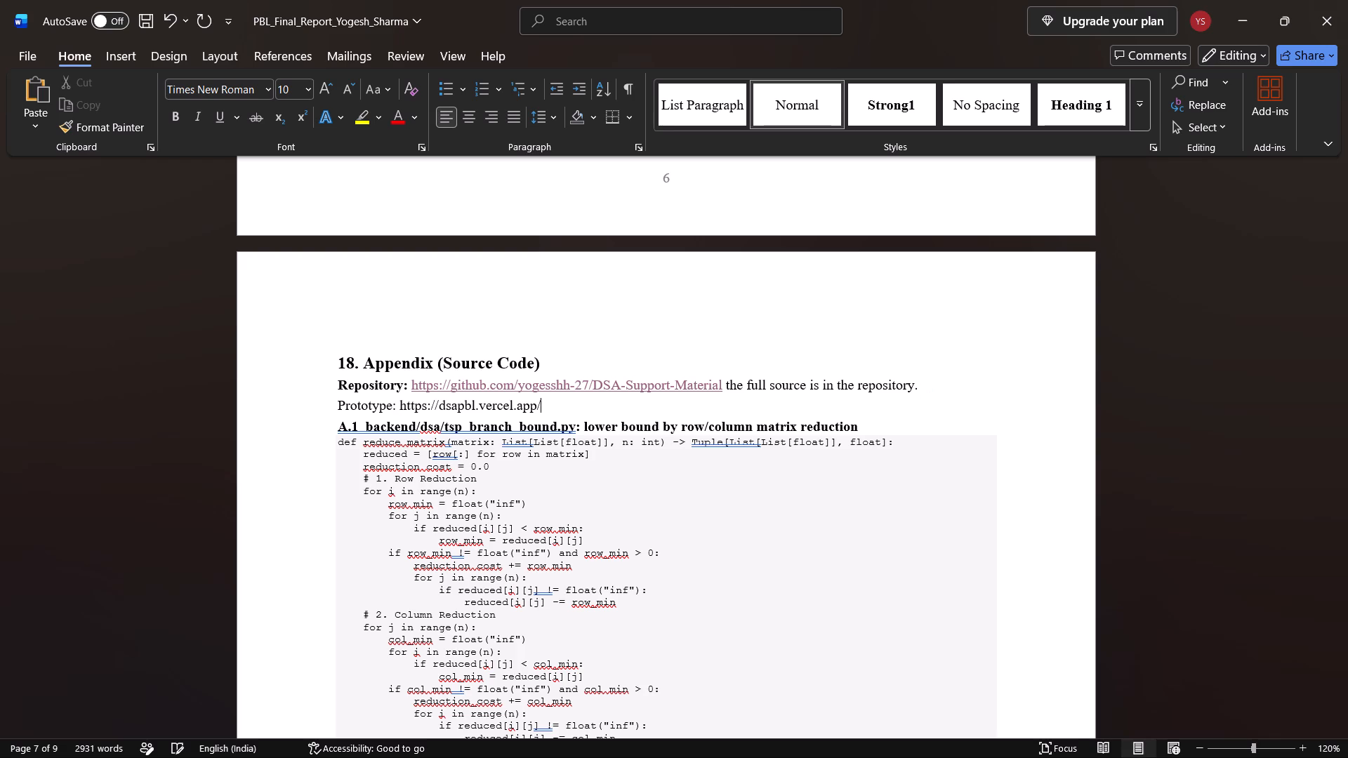
key(shift+Left)
key(shift+Left)
key(shift+Left)
key(shift+Left)
key(shift+Left)
key(shift+Left)
key(shift+Left)
key(shift+Left)
key(shift+Left)
key(shift+Left)
key(shift+Left)
key(shift+Left)
key(shift+Left)
key(shift+Left)
key(shift+Left)
key(shift+Left)
key(shift+Left)
key(shift+Left)
key(shift+Left)
key(shift+Left)
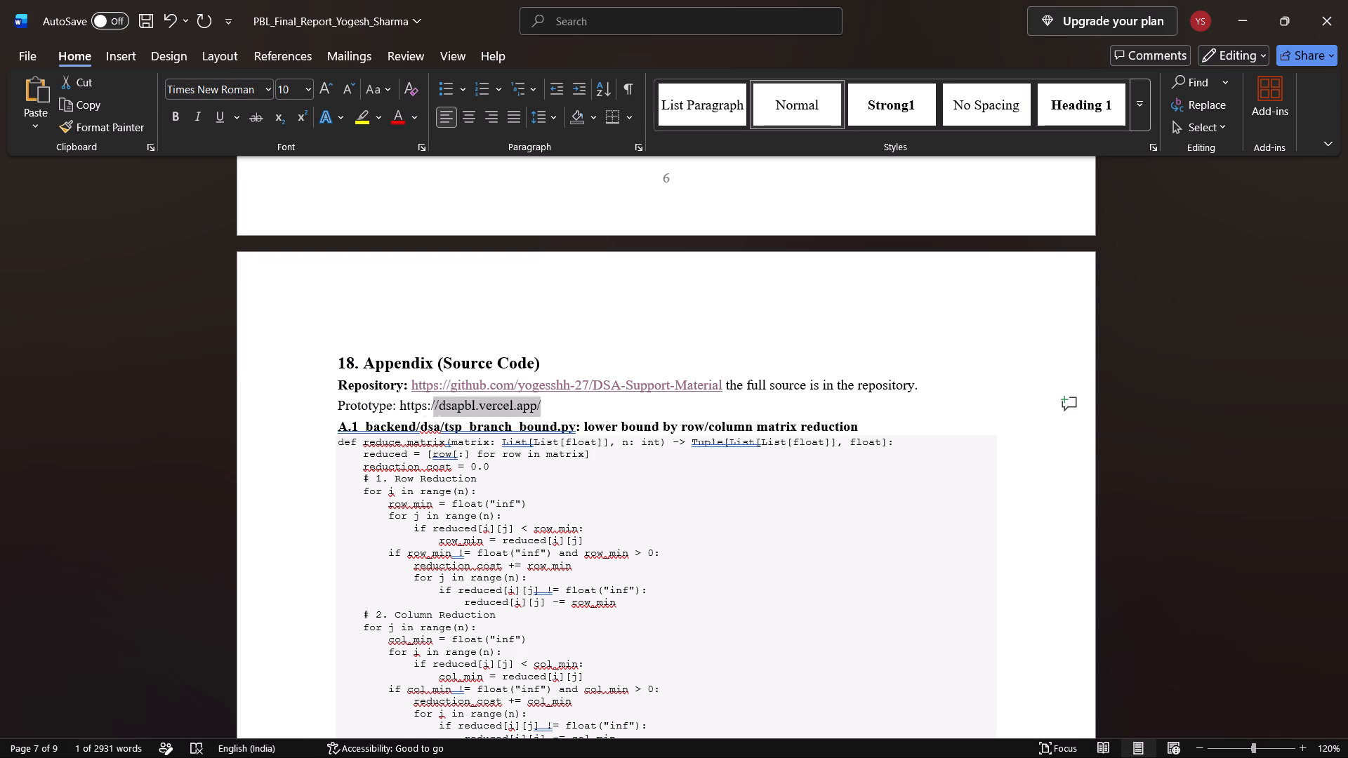
key(shift+Left)
key(shift+Left)
key(shift+Left)
key(ctrl+v)
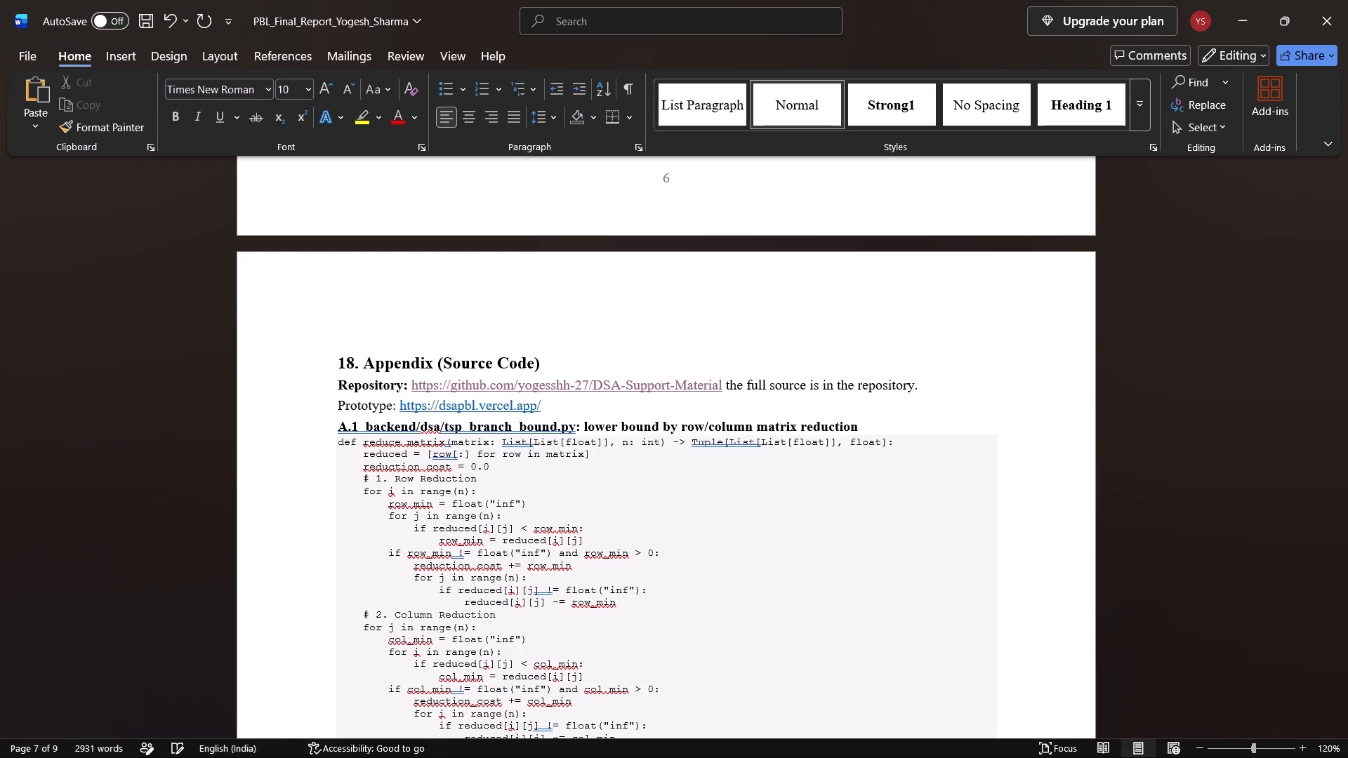
Make the "Prototype:" label bold to match the "Repository:" label above it.
key(Left)
key(Left)
key(Left)
key(Left)
key(Left)
key(Left)
key(Left)
key(Left)
key(Left)
key(Left)
key(Left)
key(Left)
key(Left)
key(Left)
key(Left)
key(Left)
key(Left)
key(Left)
key(Left)
key(Left)
key(Left)
key(Left)
key(shift+Left)
key(shift+Left)
key(shift+Left)
key(shift+Left)
key(shift+Left)
key(shift+Left)
key(shift+Left)
key(shift+Left)
key(shift+Left)
key(shift+Left)
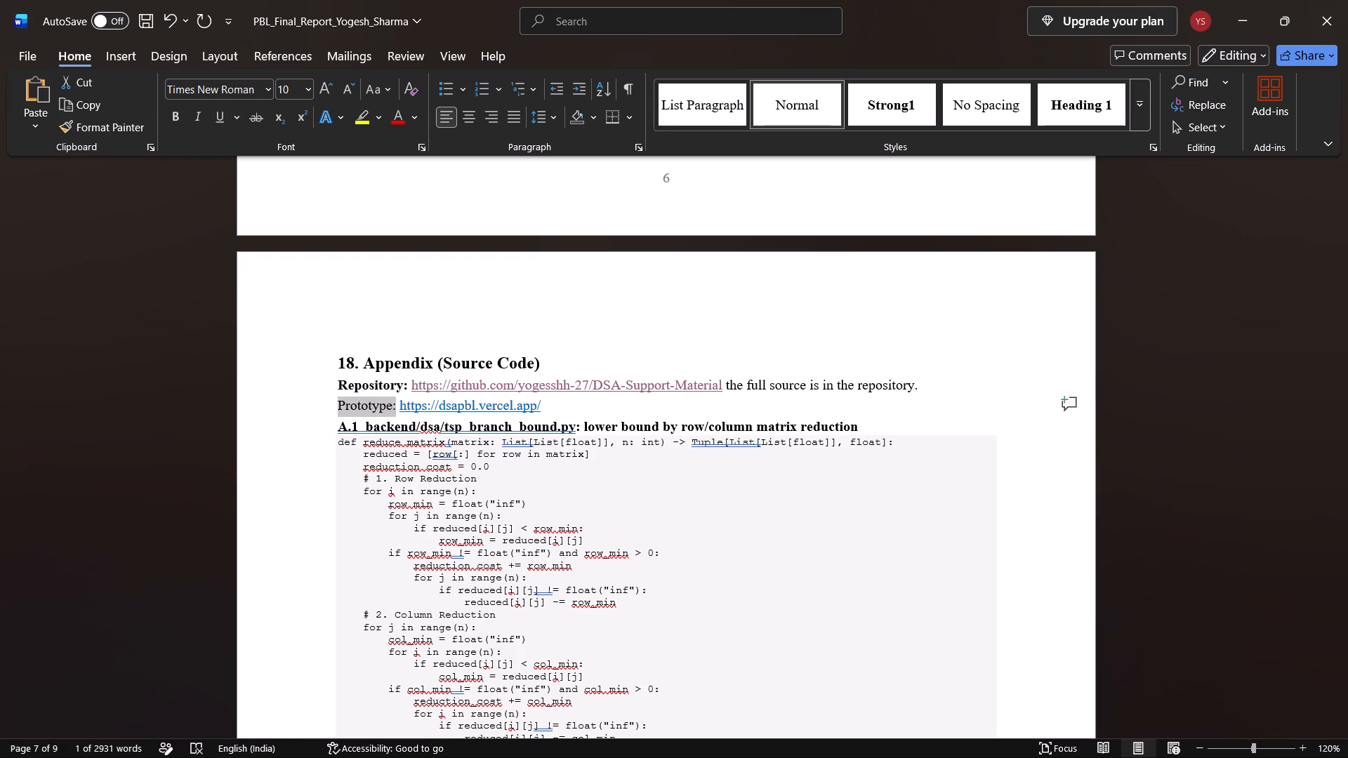
click(173, 116)
click(393, 386)
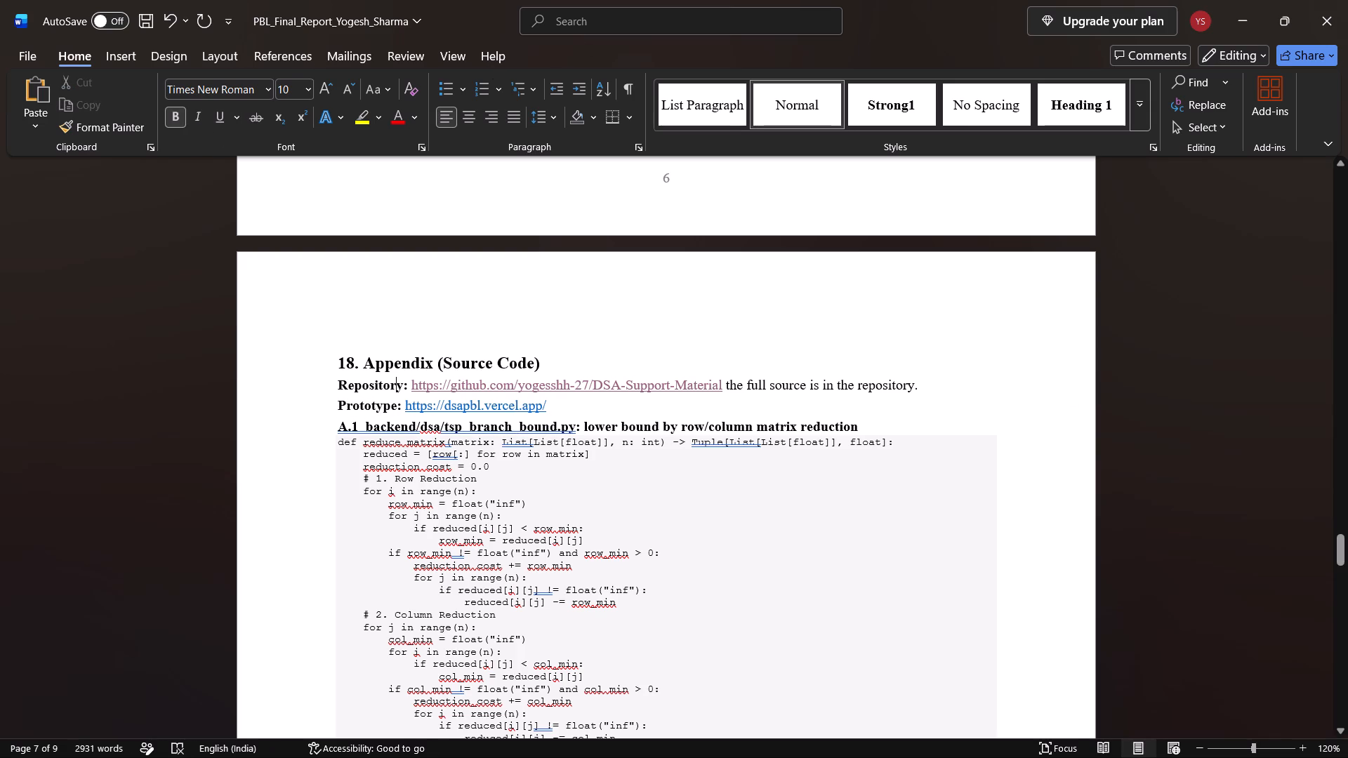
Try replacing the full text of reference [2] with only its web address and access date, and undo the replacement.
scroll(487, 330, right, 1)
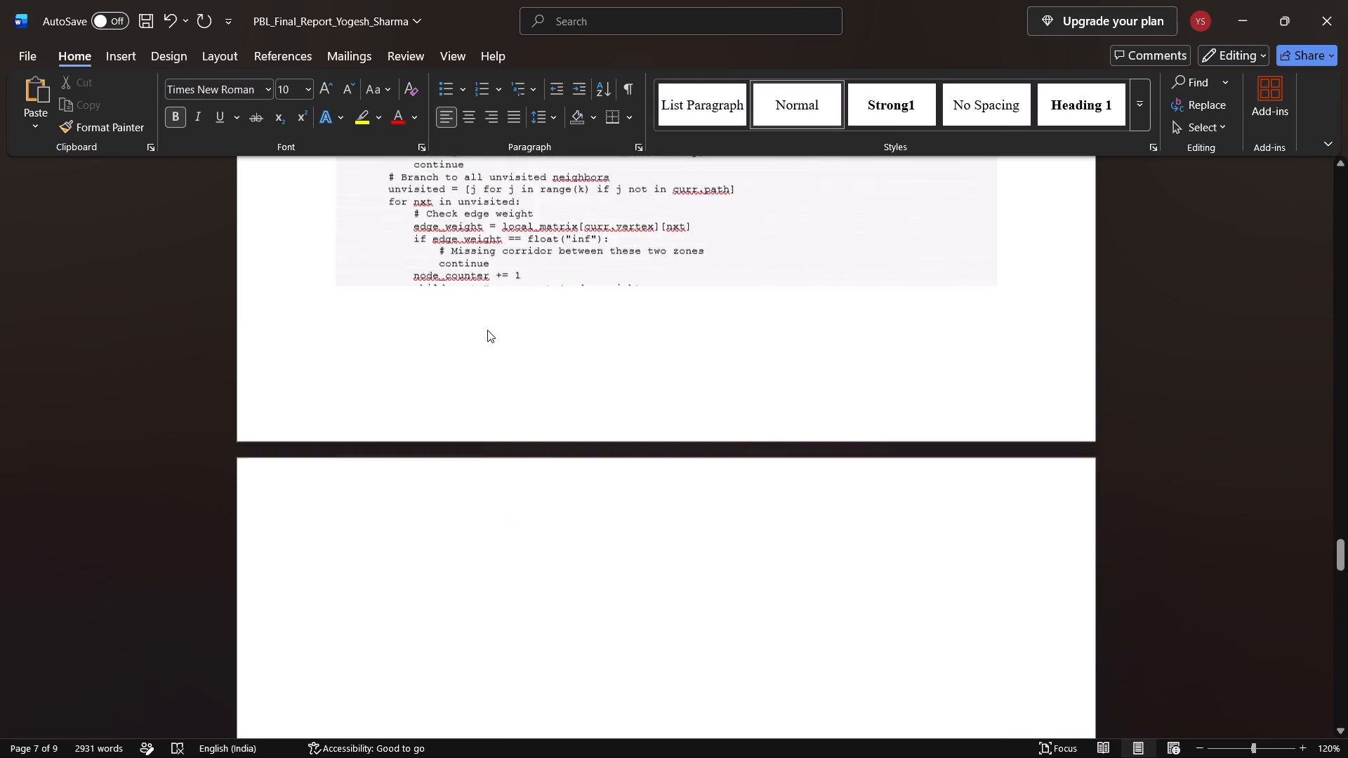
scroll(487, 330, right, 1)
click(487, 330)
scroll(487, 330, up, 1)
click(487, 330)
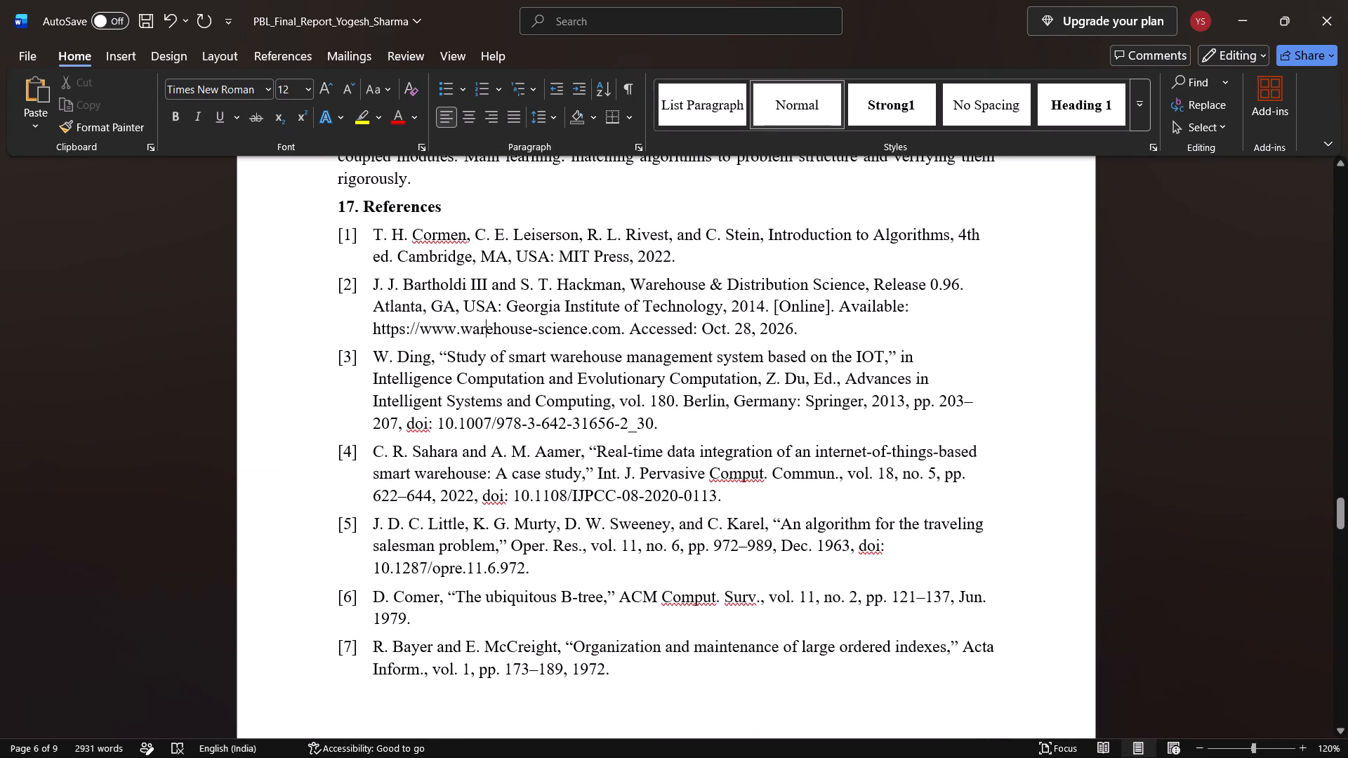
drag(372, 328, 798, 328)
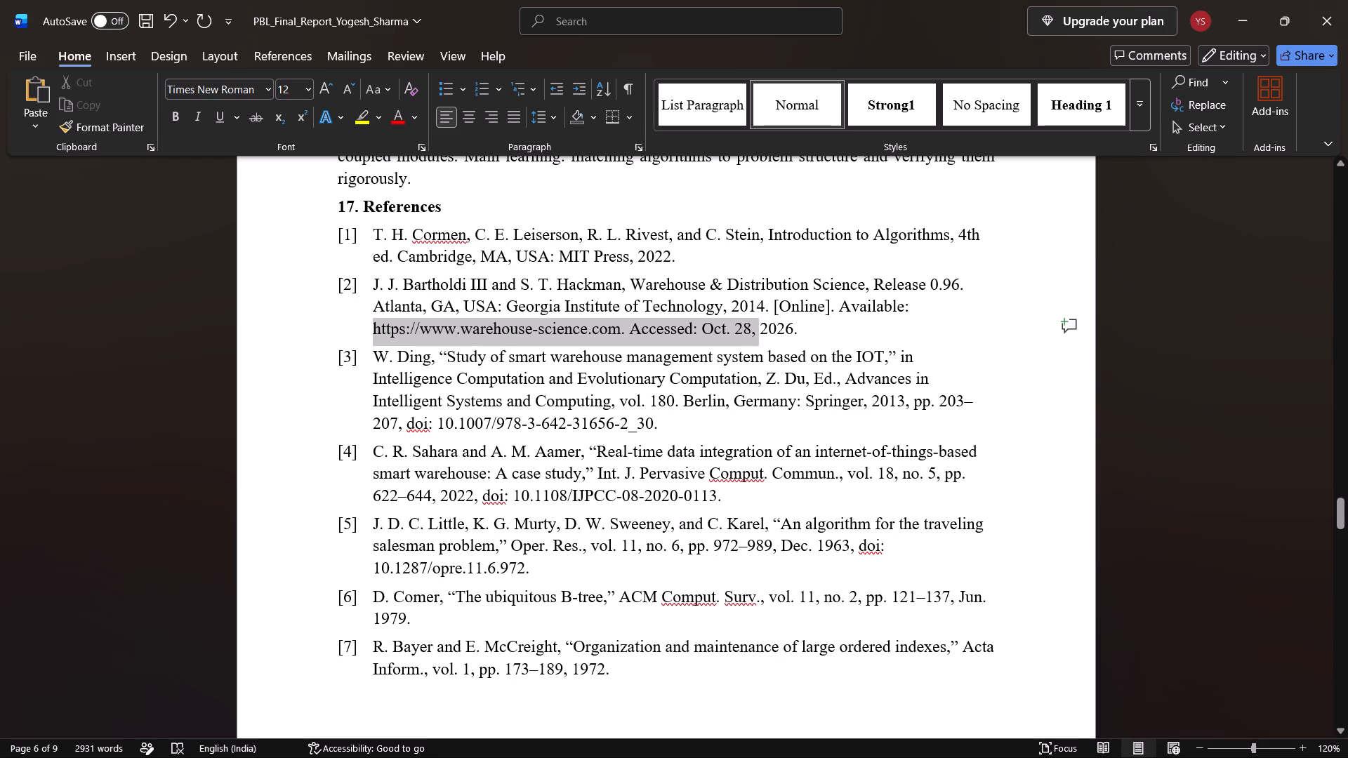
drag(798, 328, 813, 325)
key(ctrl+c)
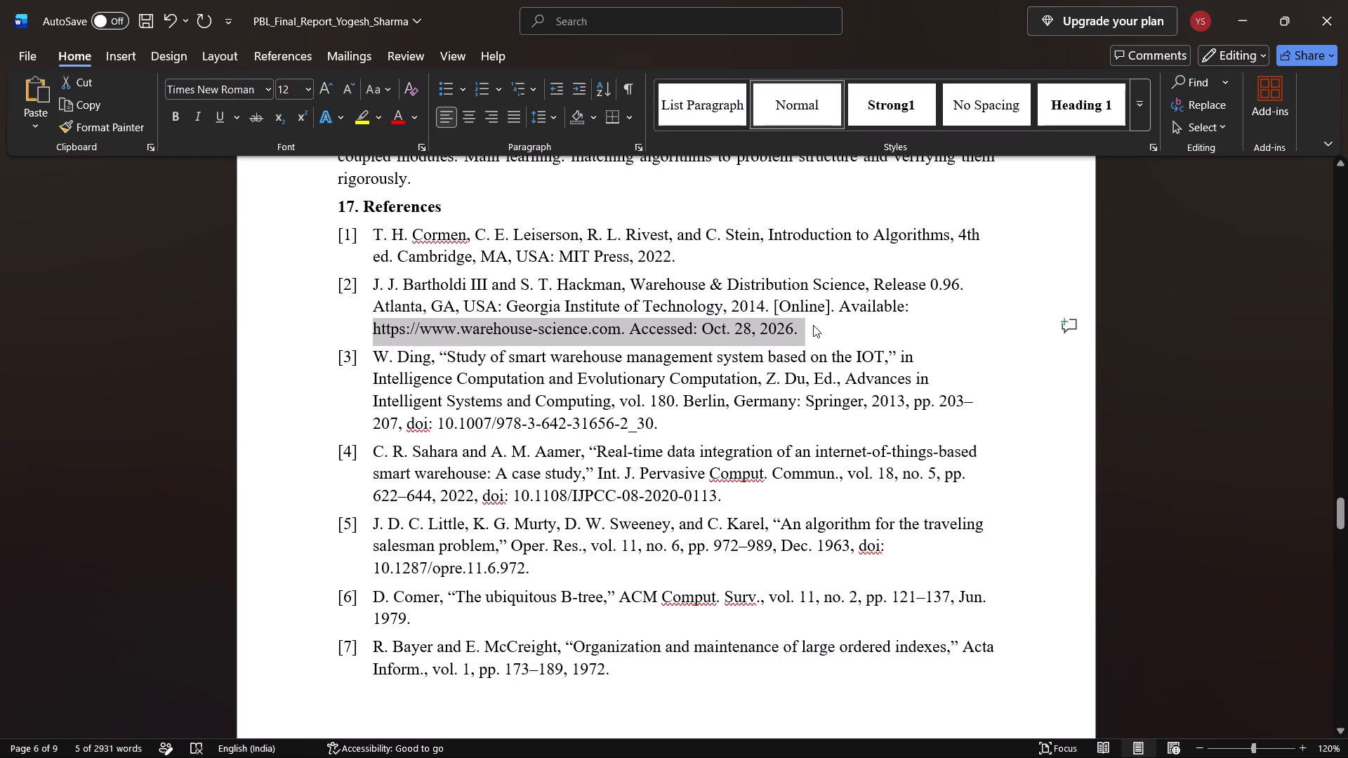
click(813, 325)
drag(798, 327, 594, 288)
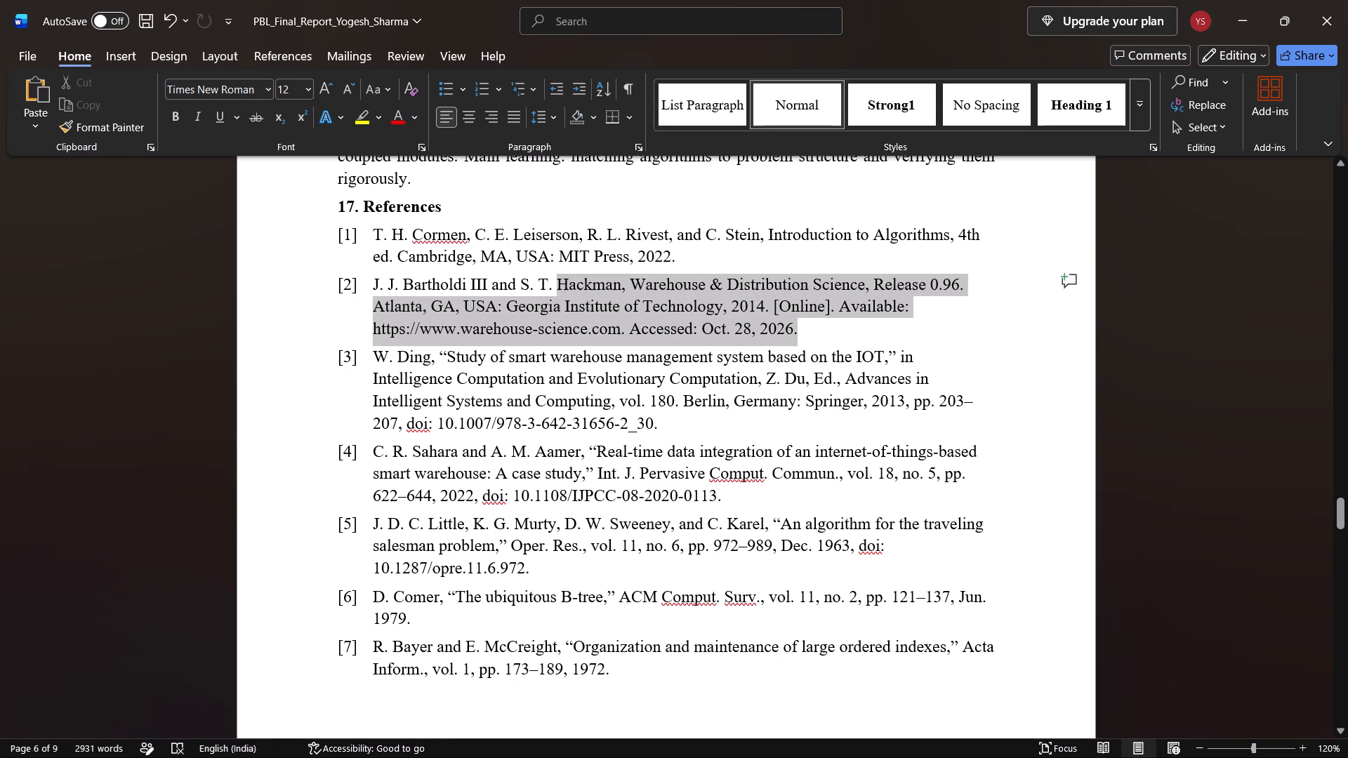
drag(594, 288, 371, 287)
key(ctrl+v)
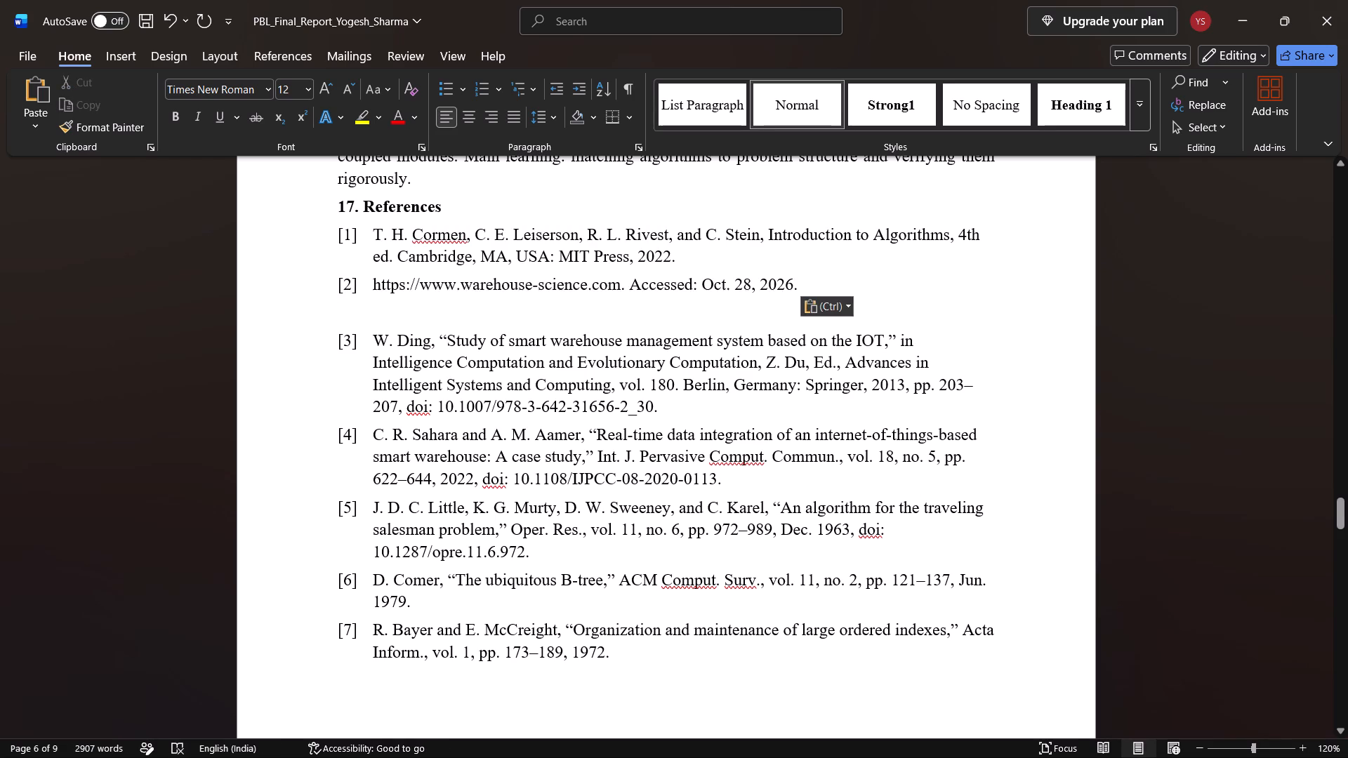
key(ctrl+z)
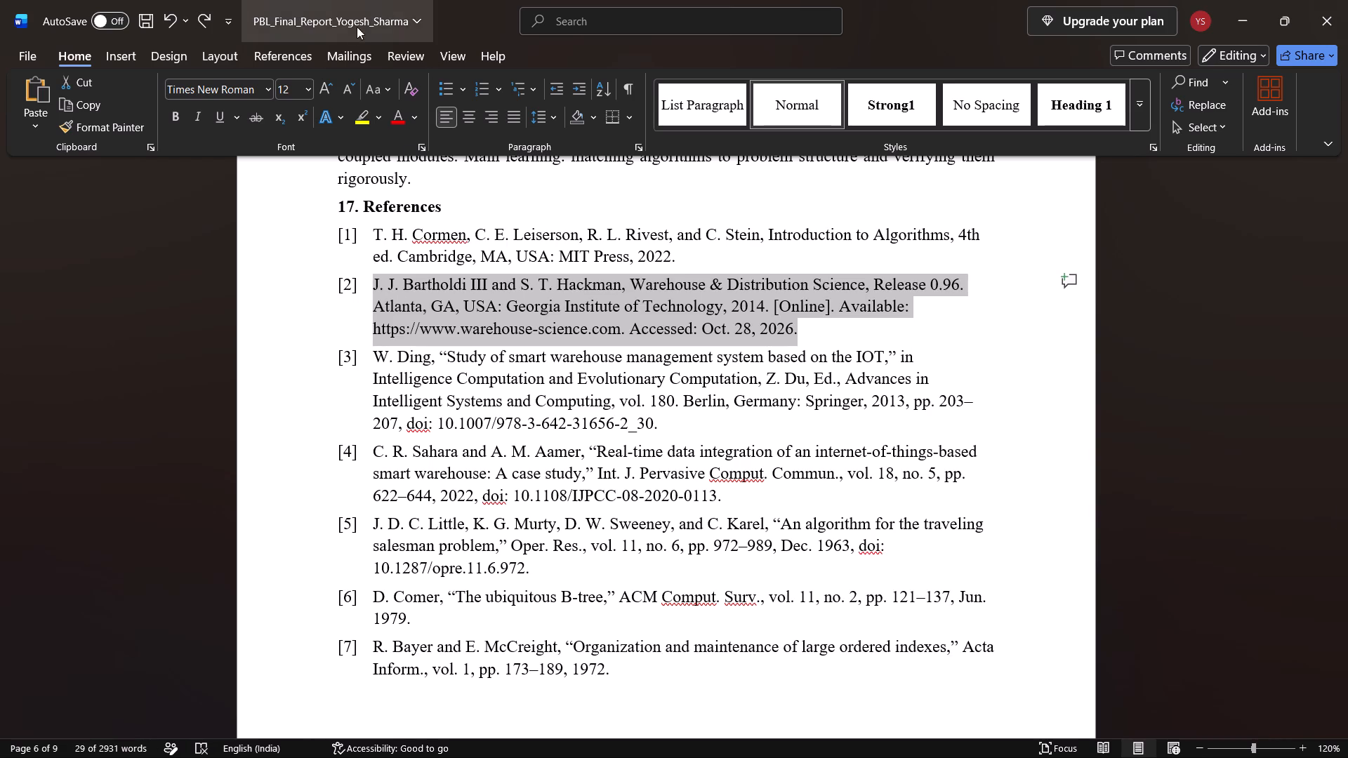
Turn the full text of reference [2] in the References section into a hyperlink, keeping the pre-filled address.
click(275, 50)
click(140, 54)
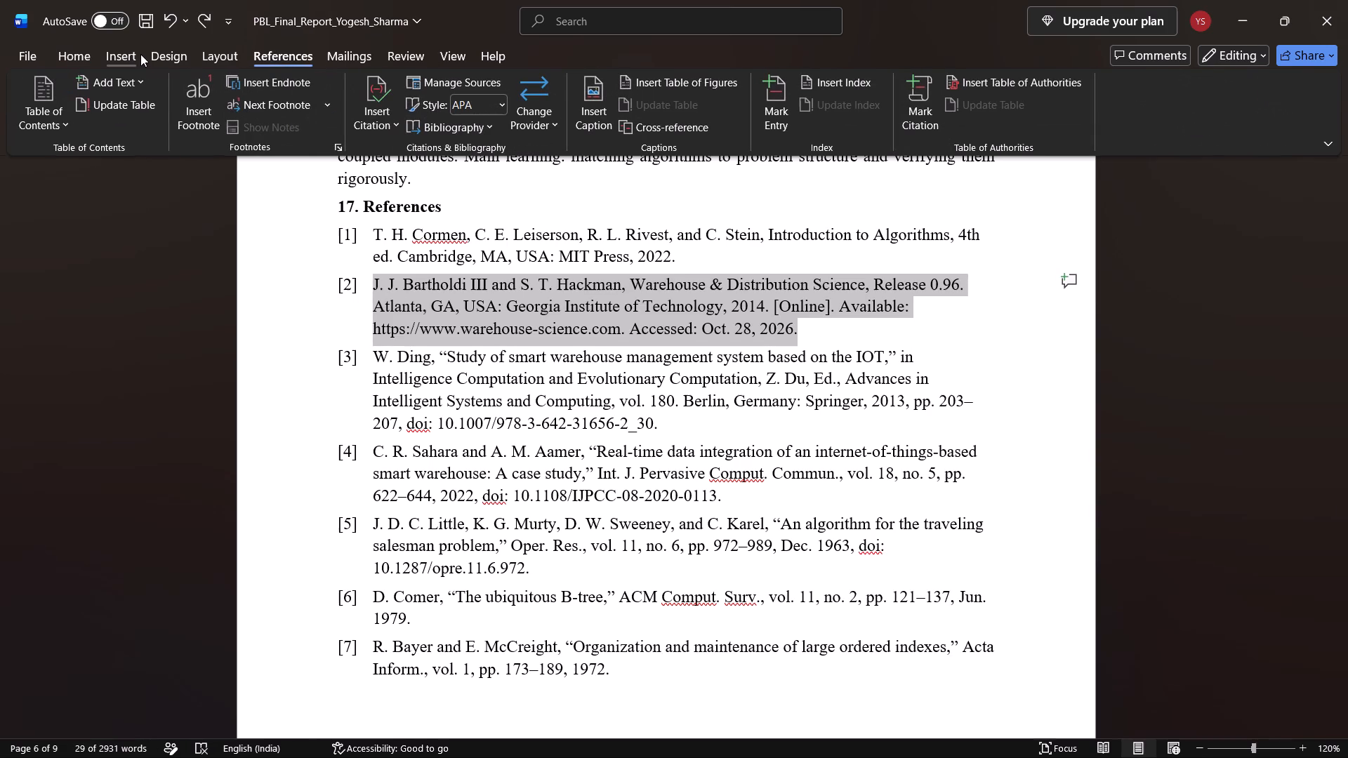
click(562, 72)
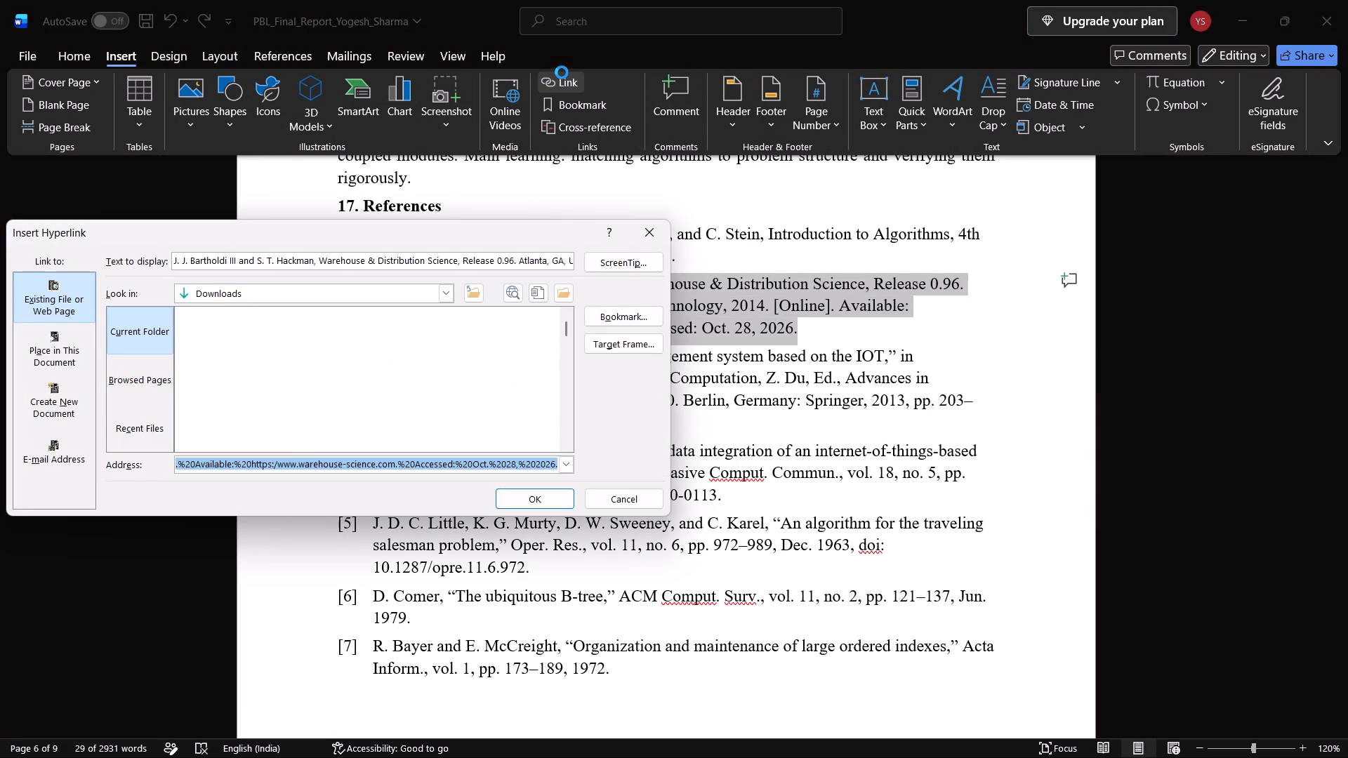
click(560, 493)
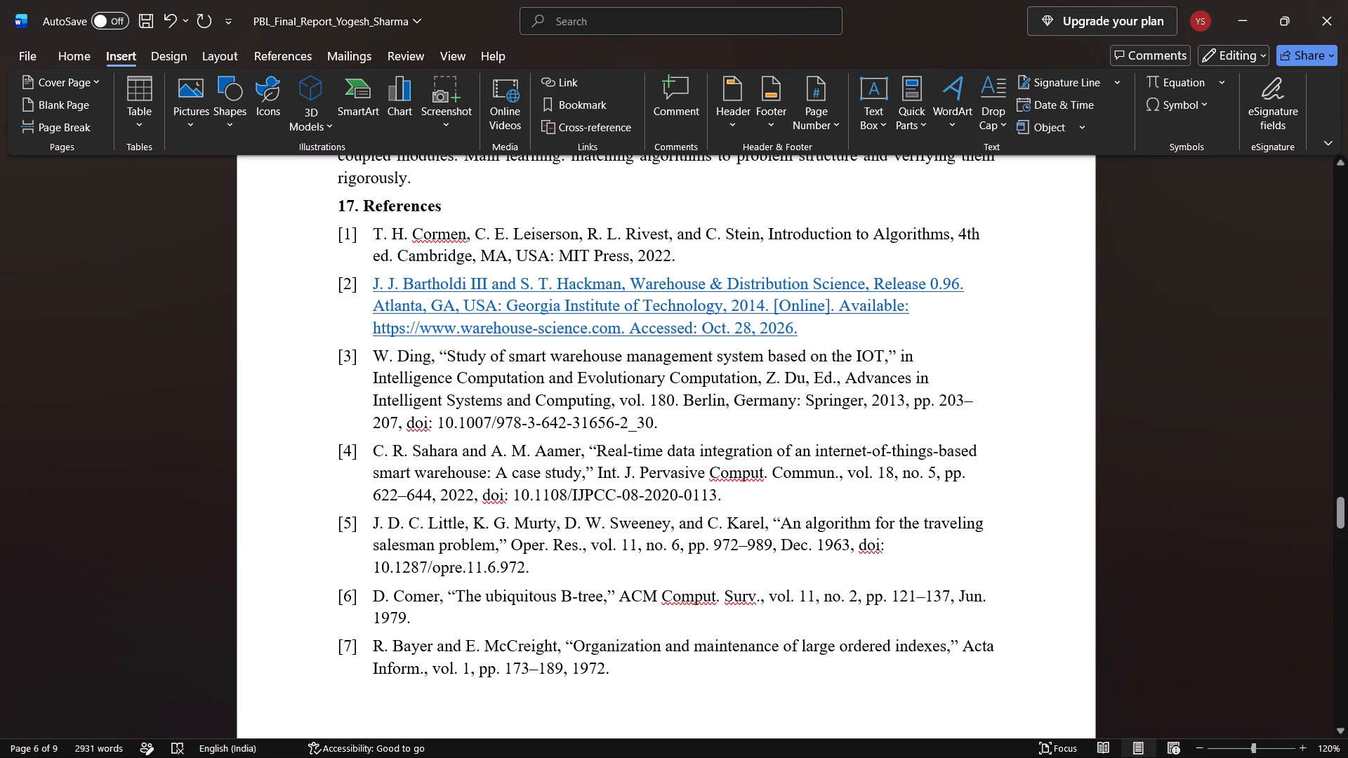
click(660, 415)
click(653, 418)
drag(653, 418, 430, 428)
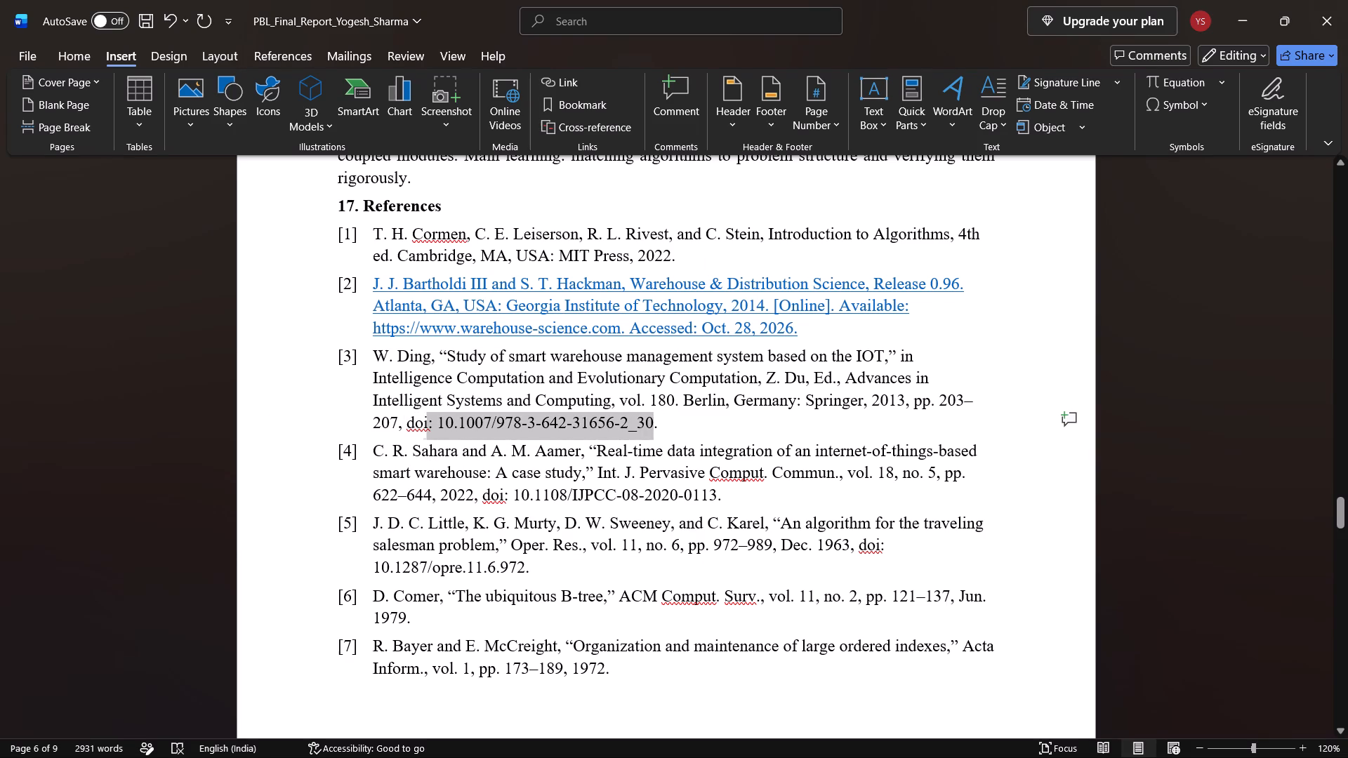
drag(430, 428, 438, 430)
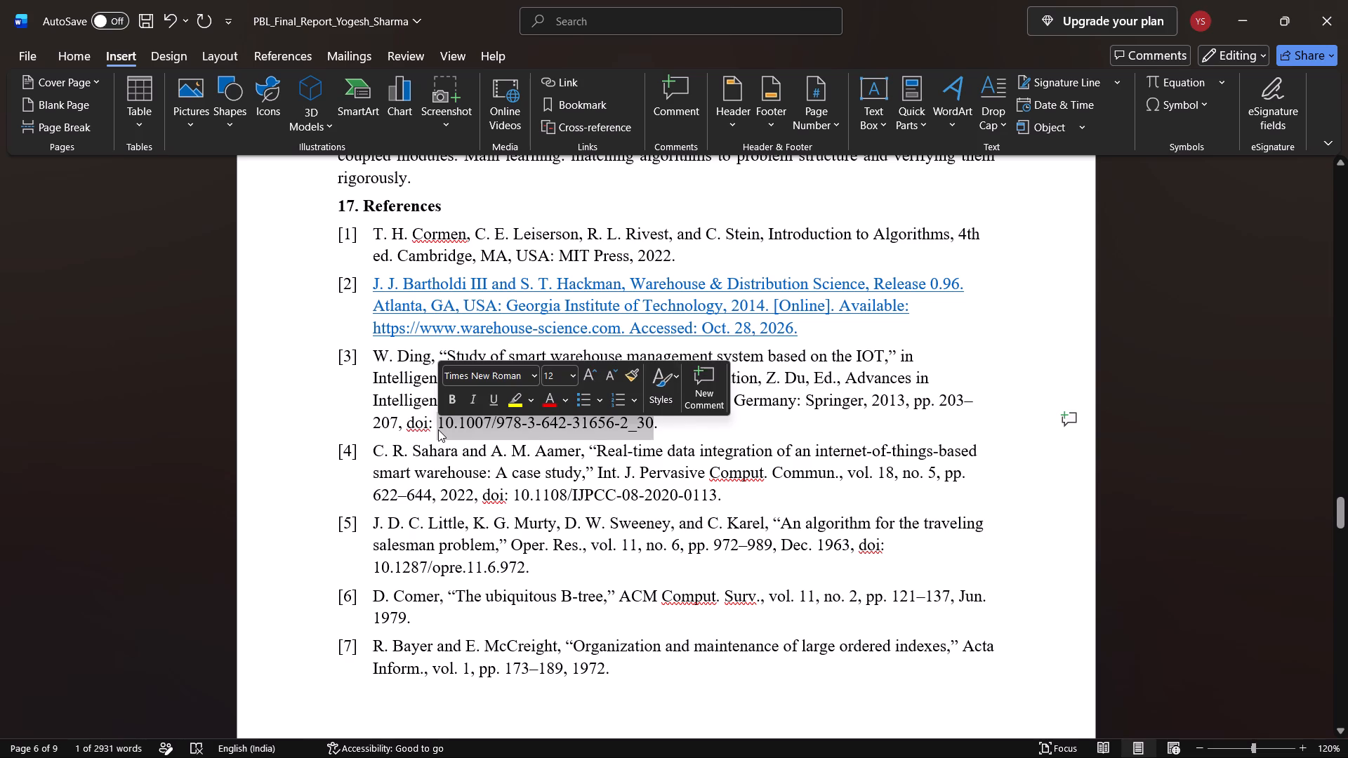
key(ctrl+c)
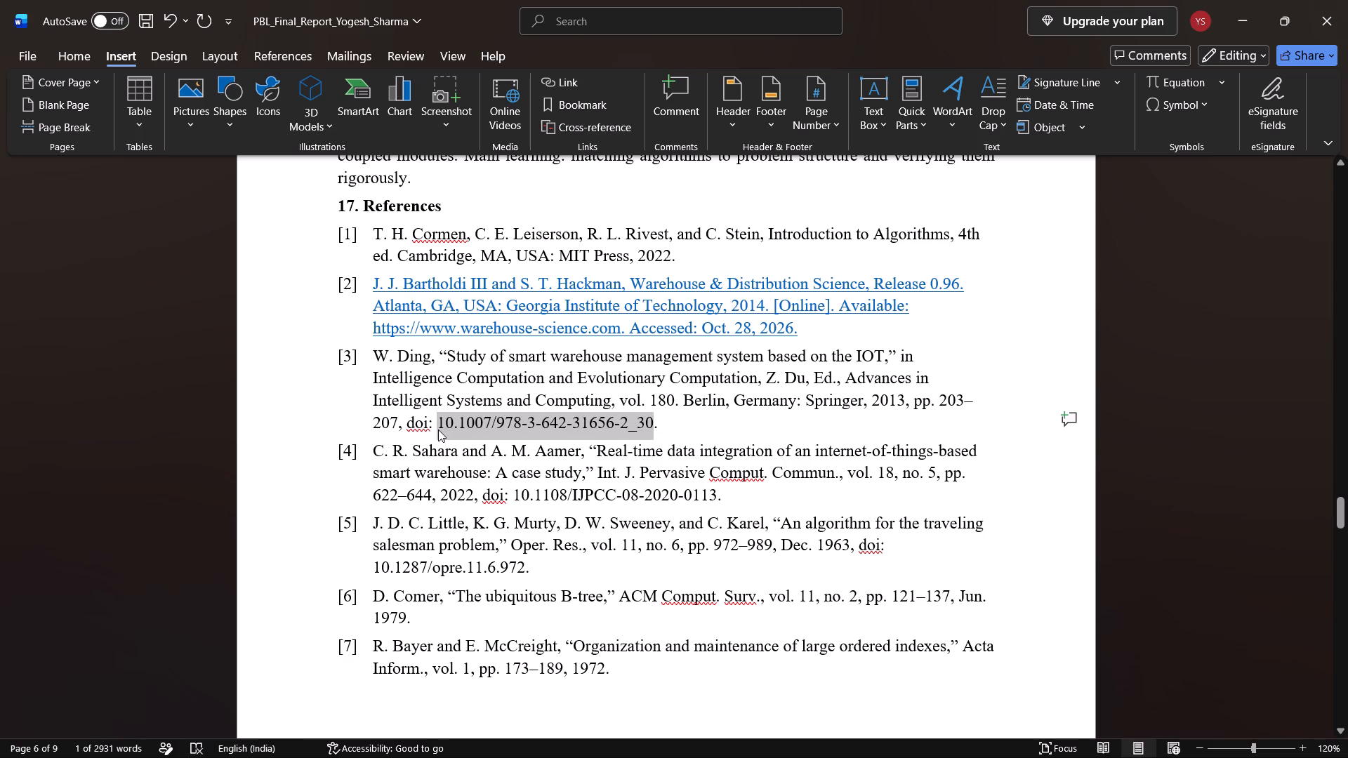
drag(367, 354, 484, 394)
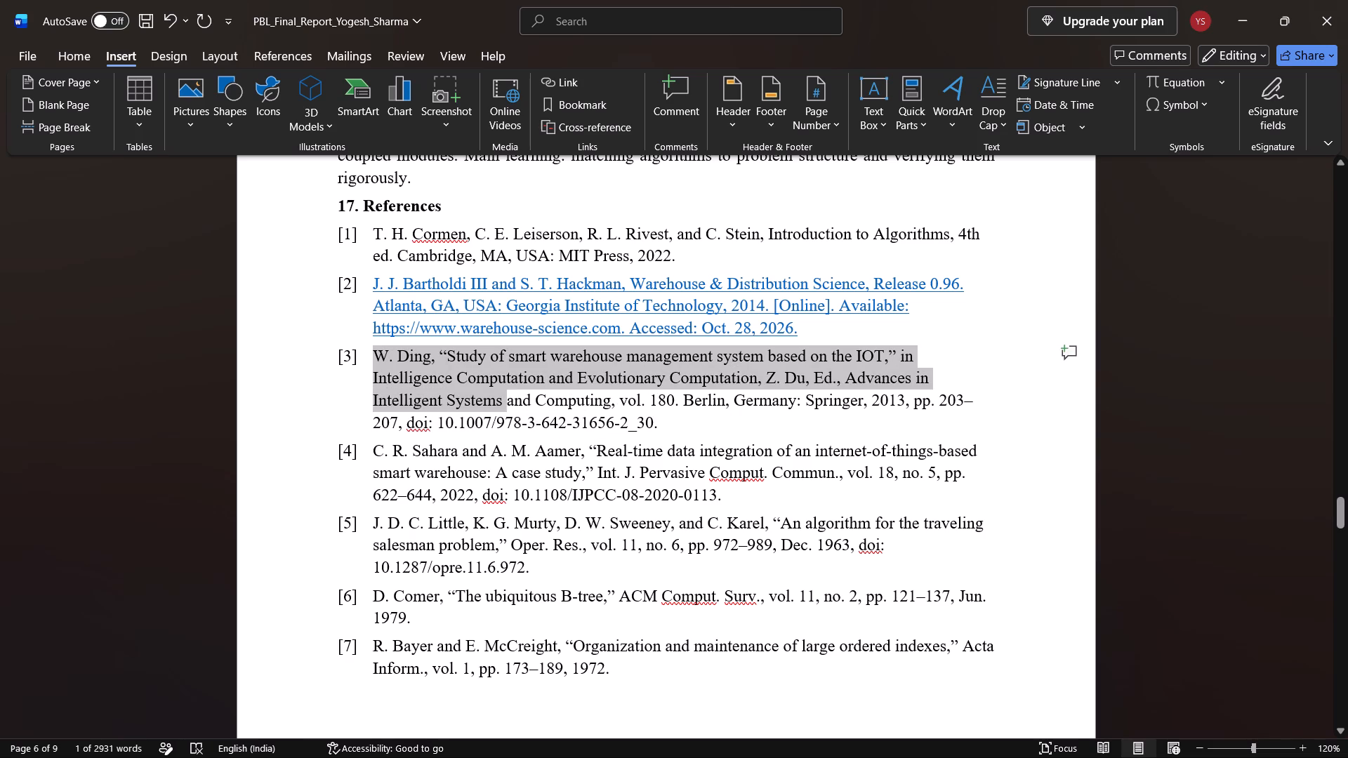
drag(484, 394, 656, 424)
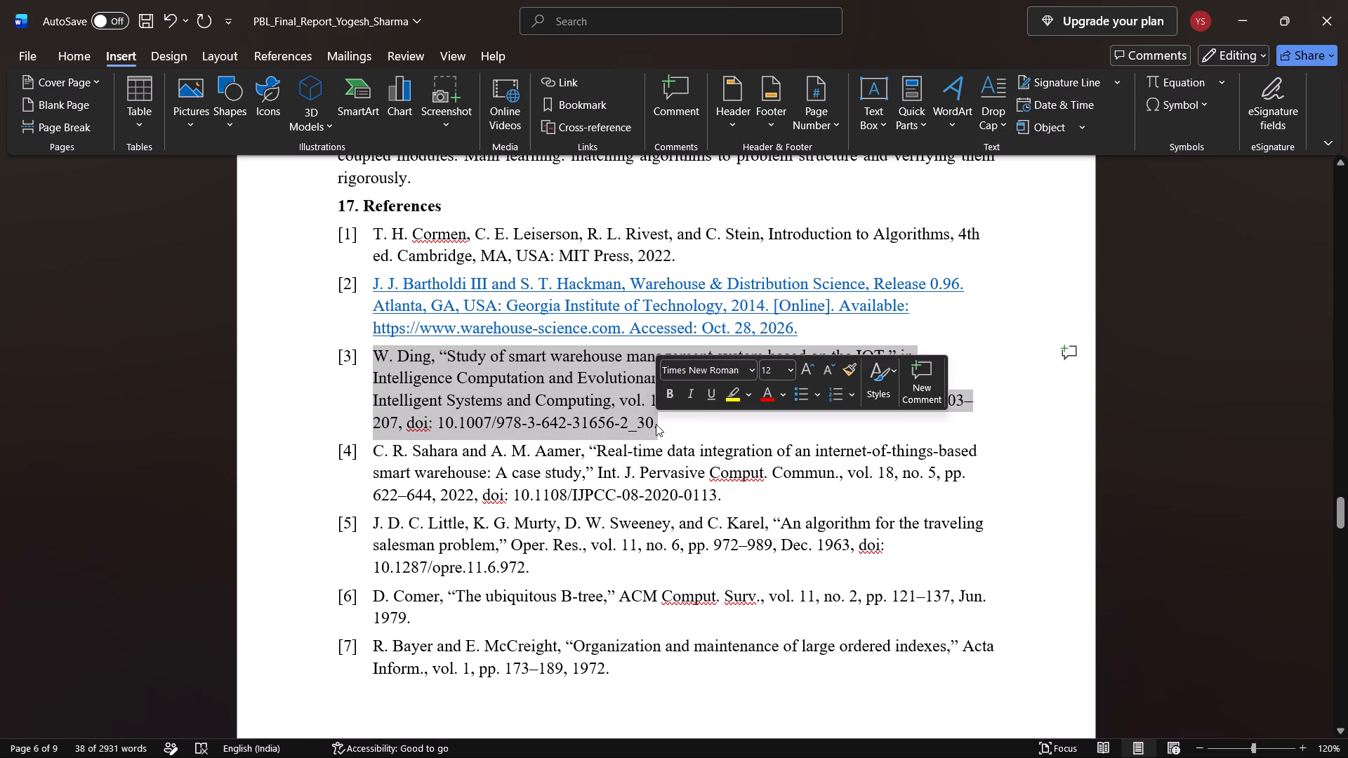
click(581, 76)
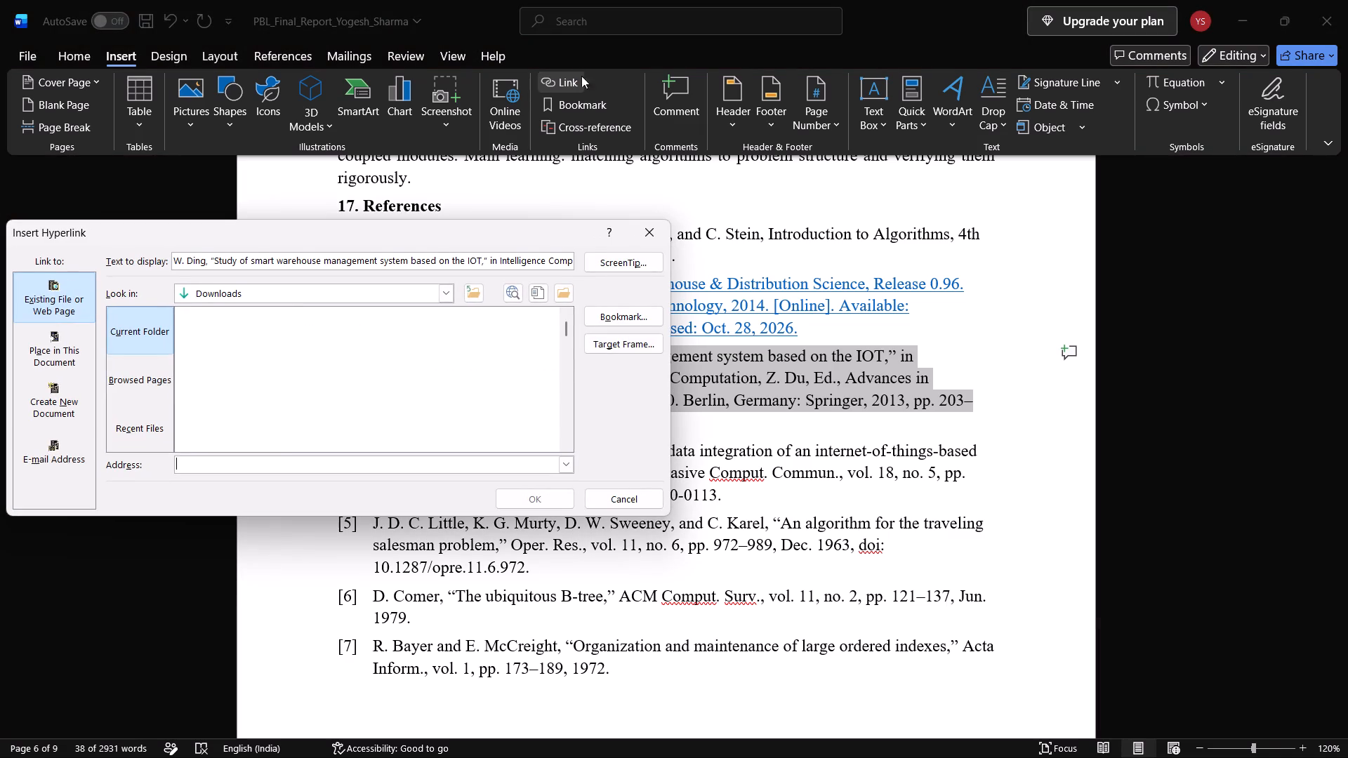
click(359, 471)
key(ctrl+v)
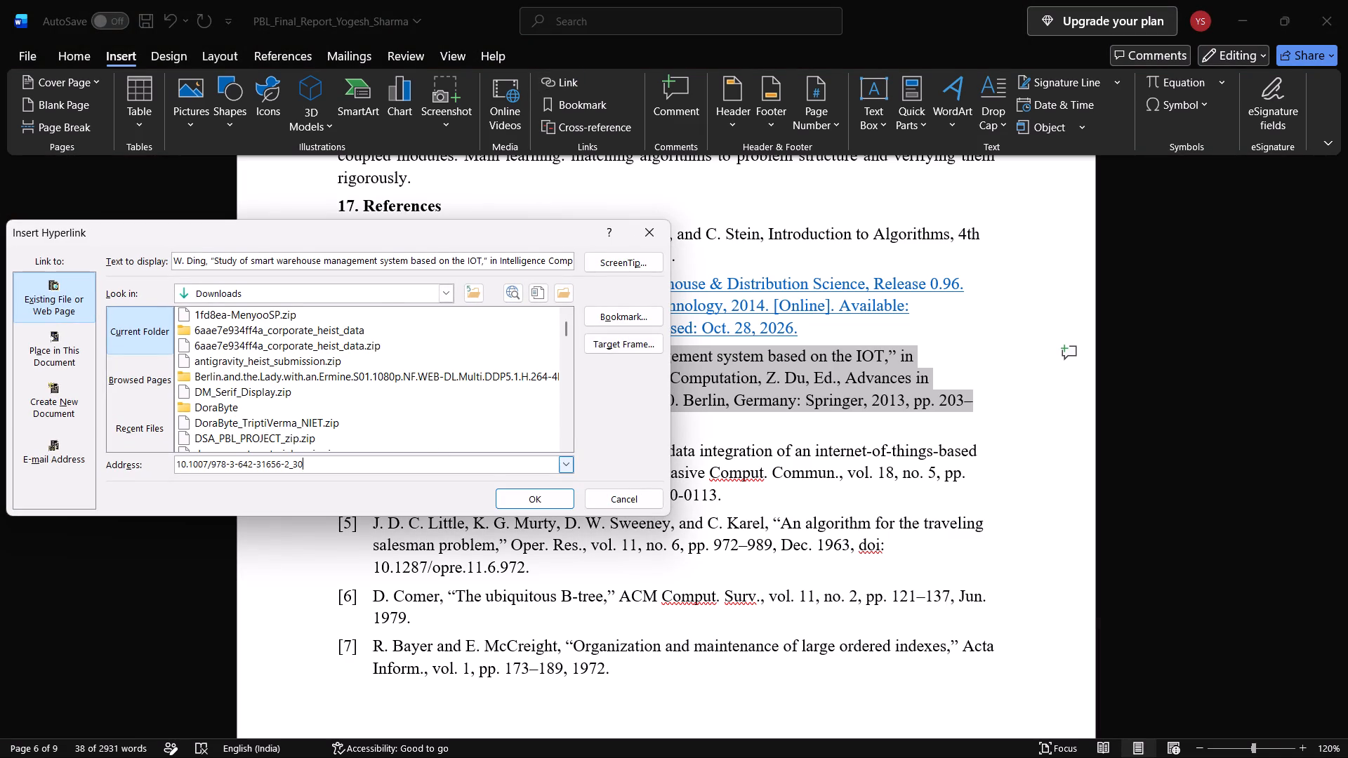
key(Return)
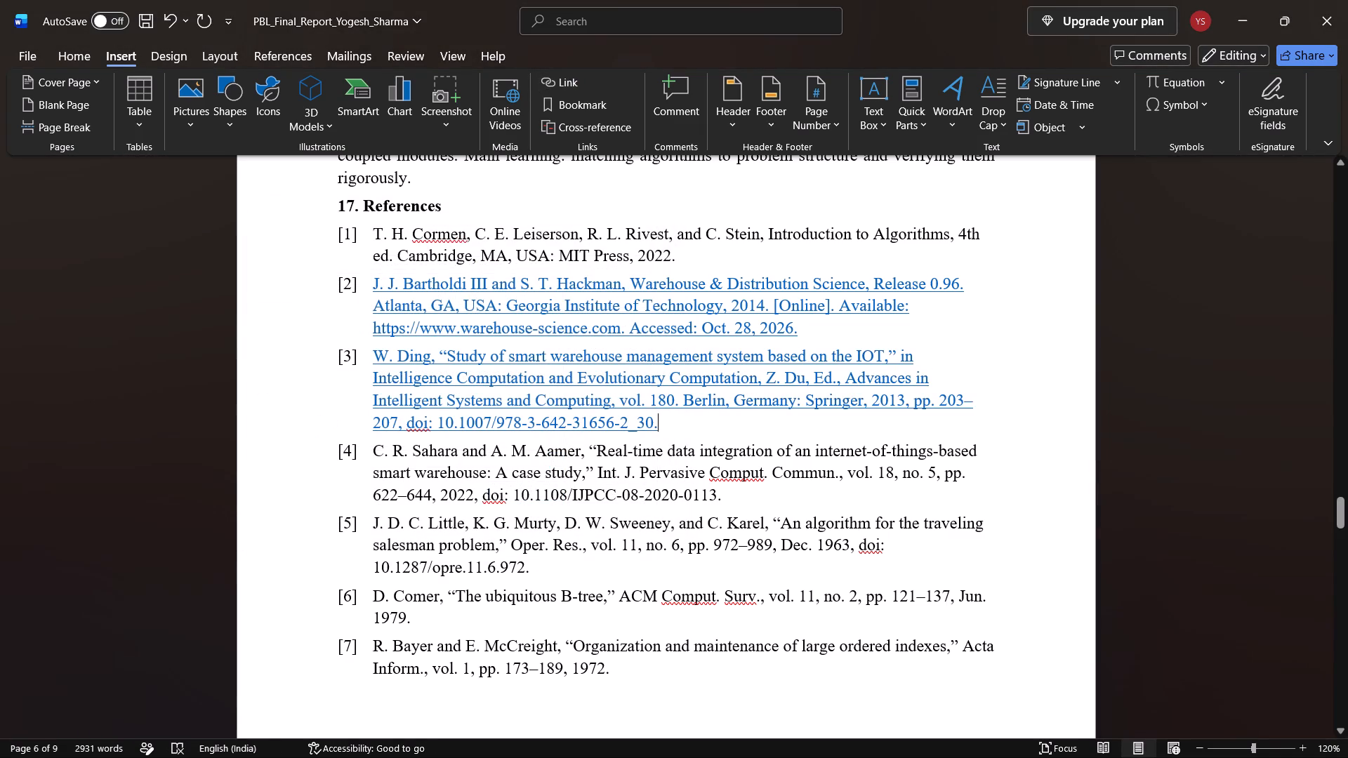
Follow the hyperlink on reference [3] to test where it leads.
ctrl+click(578, 378)
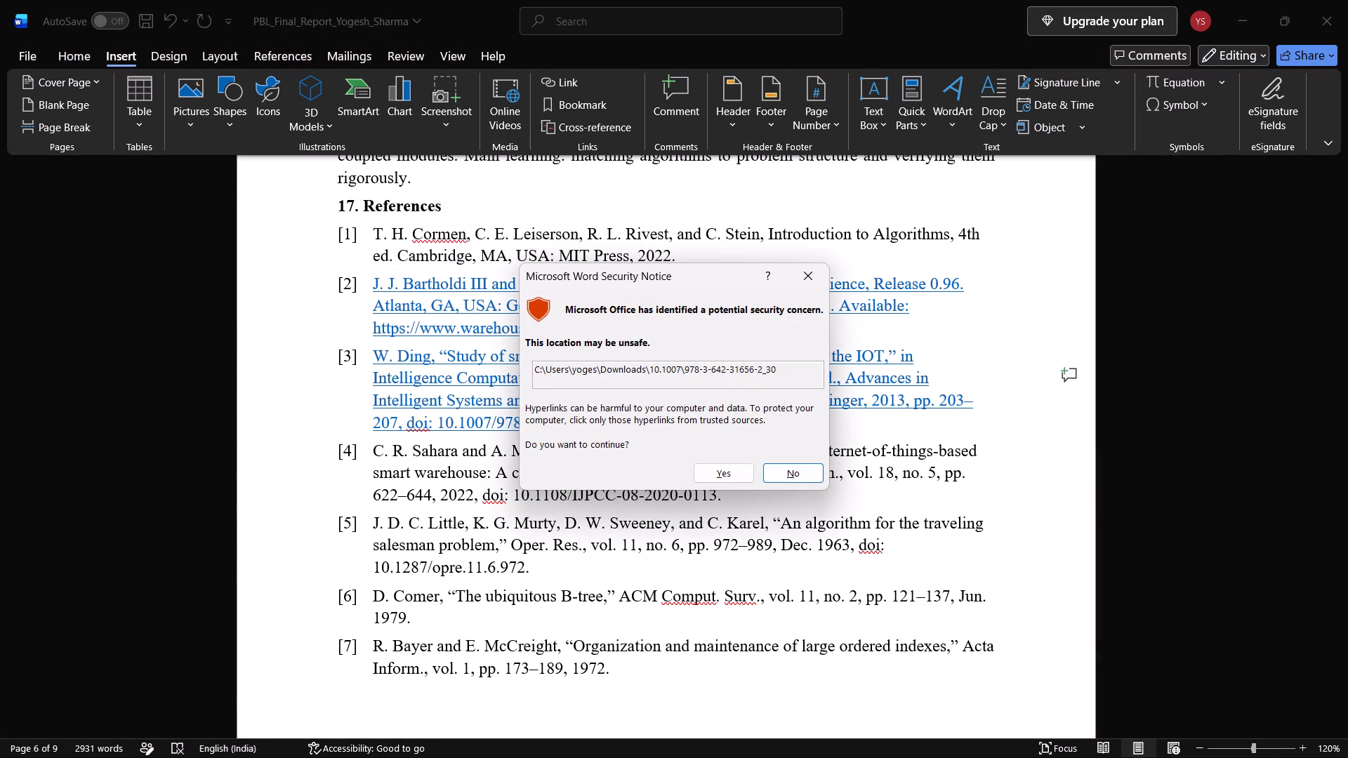
Decline to open the location that the hyperlink on reference [3] points to and return to the References section.
click(578, 378)
click(789, 471)
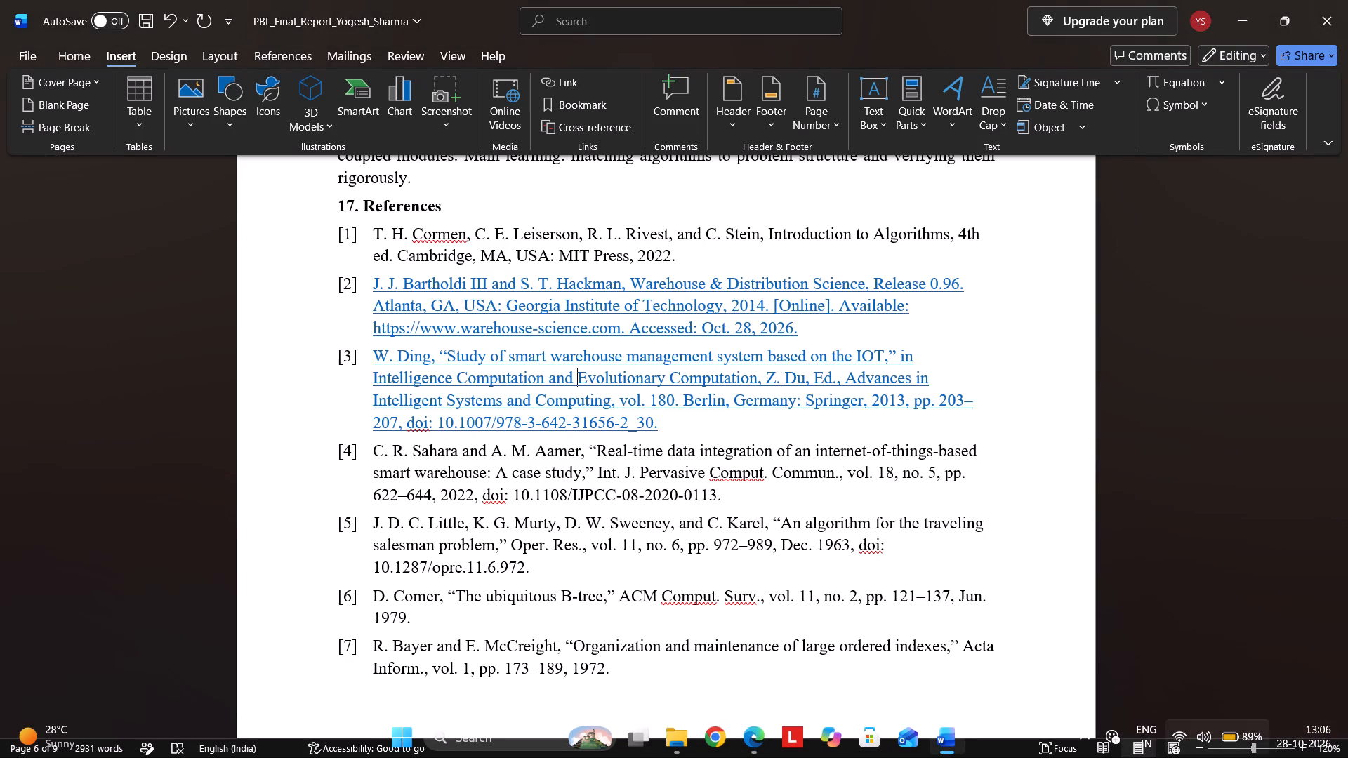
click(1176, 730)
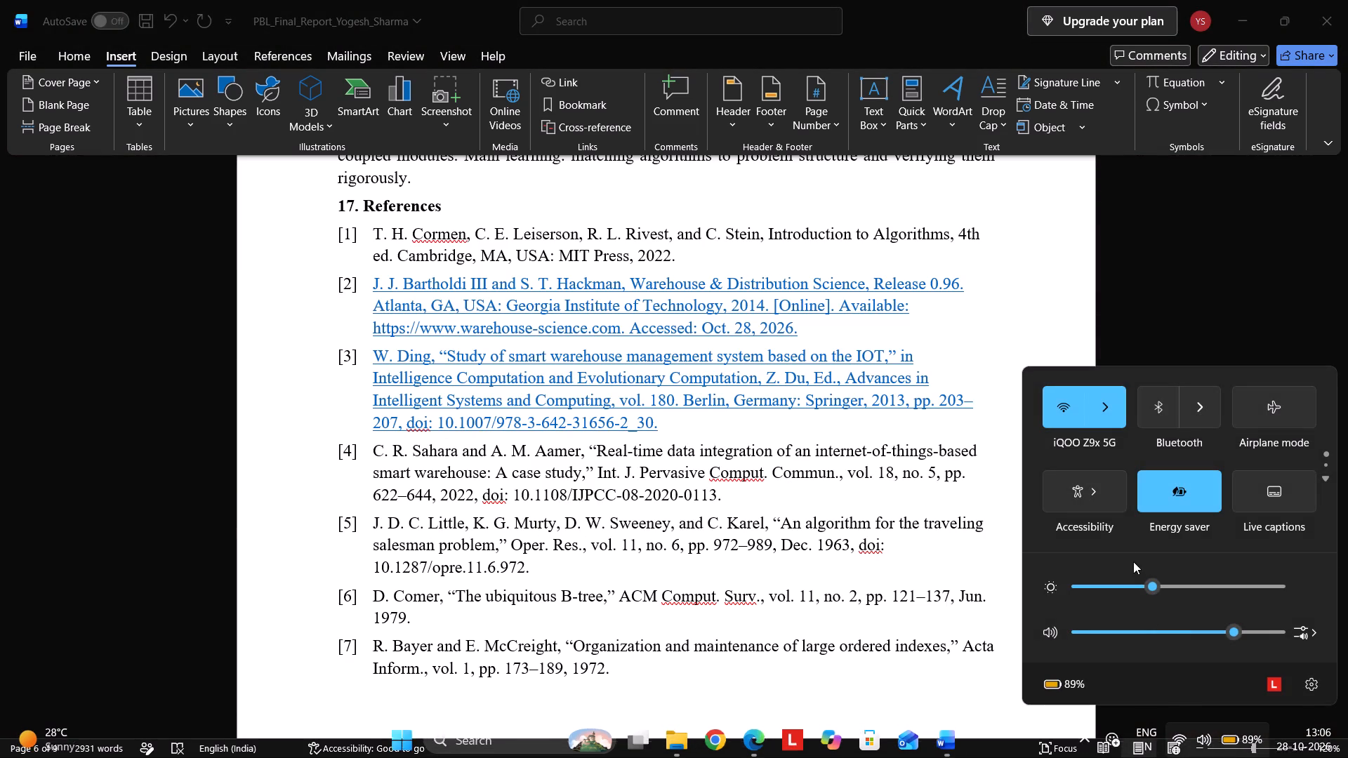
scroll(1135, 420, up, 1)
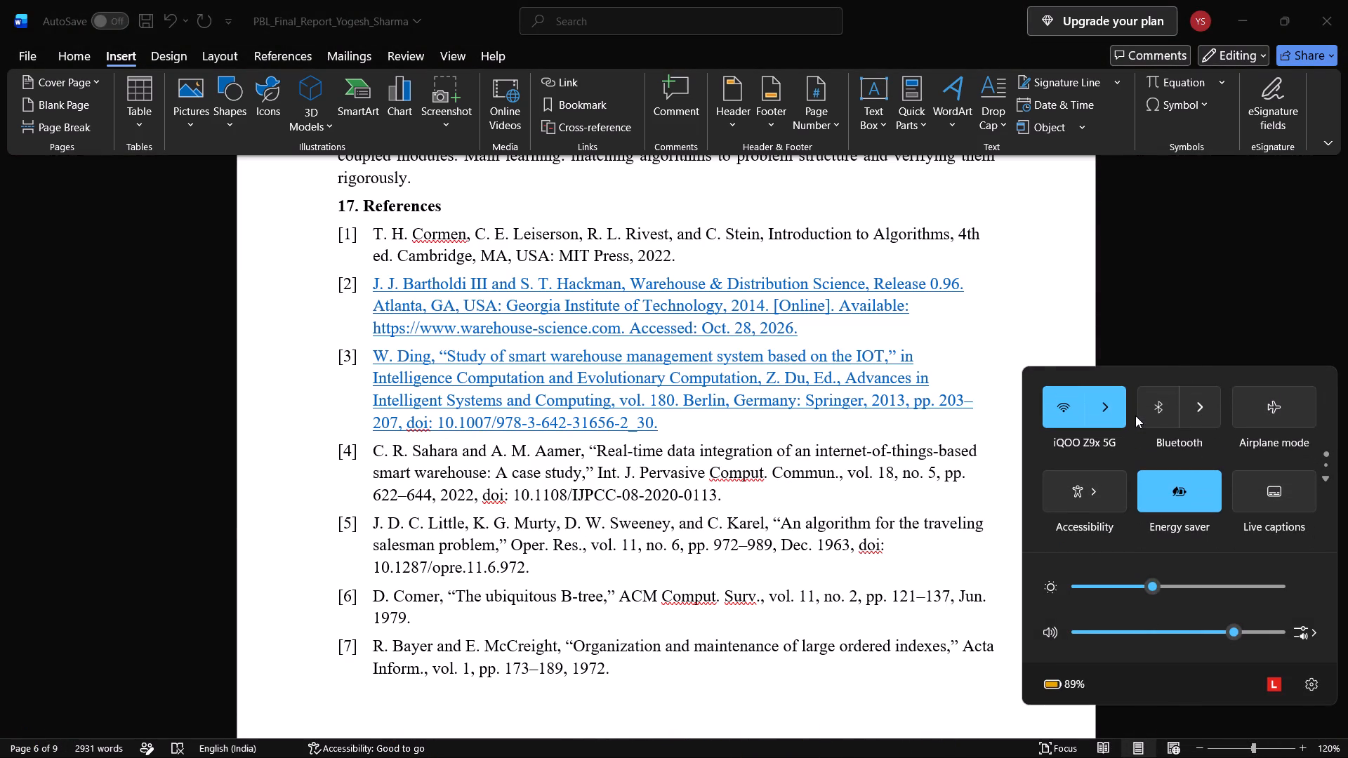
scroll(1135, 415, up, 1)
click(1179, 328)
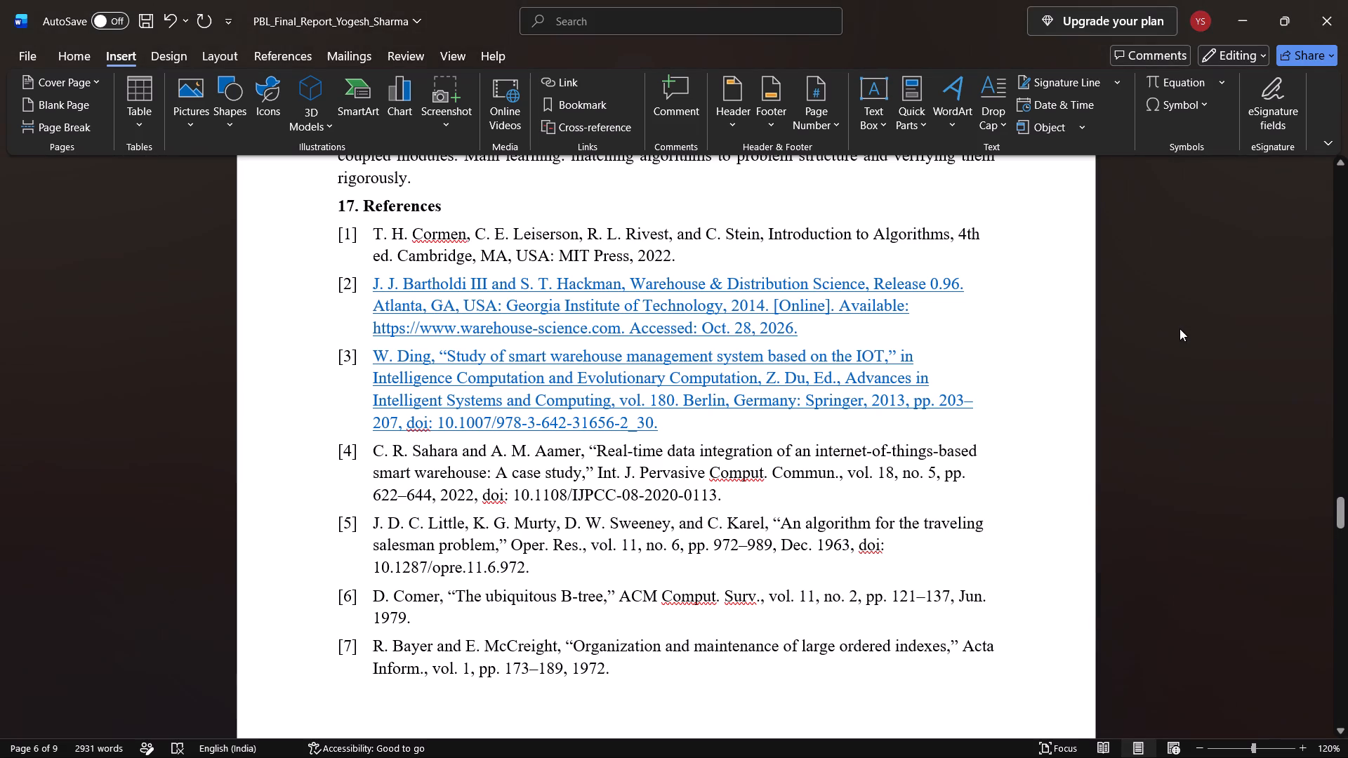
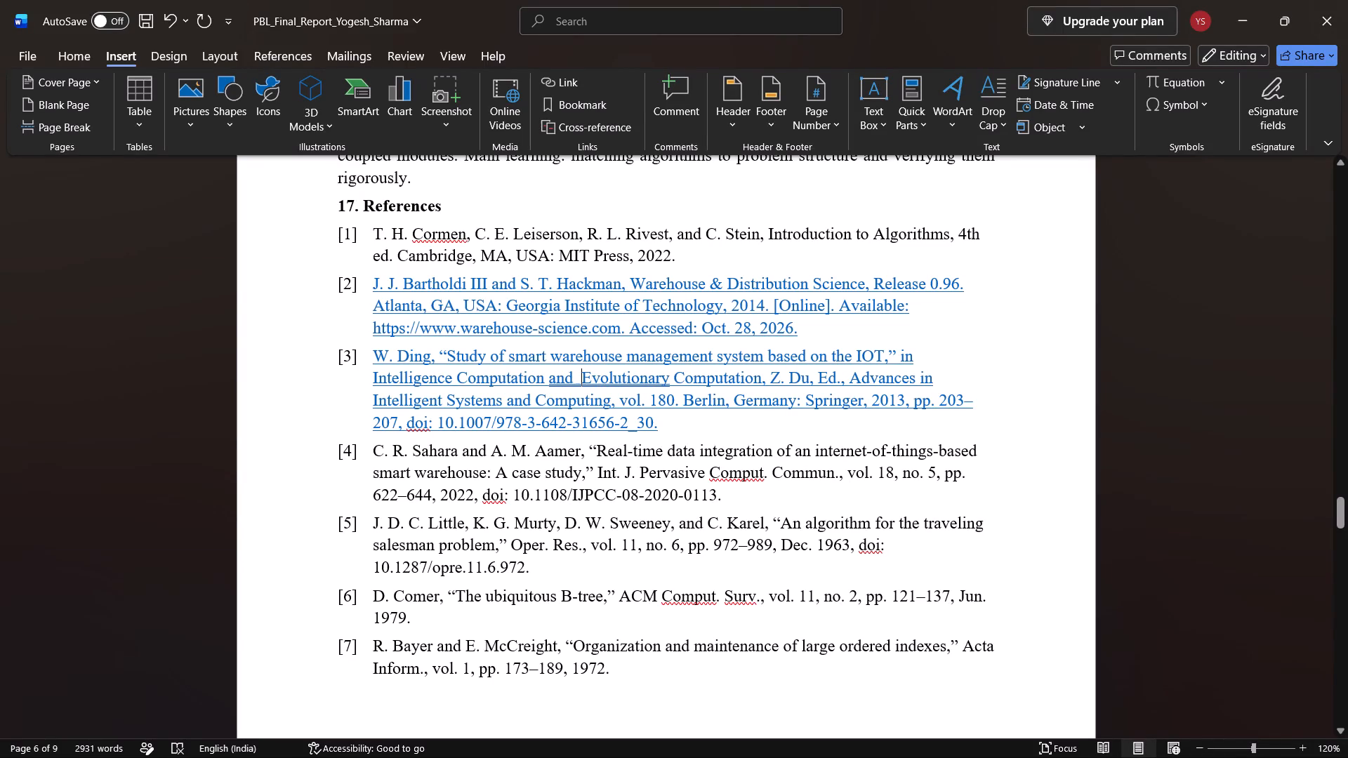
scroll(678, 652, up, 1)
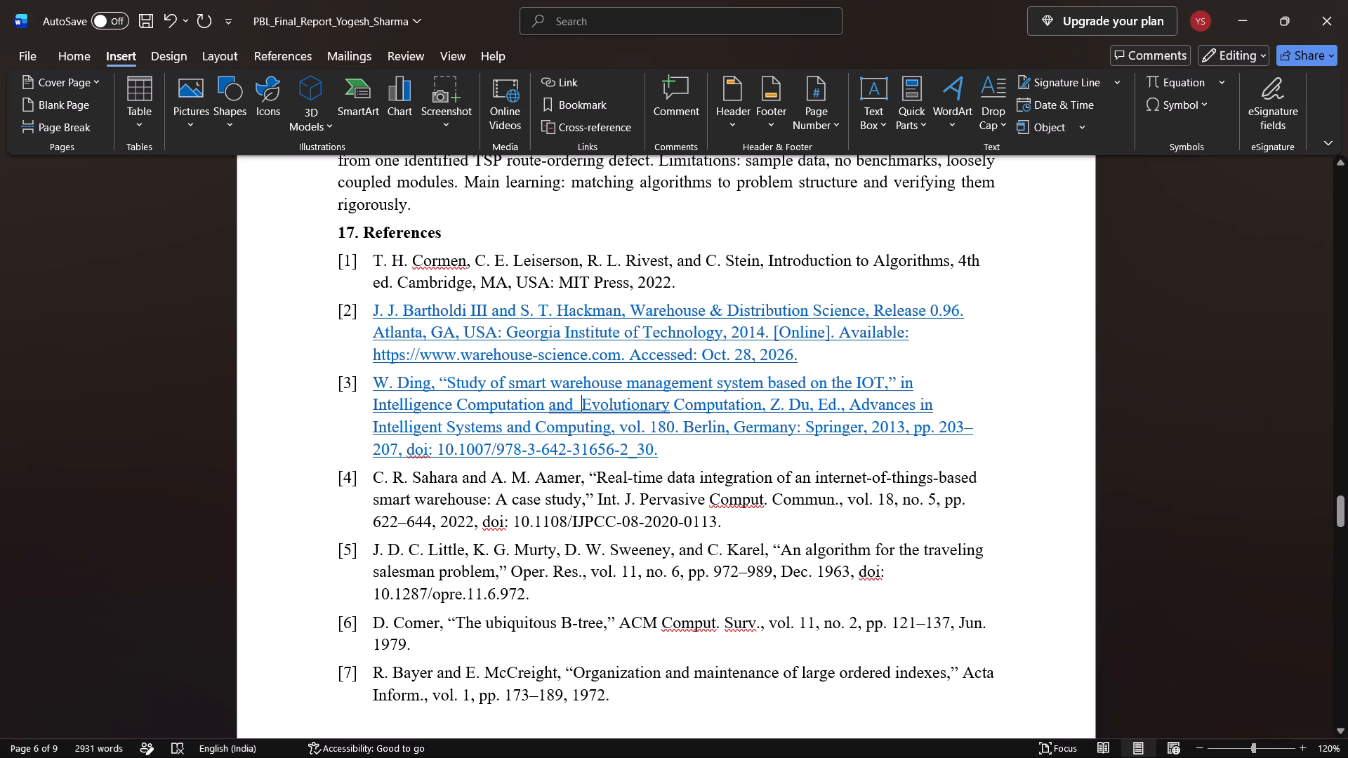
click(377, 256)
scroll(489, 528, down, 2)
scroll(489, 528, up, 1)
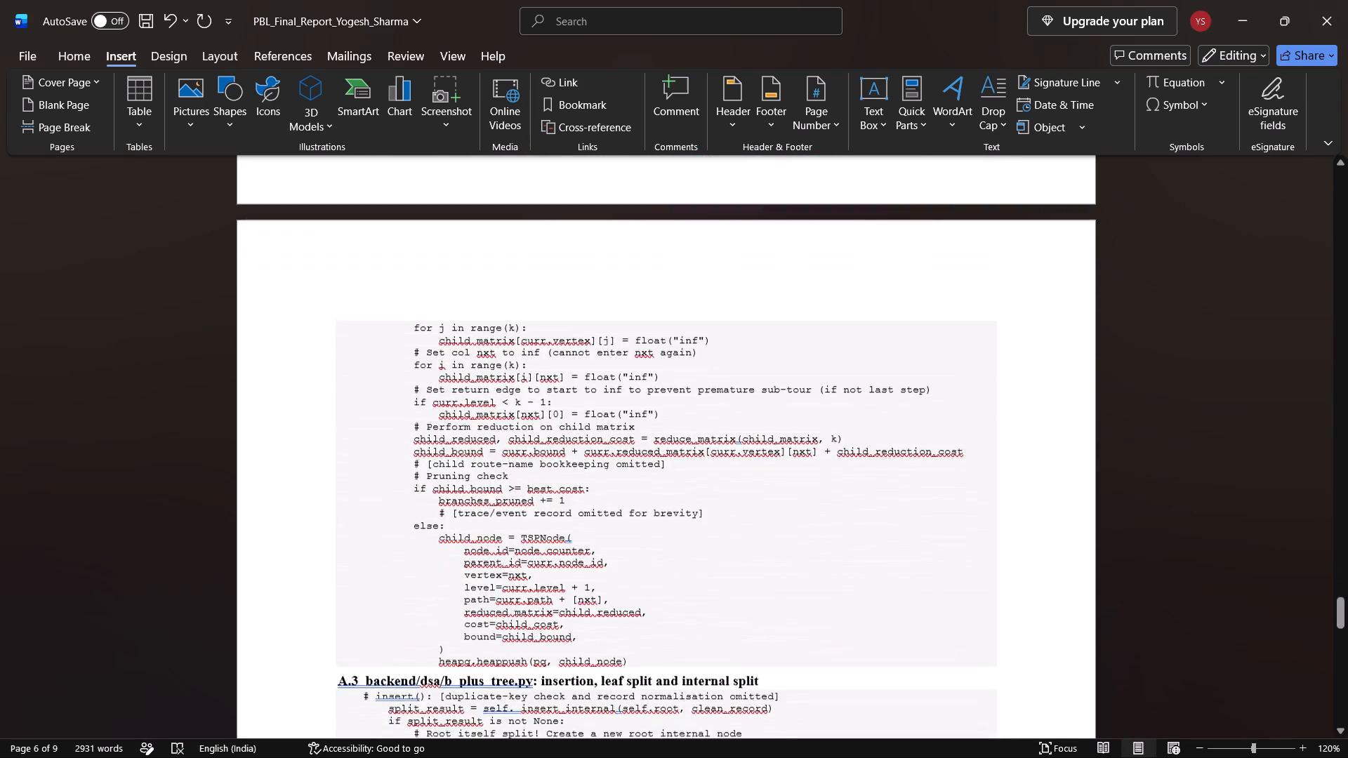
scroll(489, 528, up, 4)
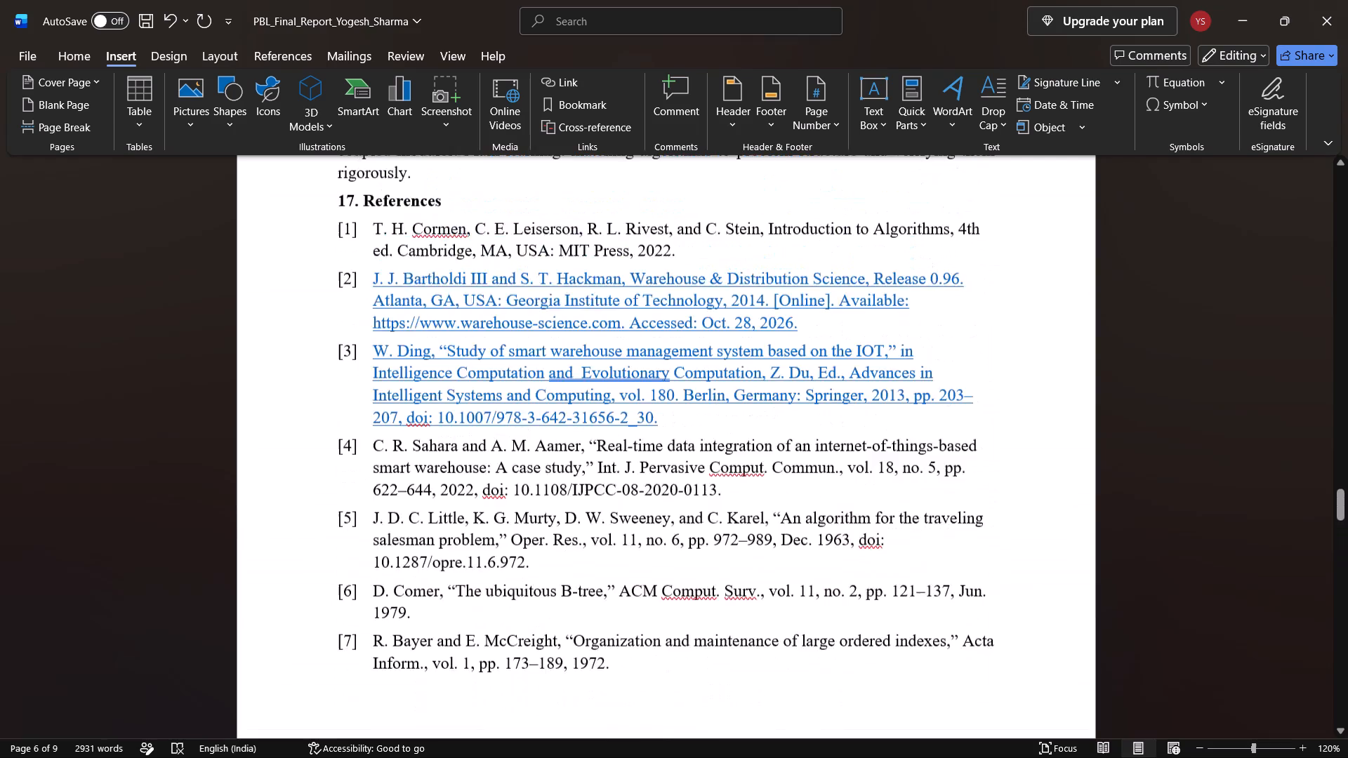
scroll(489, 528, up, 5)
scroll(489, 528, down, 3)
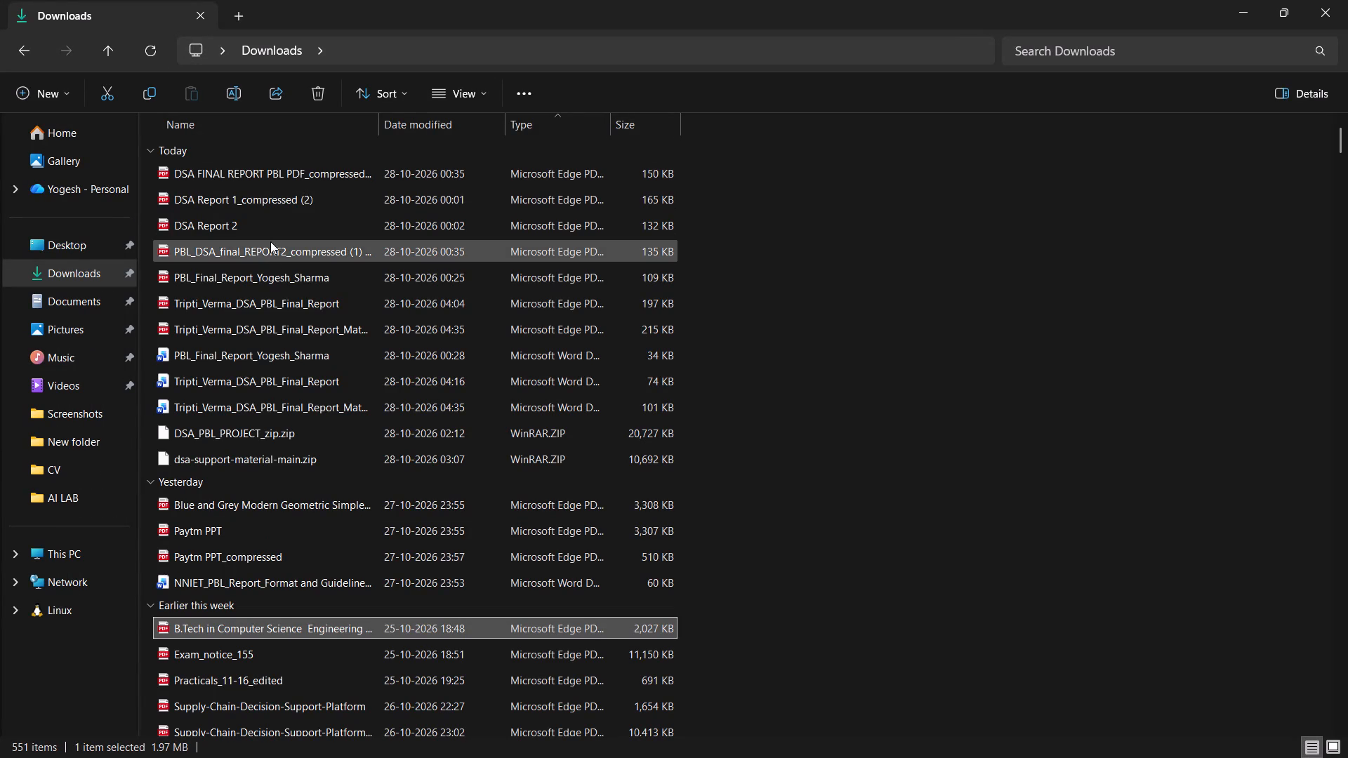
Open the DSA Report 2 PDF from the Downloads folder and copy the link address of its Cormen et al., Introduction to Algorithms citation.
click(303, 272)
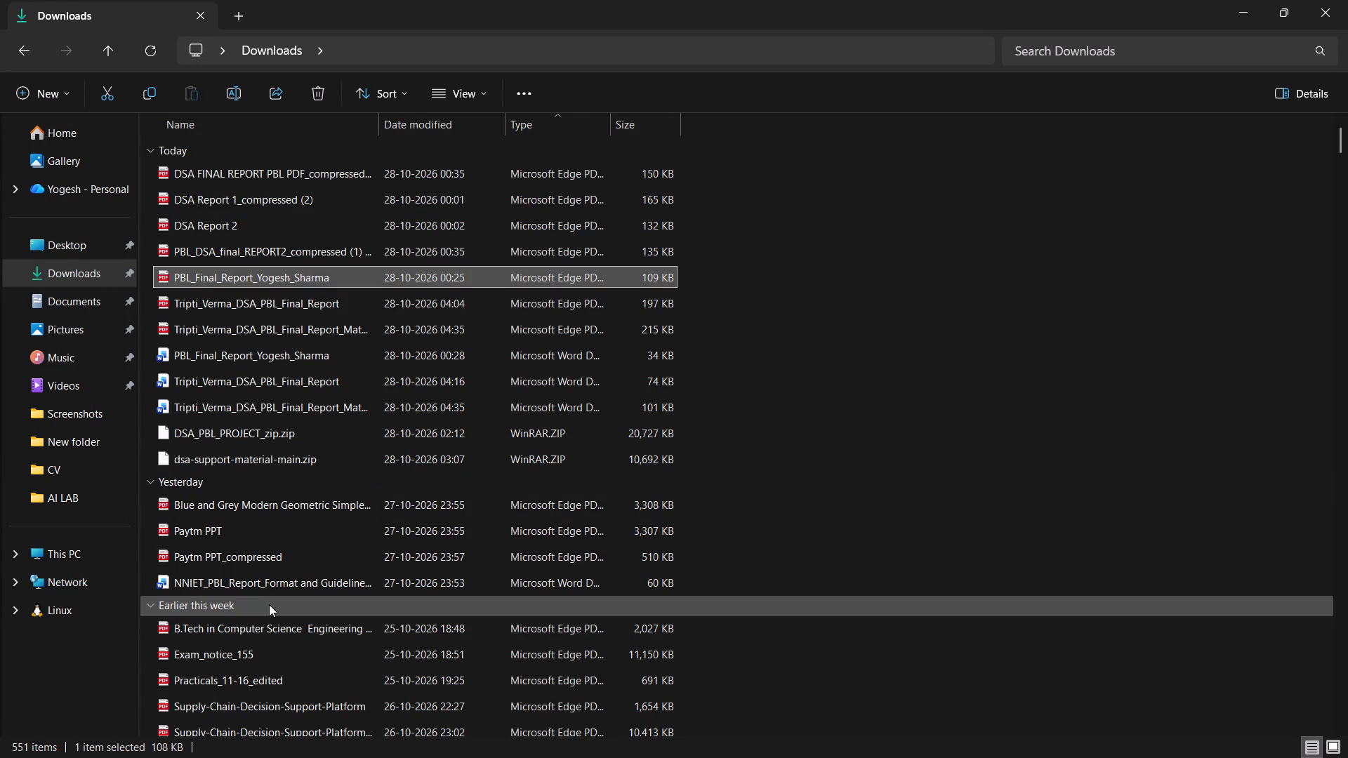
scroll(269, 604, down, 8)
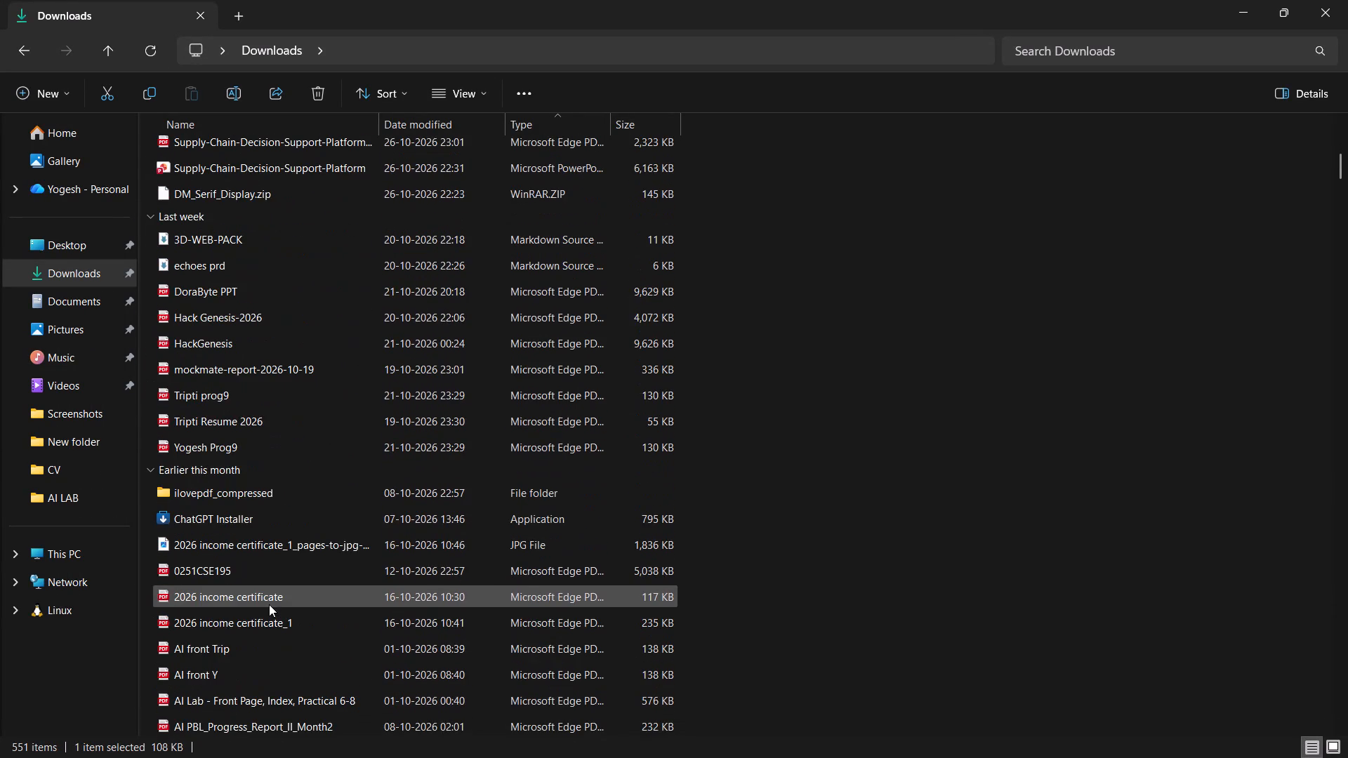
scroll(269, 604, up, 2)
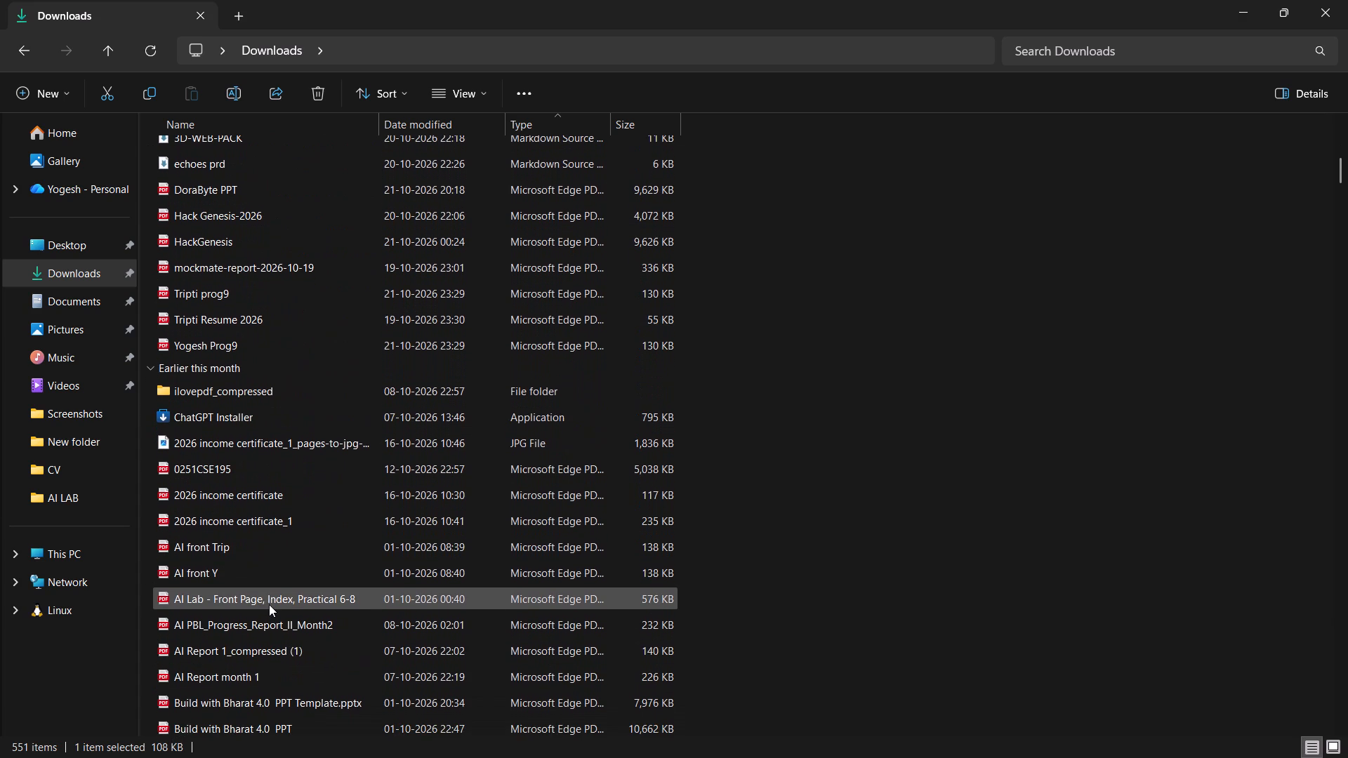
scroll(269, 604, up, 1)
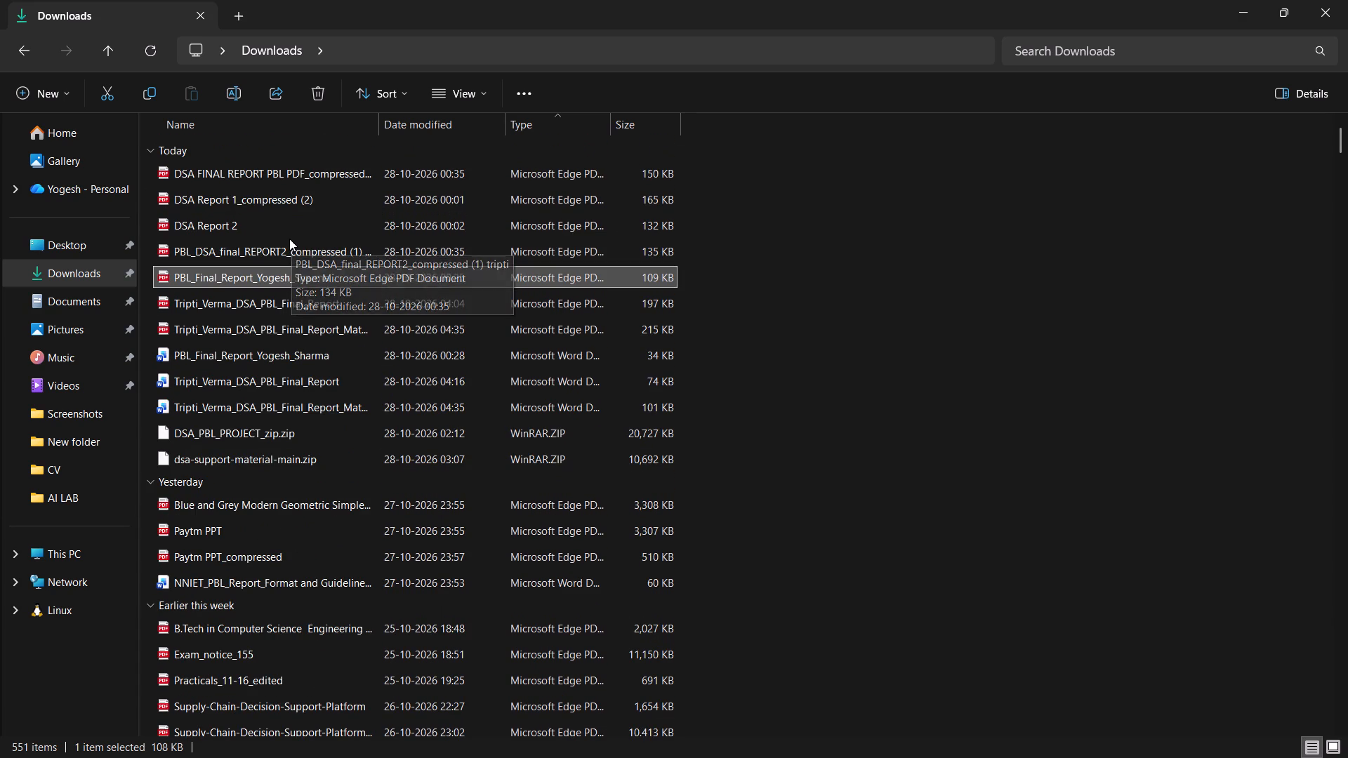
double_click(309, 220)
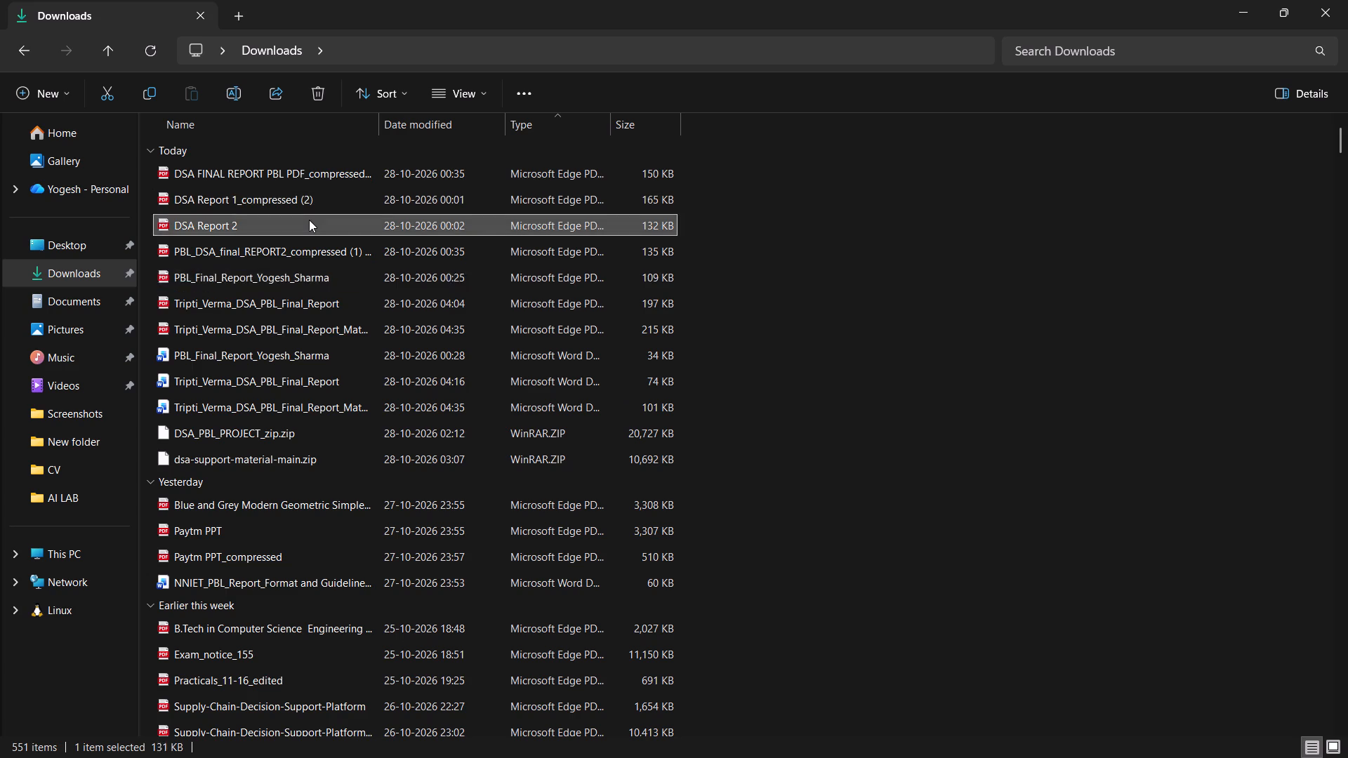
scroll(309, 220, down, 6)
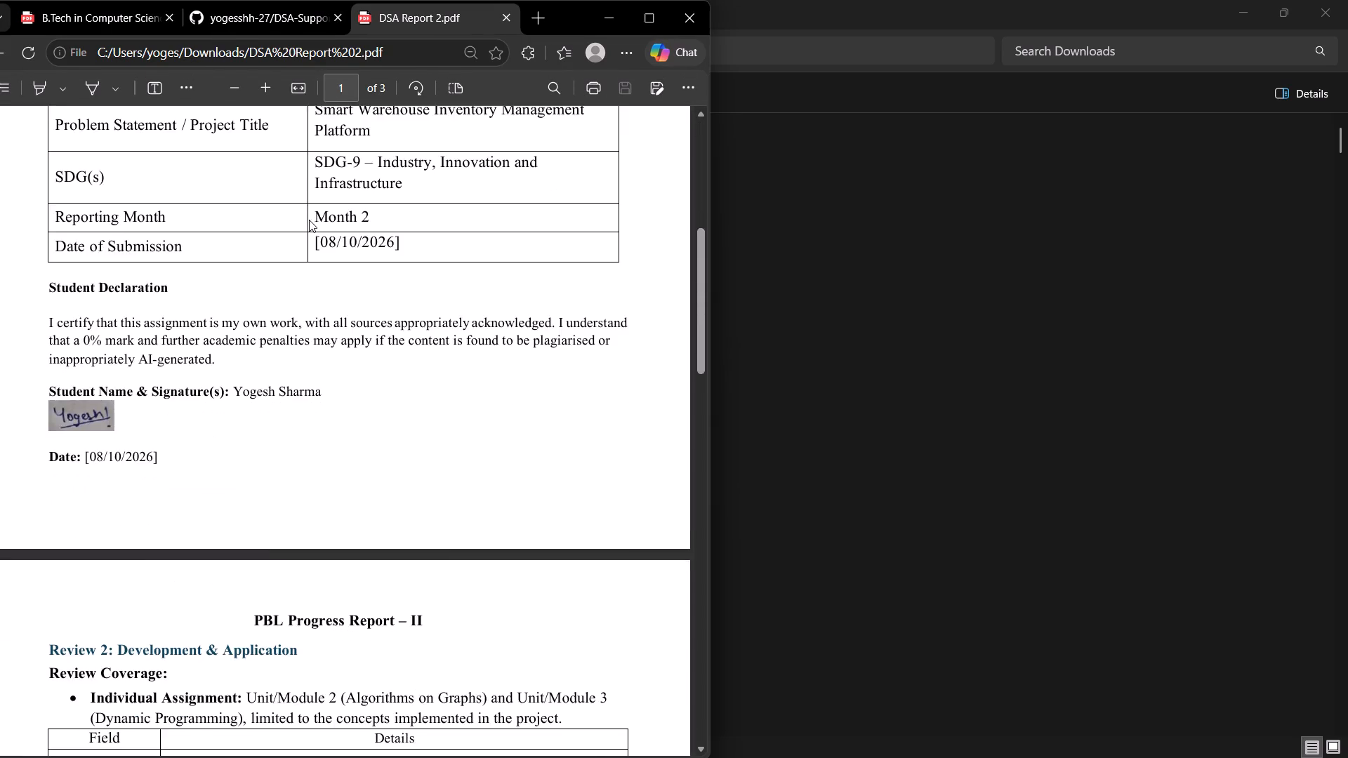
scroll(309, 220, down, 7)
scroll(309, 220, up, 4)
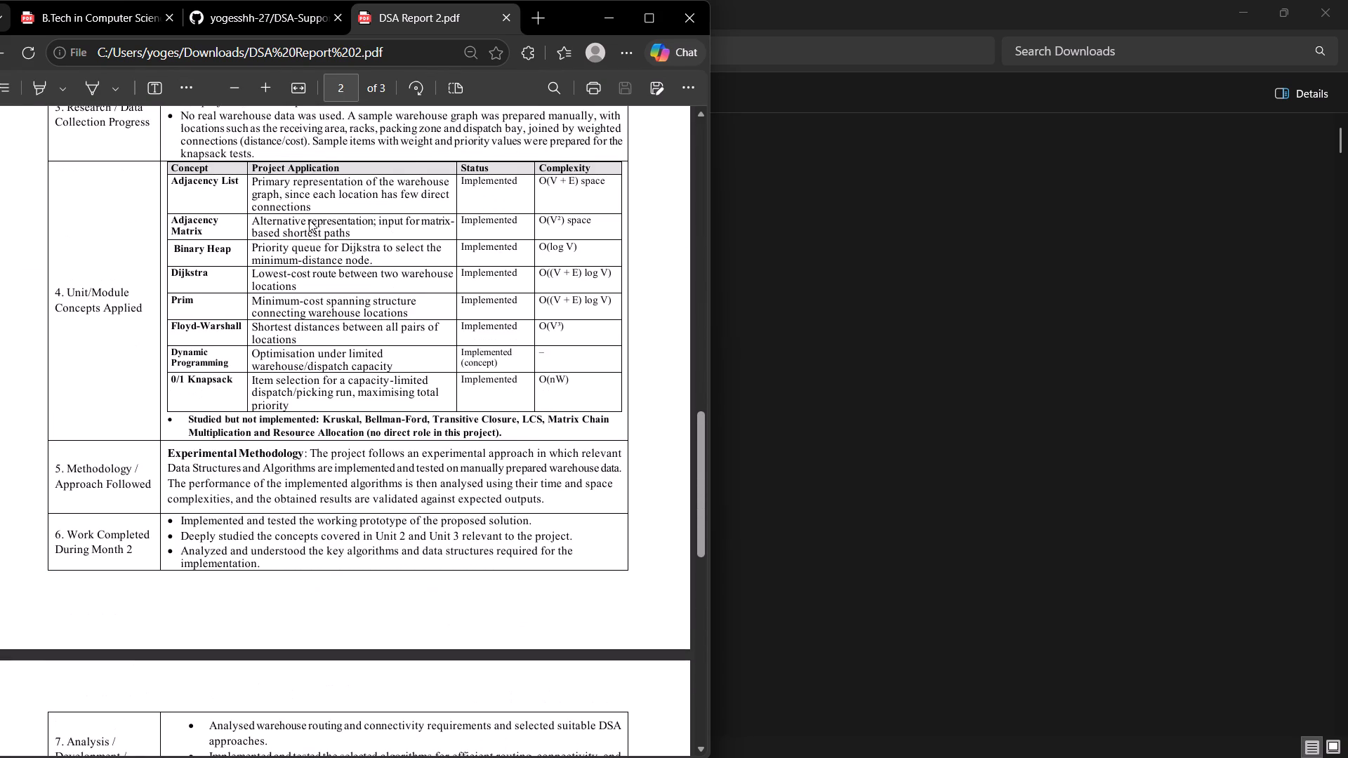
scroll(309, 220, up, 5)
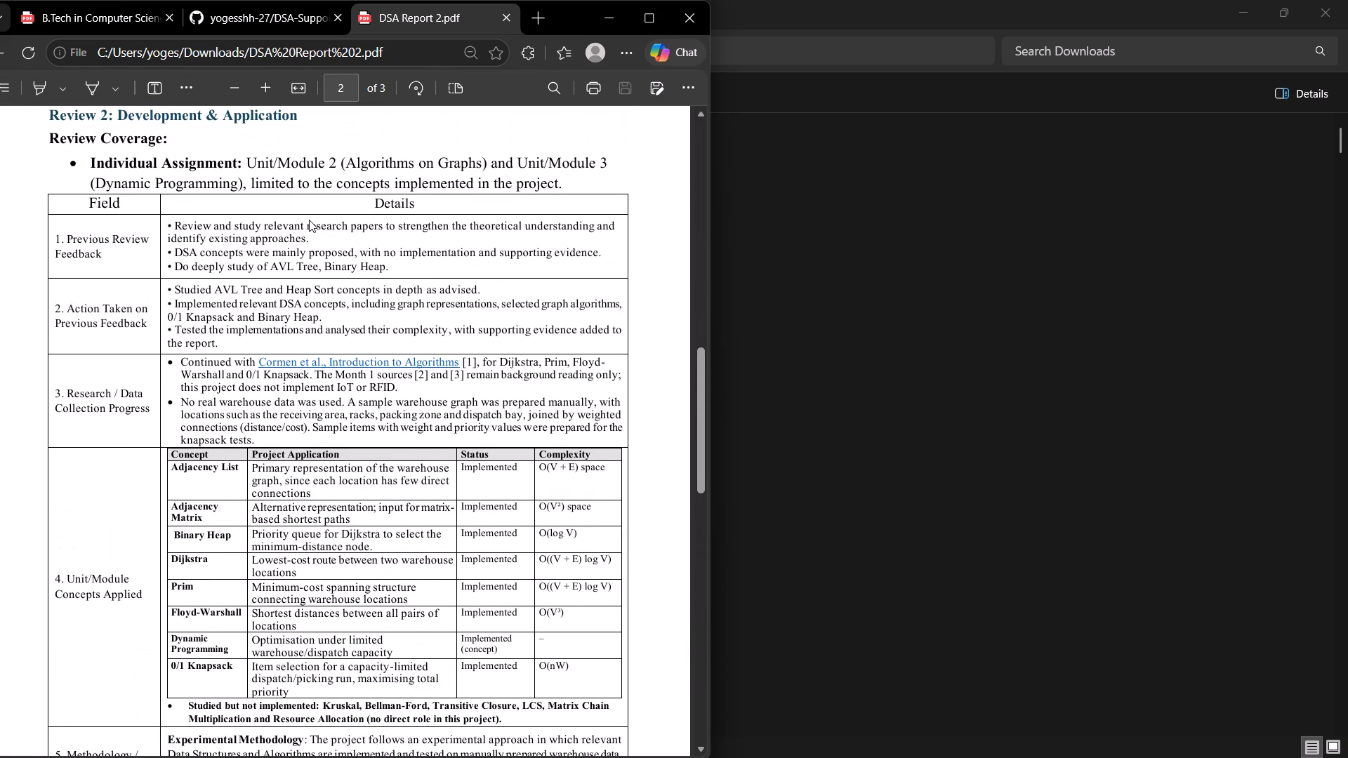
right_click(333, 360)
click(419, 581)
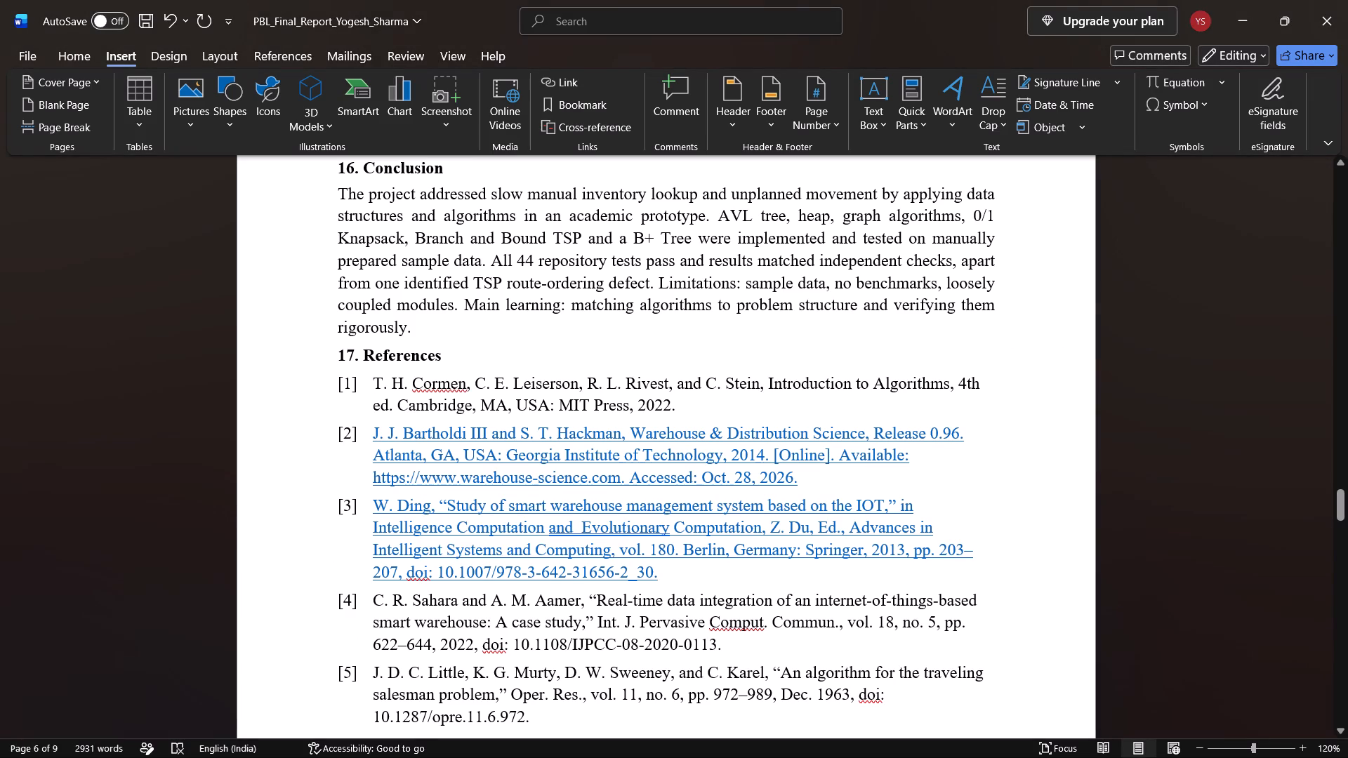
drag(677, 408, 469, 384)
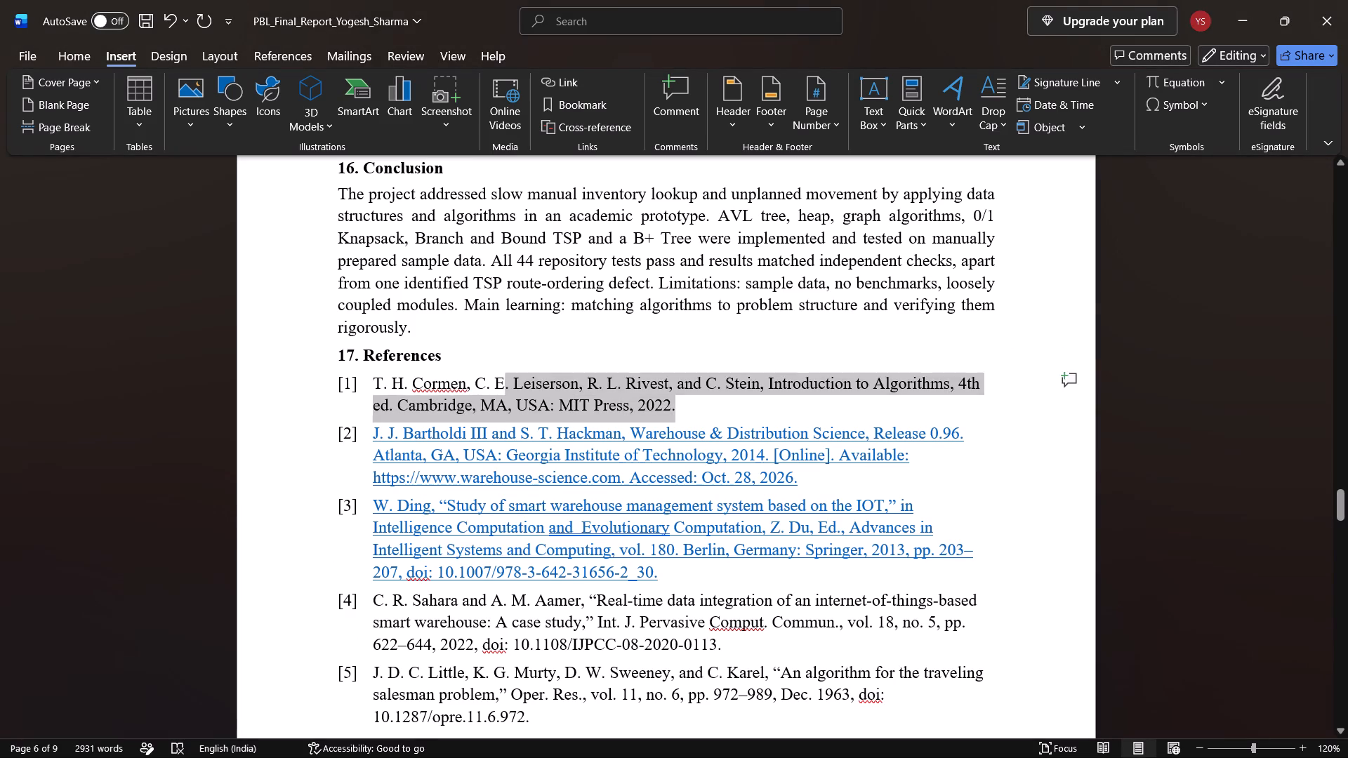
drag(469, 384, 366, 376)
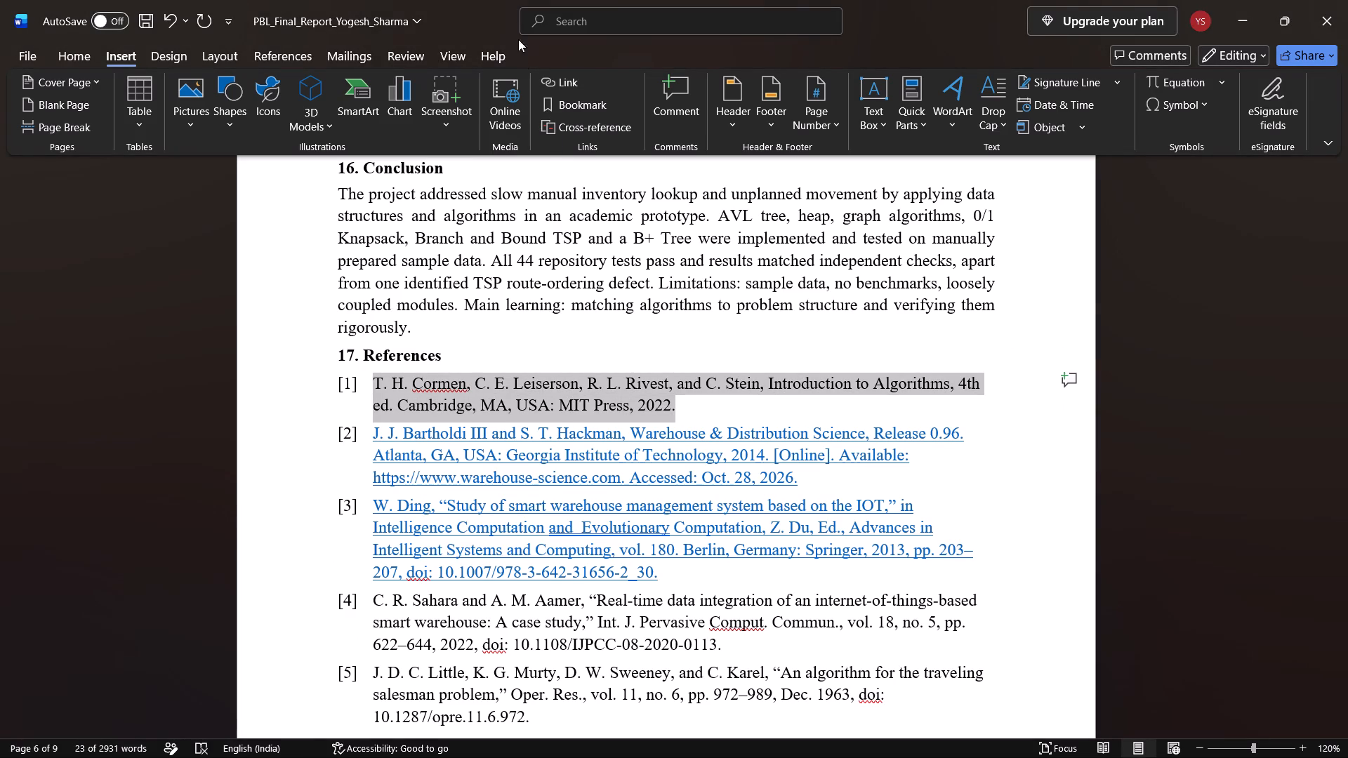
right_click(559, 92)
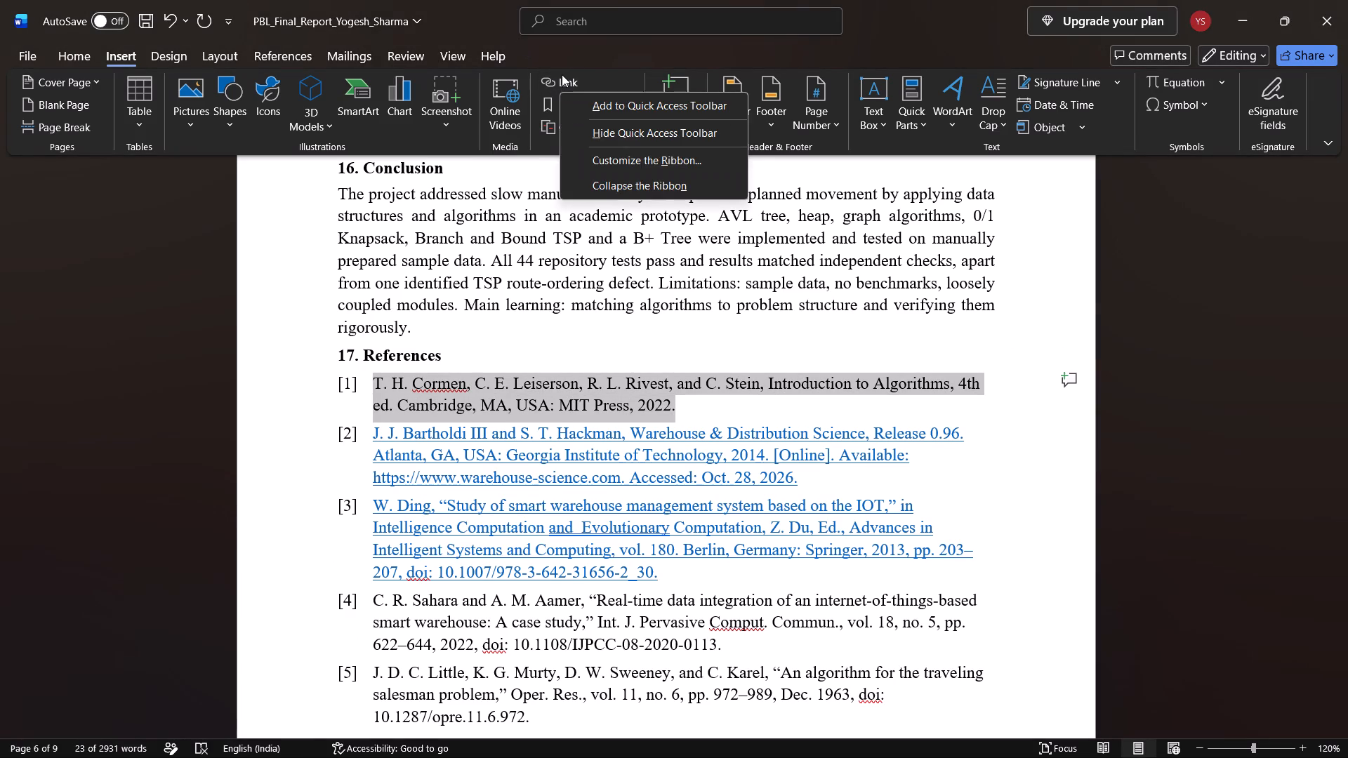
click(562, 75)
click(341, 471)
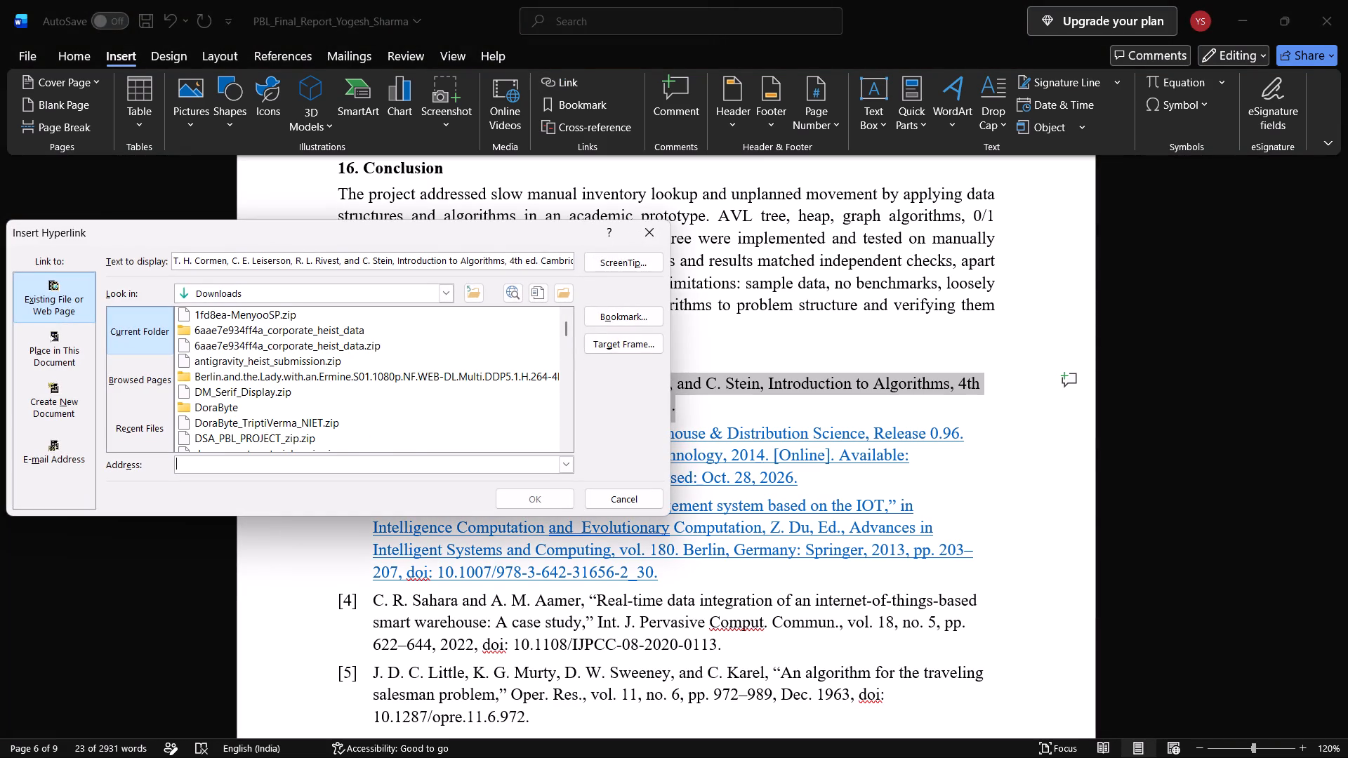
key(ctrl+v)
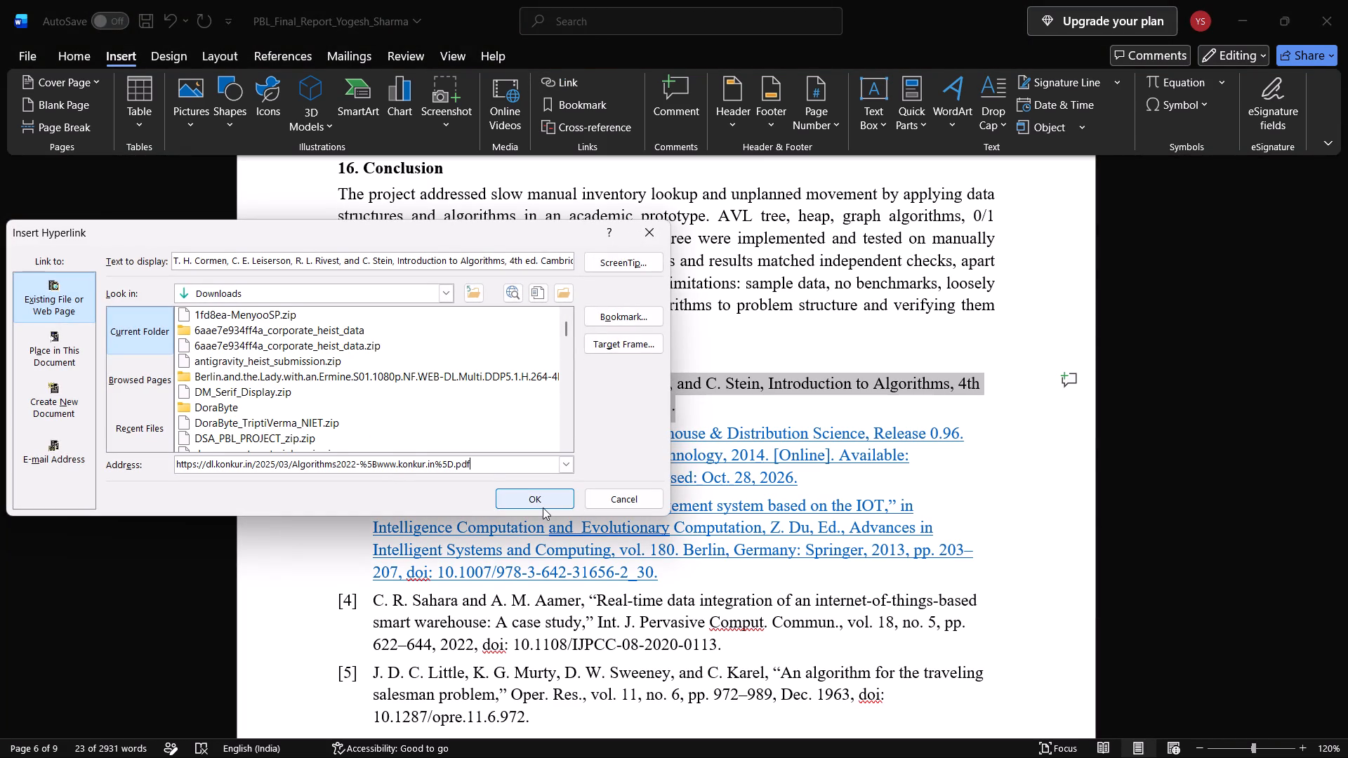
click(543, 507)
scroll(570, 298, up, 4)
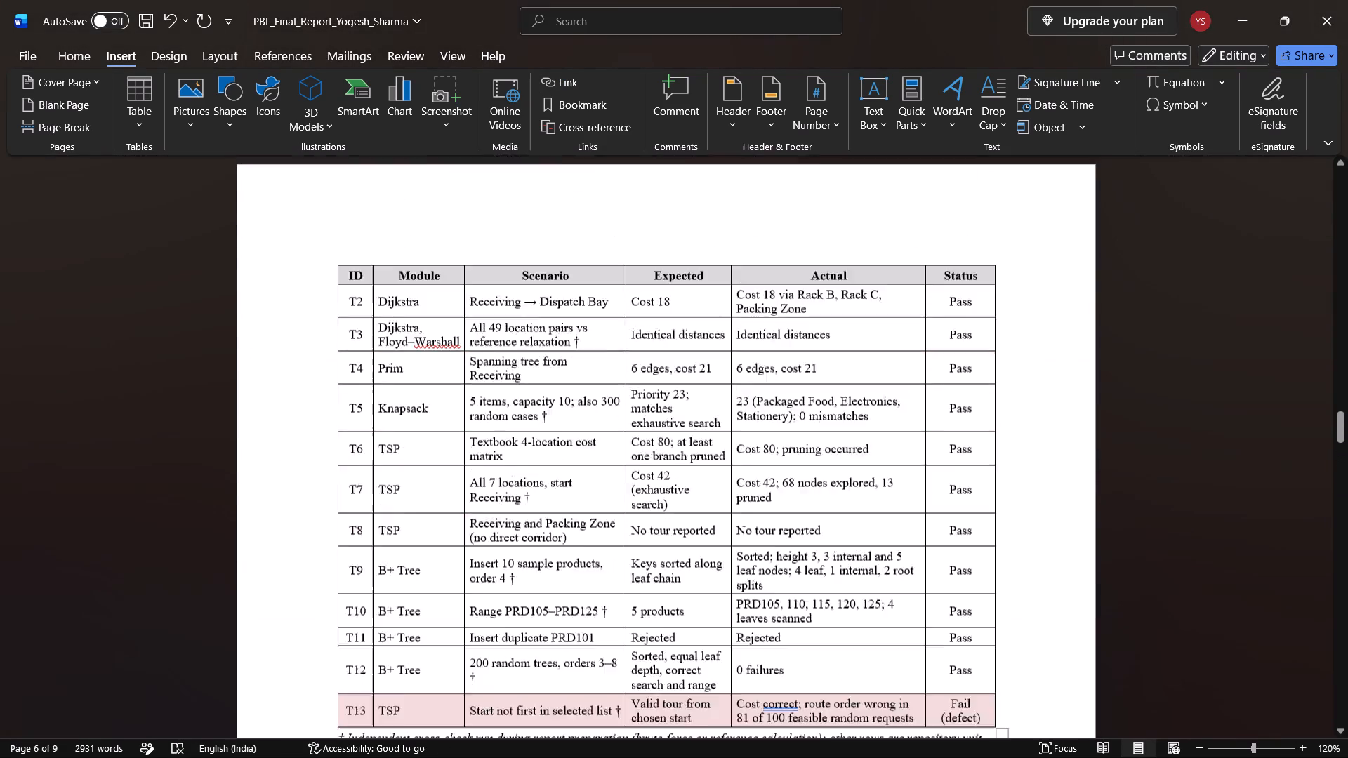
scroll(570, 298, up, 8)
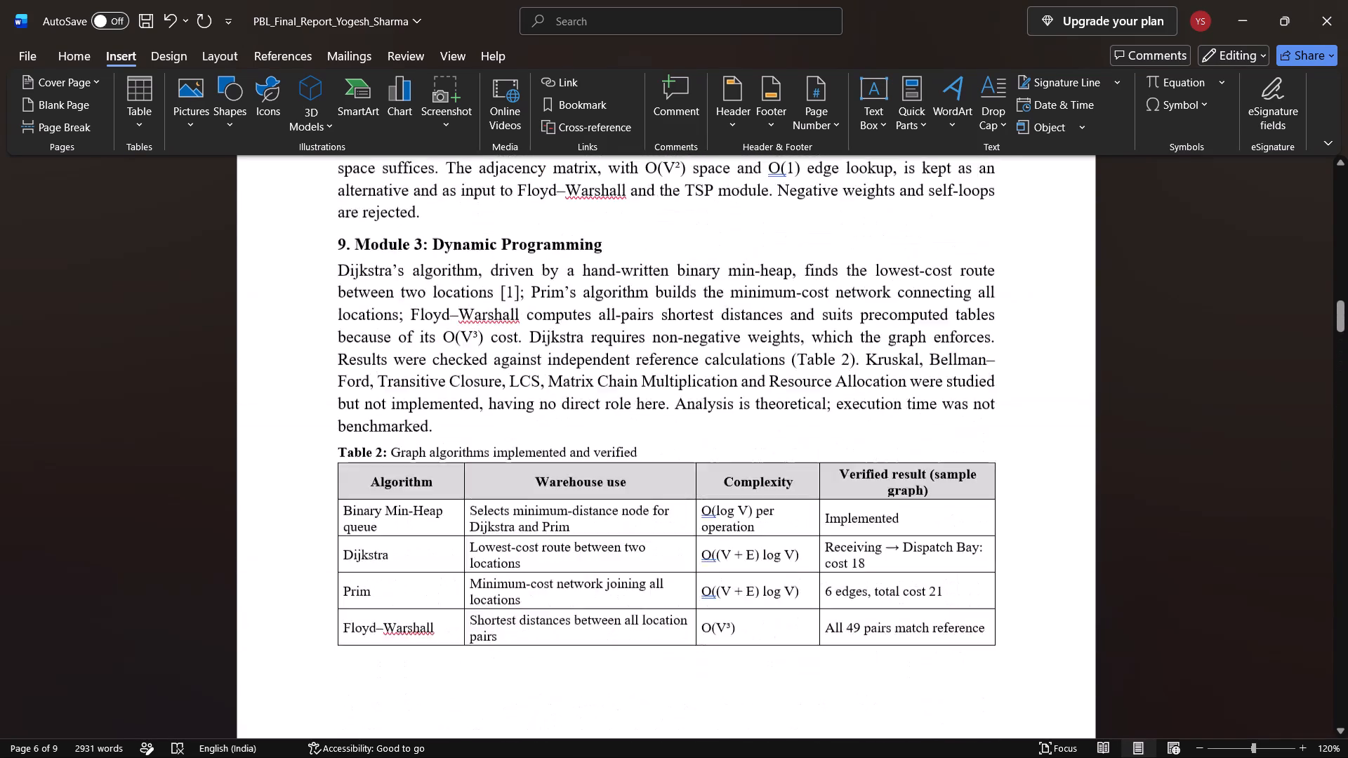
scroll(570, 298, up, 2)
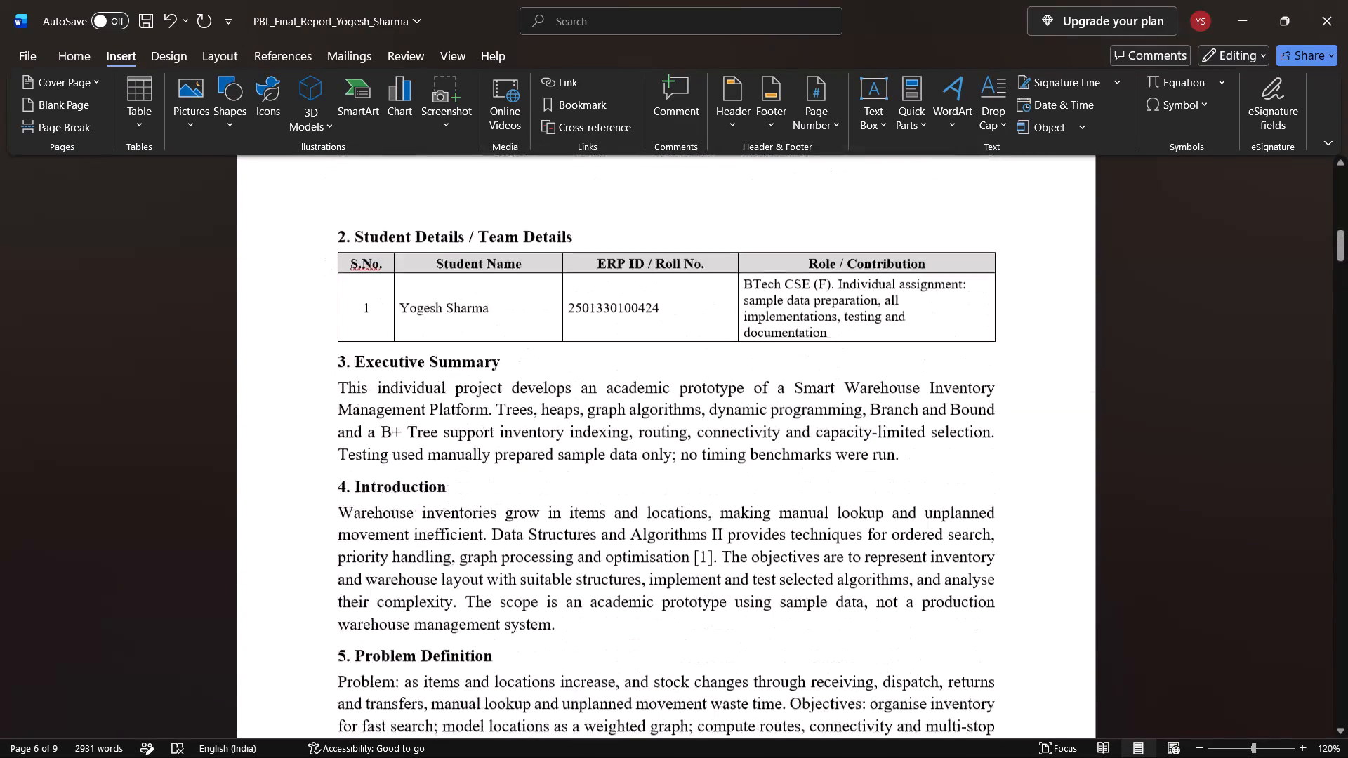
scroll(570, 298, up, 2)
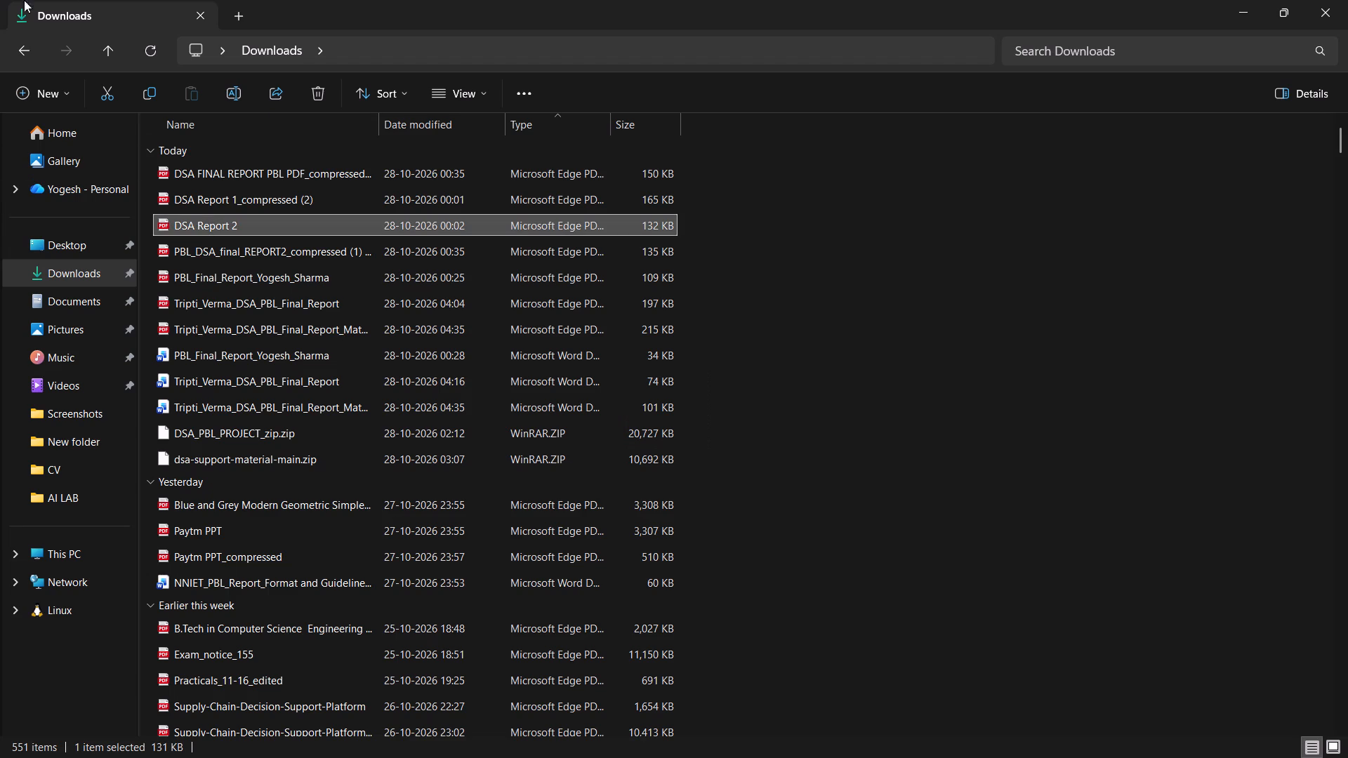
Open the second student's DSA PBL final report, the Word version ending in Matched, from the Downloads folder and enable editing.
click(450, 730)
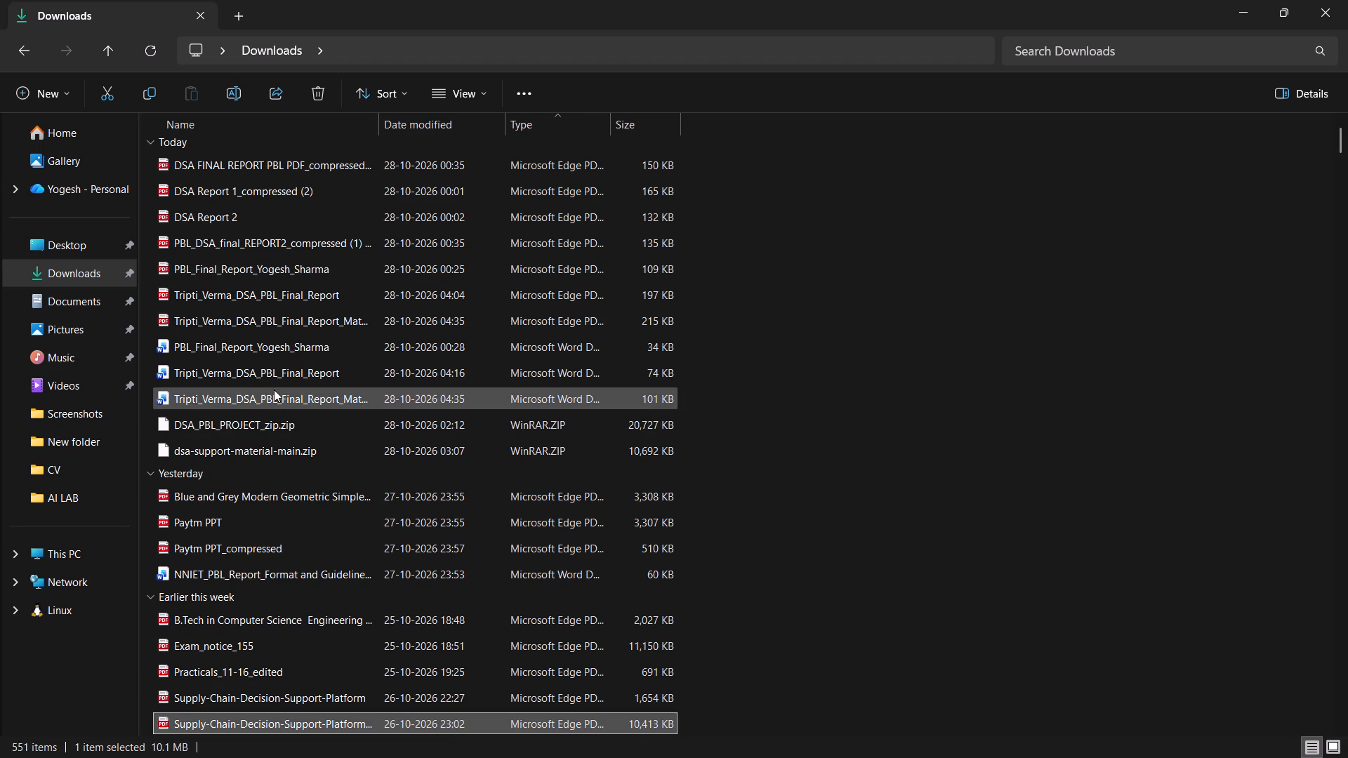
double_click(310, 394)
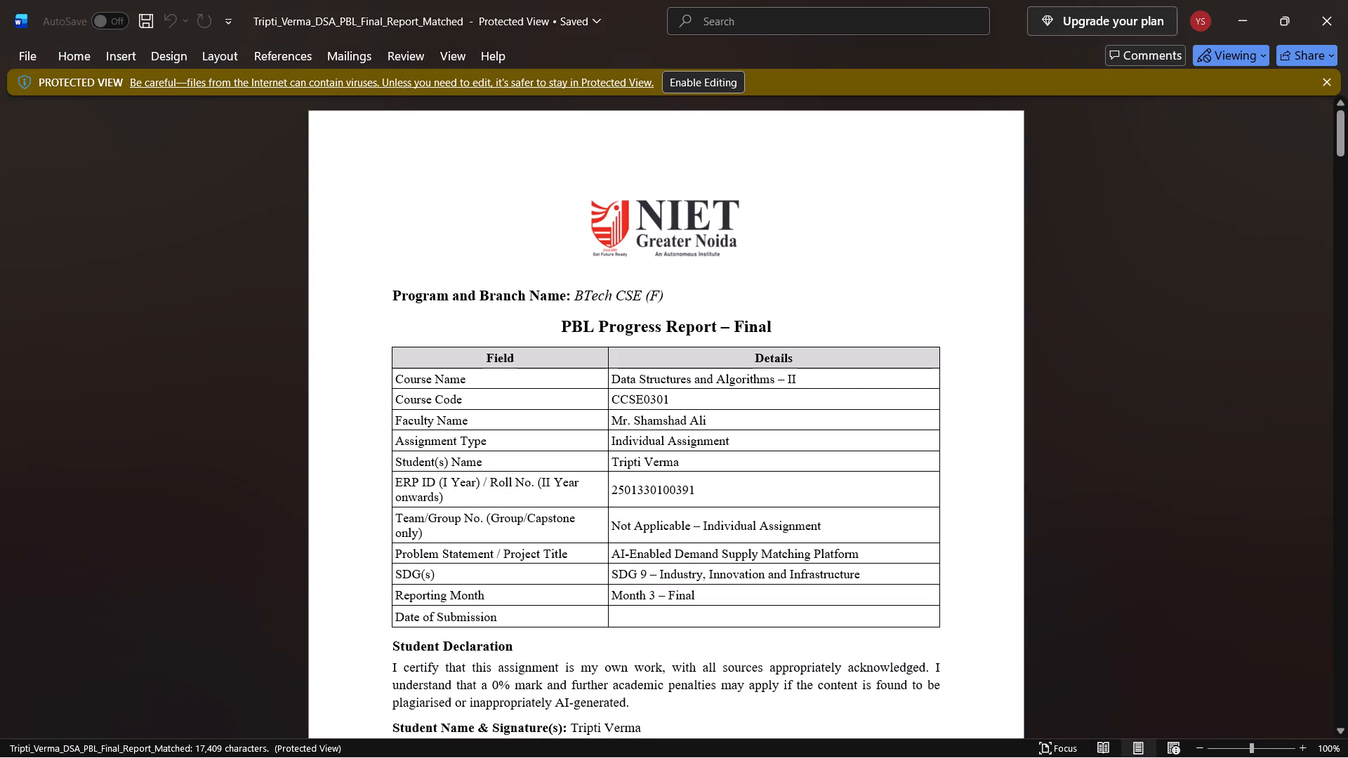
scroll(563, 397, down, 1)
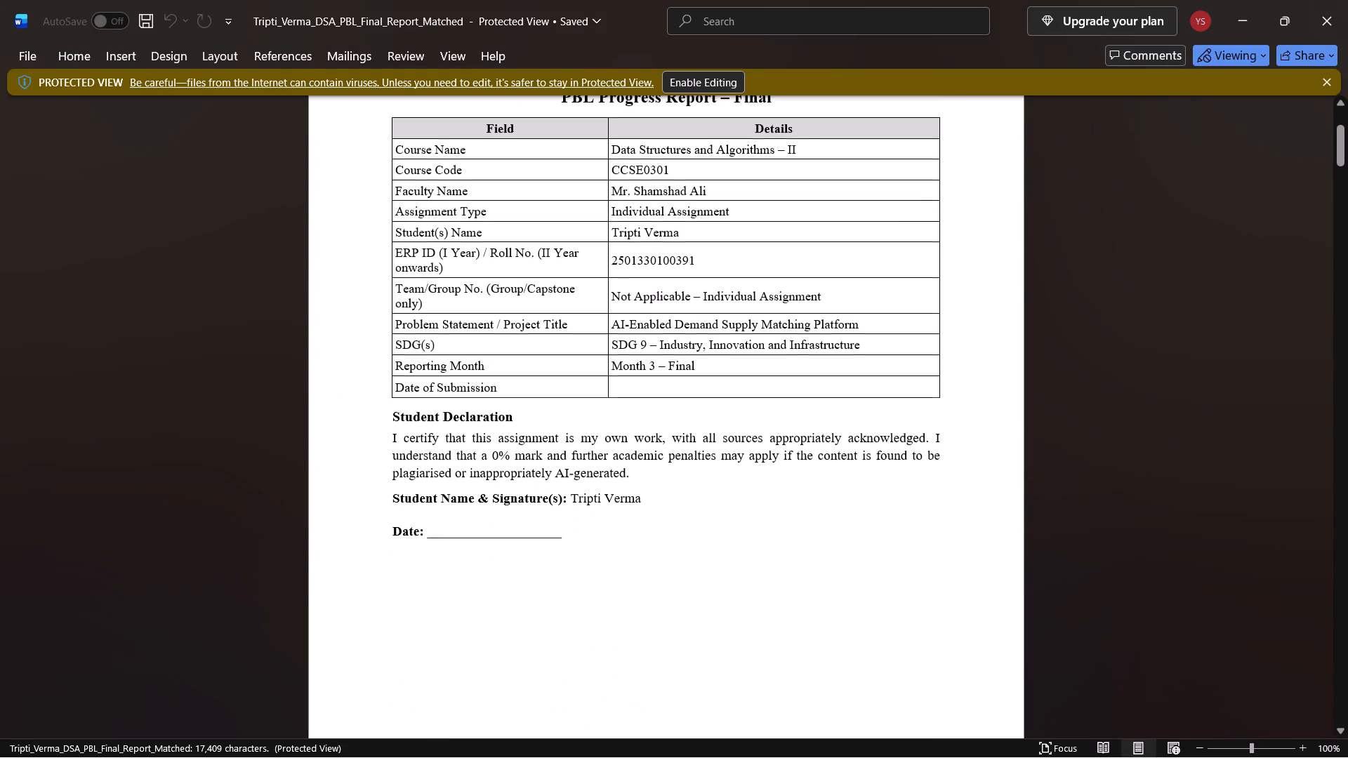
click(640, 387)
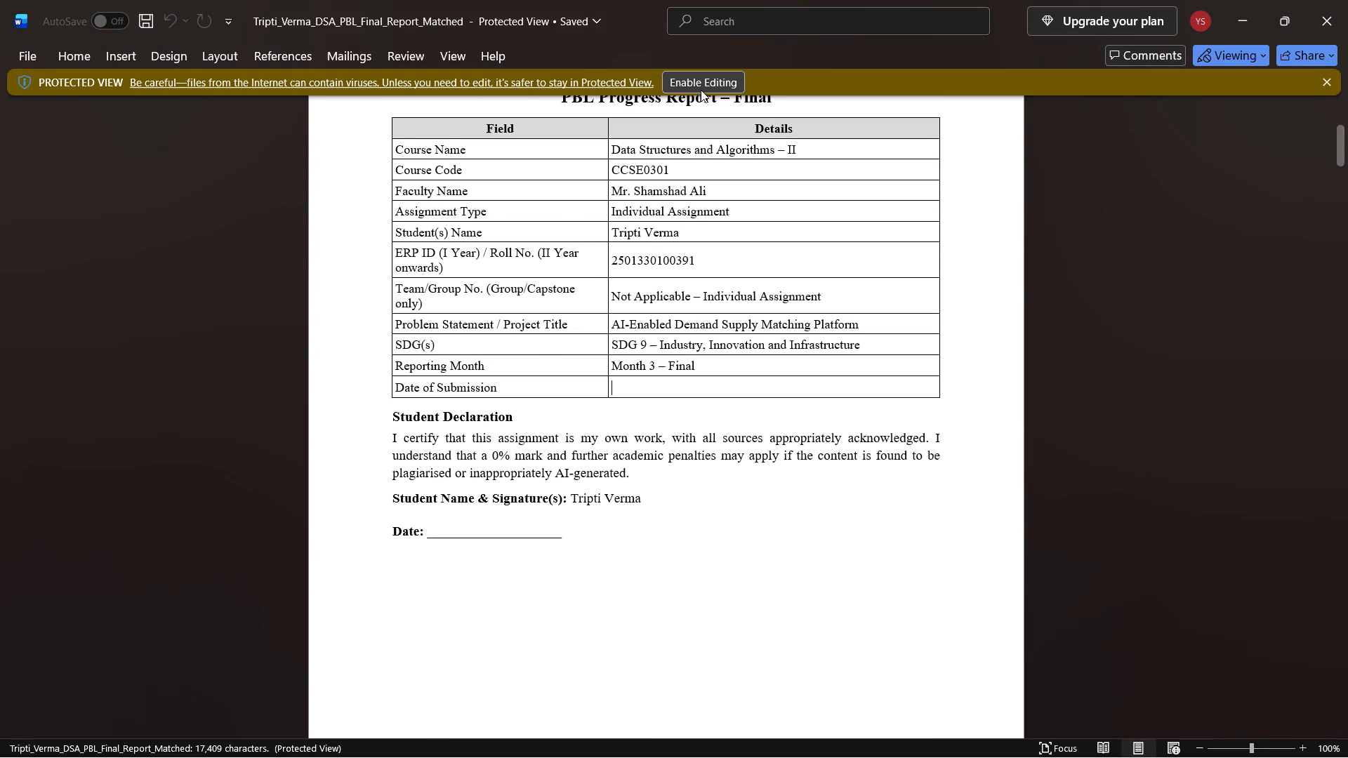
click(701, 90)
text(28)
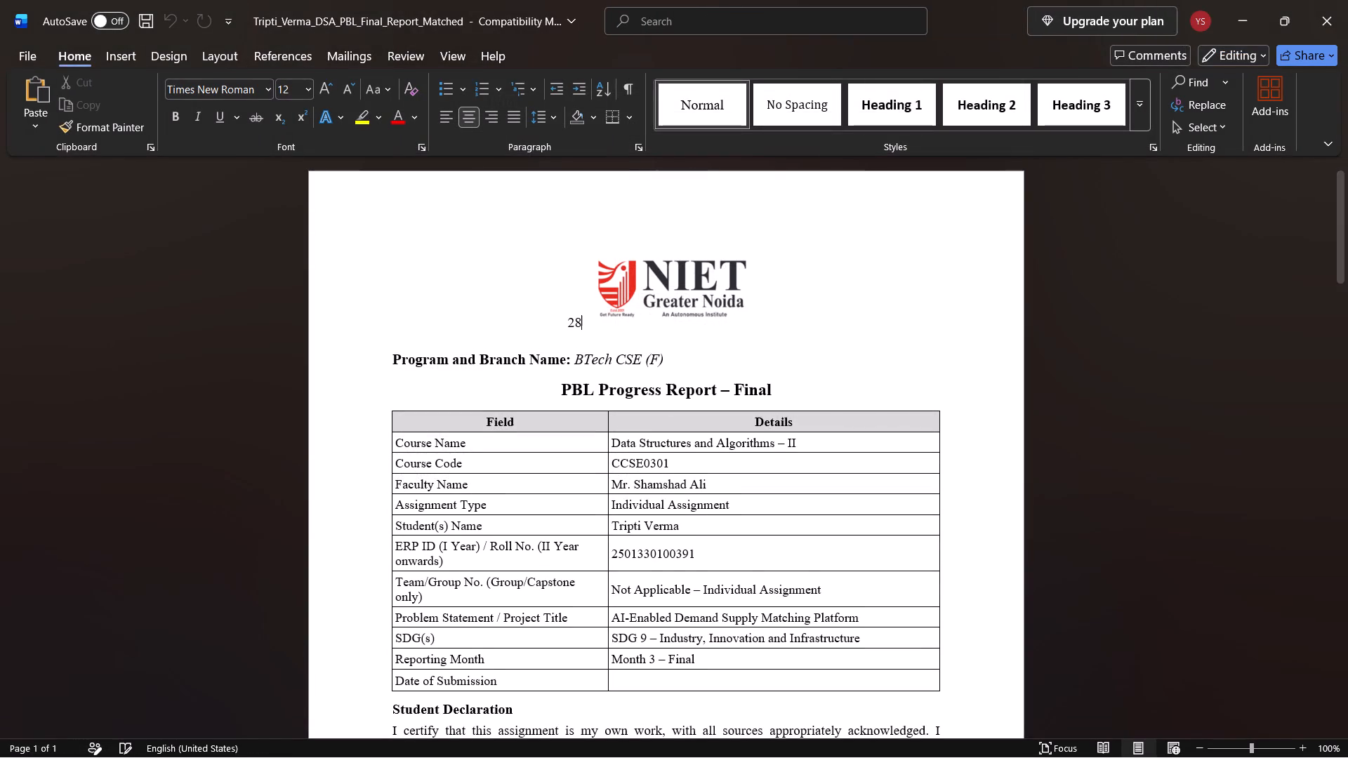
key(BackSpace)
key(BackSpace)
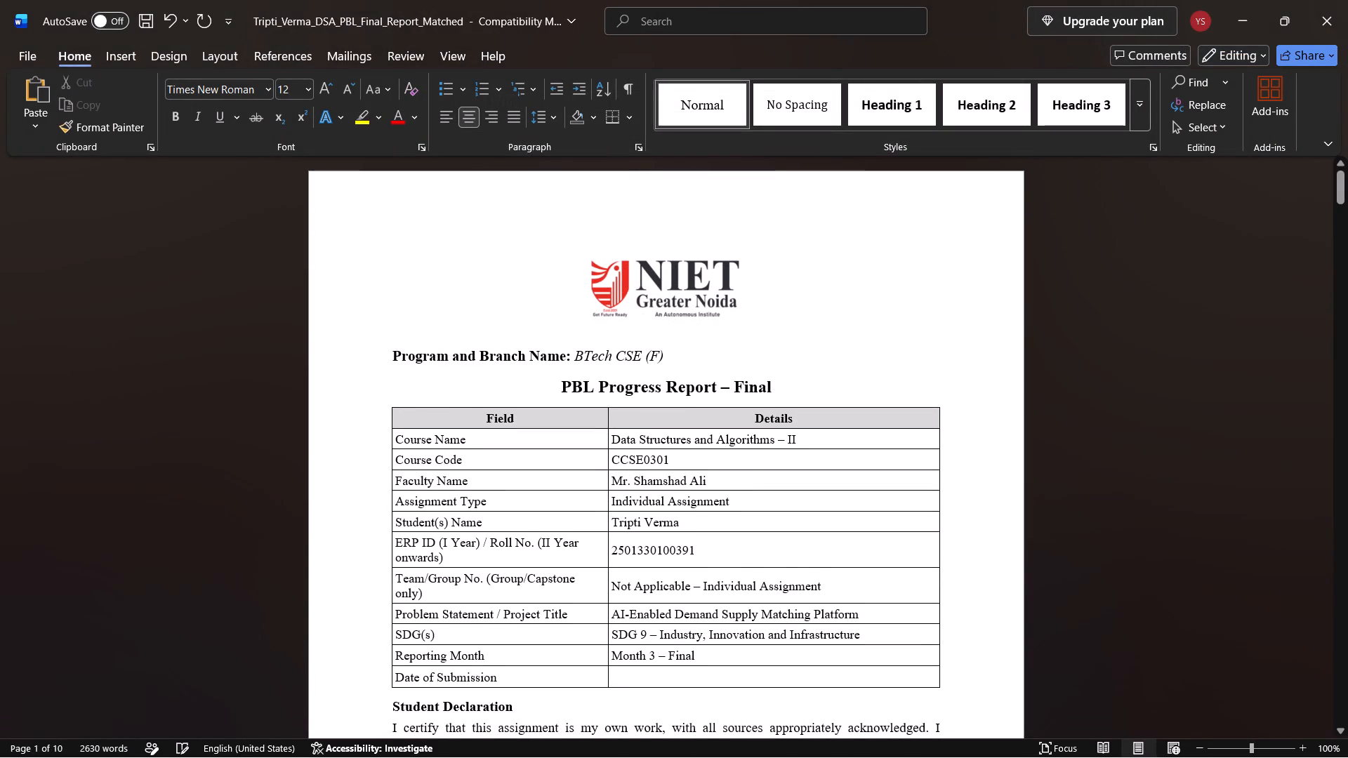
Fill in the Date of Submission in the cover page table as 28/10/26.
scroll(568, 554, up, 1)
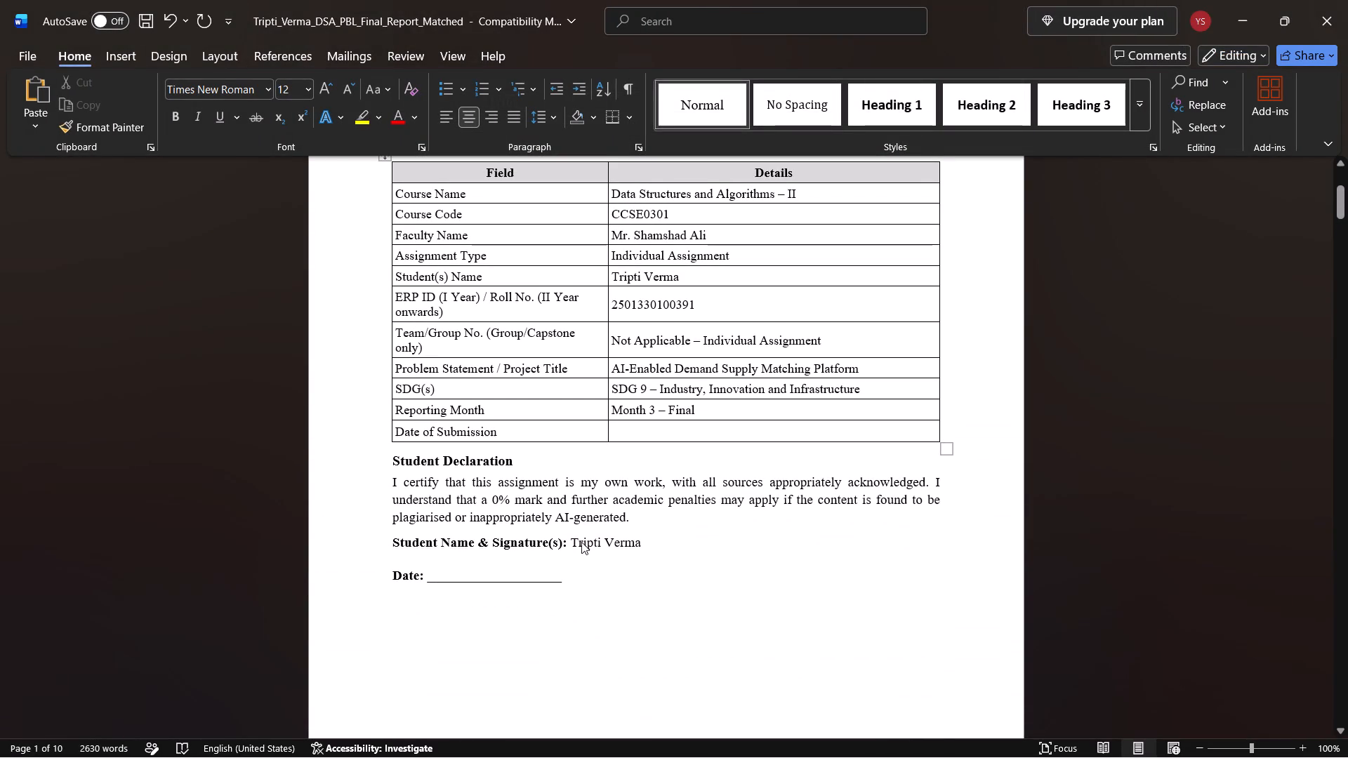
click(630, 429)
text(28/108)
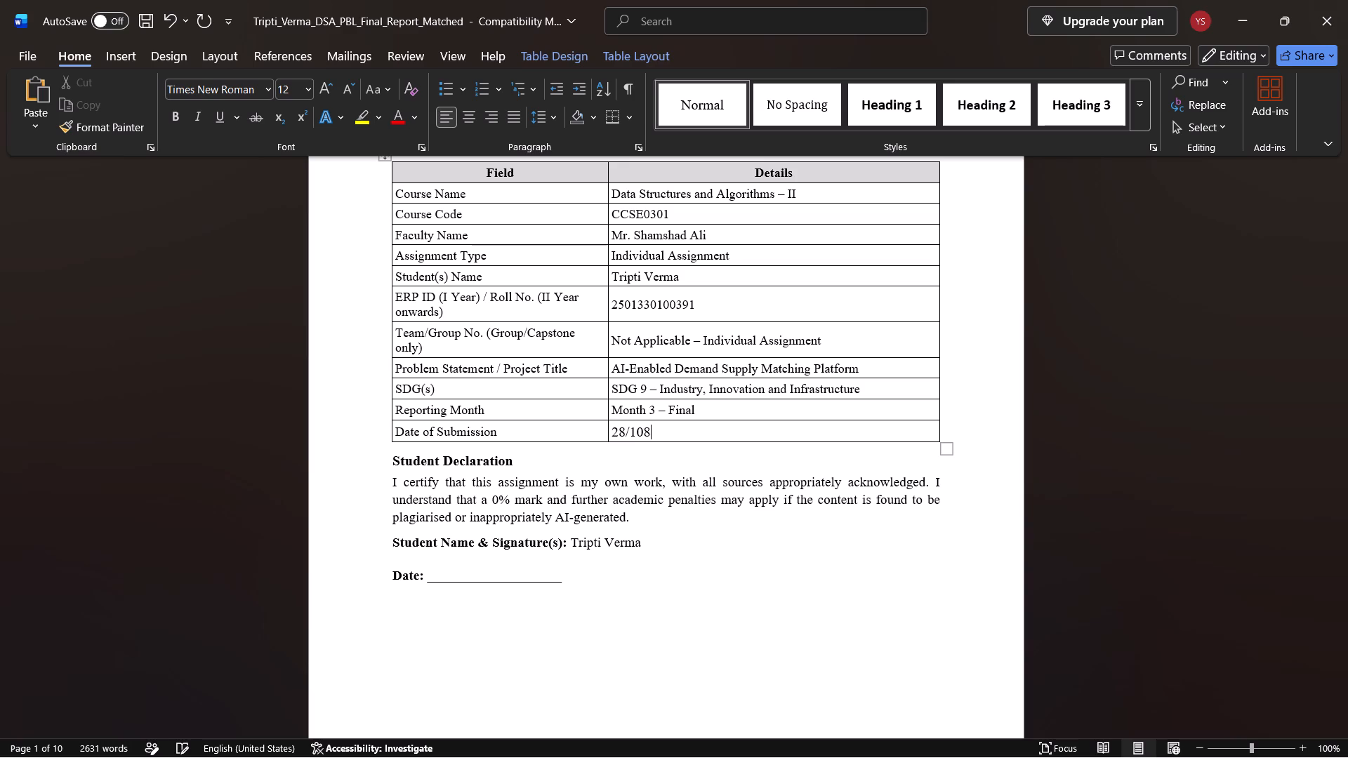
key(BackSpace)
key(slash)
text(26)
Replace the blank line after Date under the Student Declaration with 28/10/2026, separated from the label by a space.
click(559, 583)
drag(569, 583, 425, 584)
text(28/10/2026)
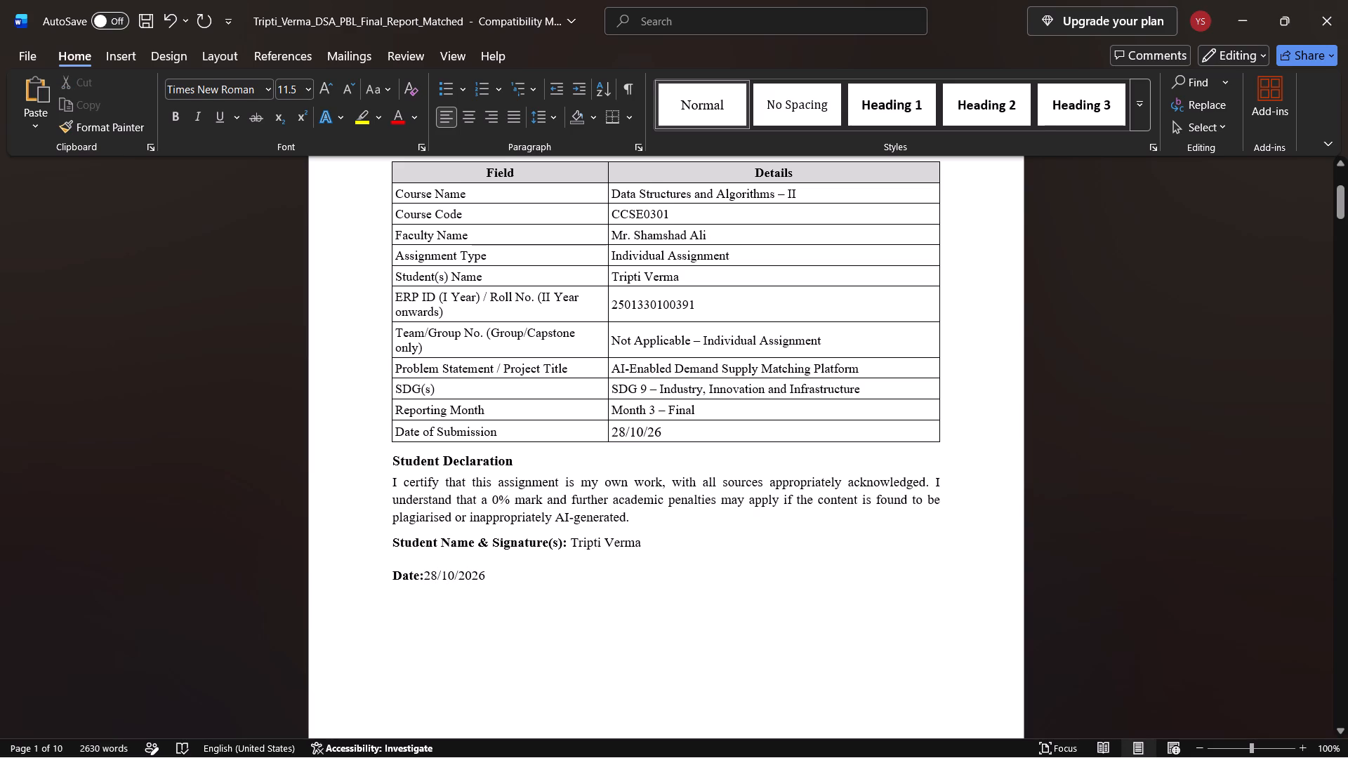
click(423, 568)
key(space)
scroll(423, 568, down, 3)
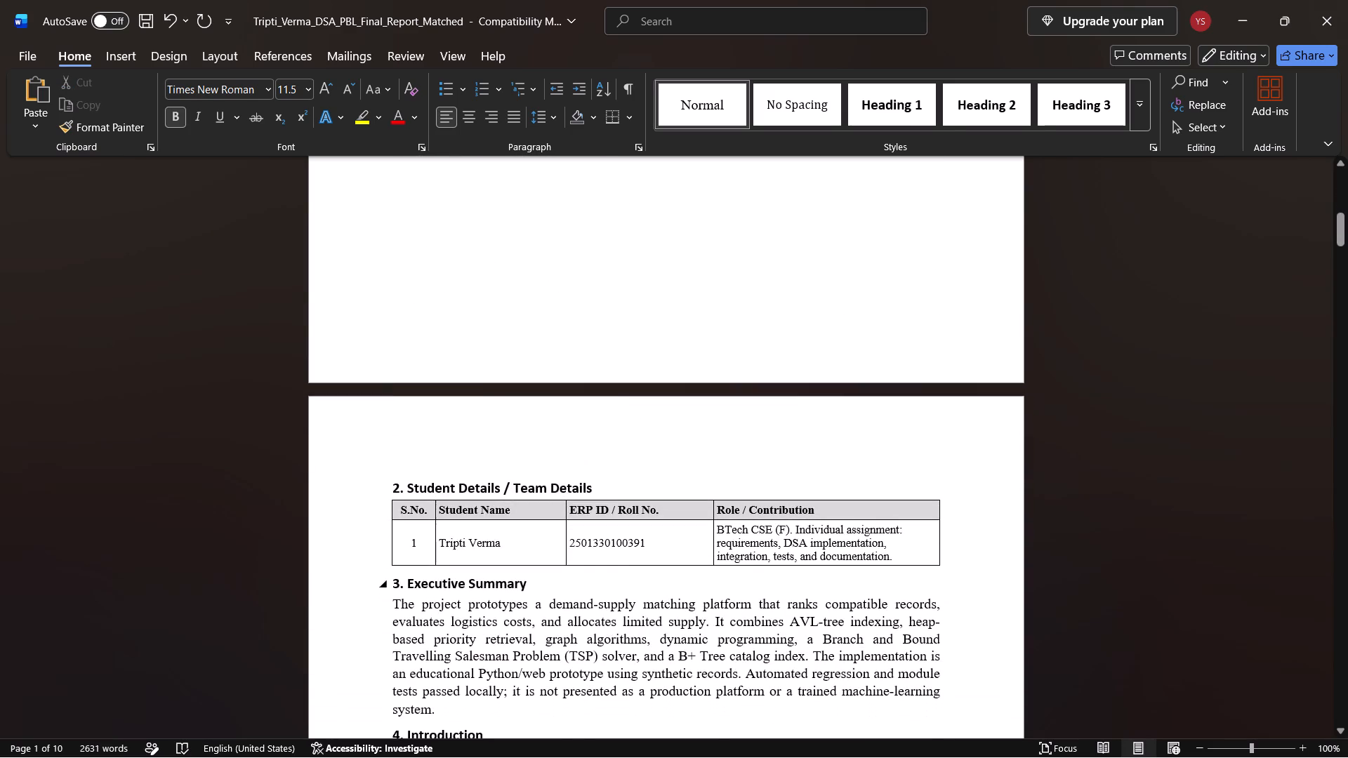
Replace the title after "7. Module 1:" in the Matched report with "Design and Analysis of Algorithms: Tree", copied from the first student's report.
right_click(423, 568)
scroll(423, 568, down, 1)
click(355, 556)
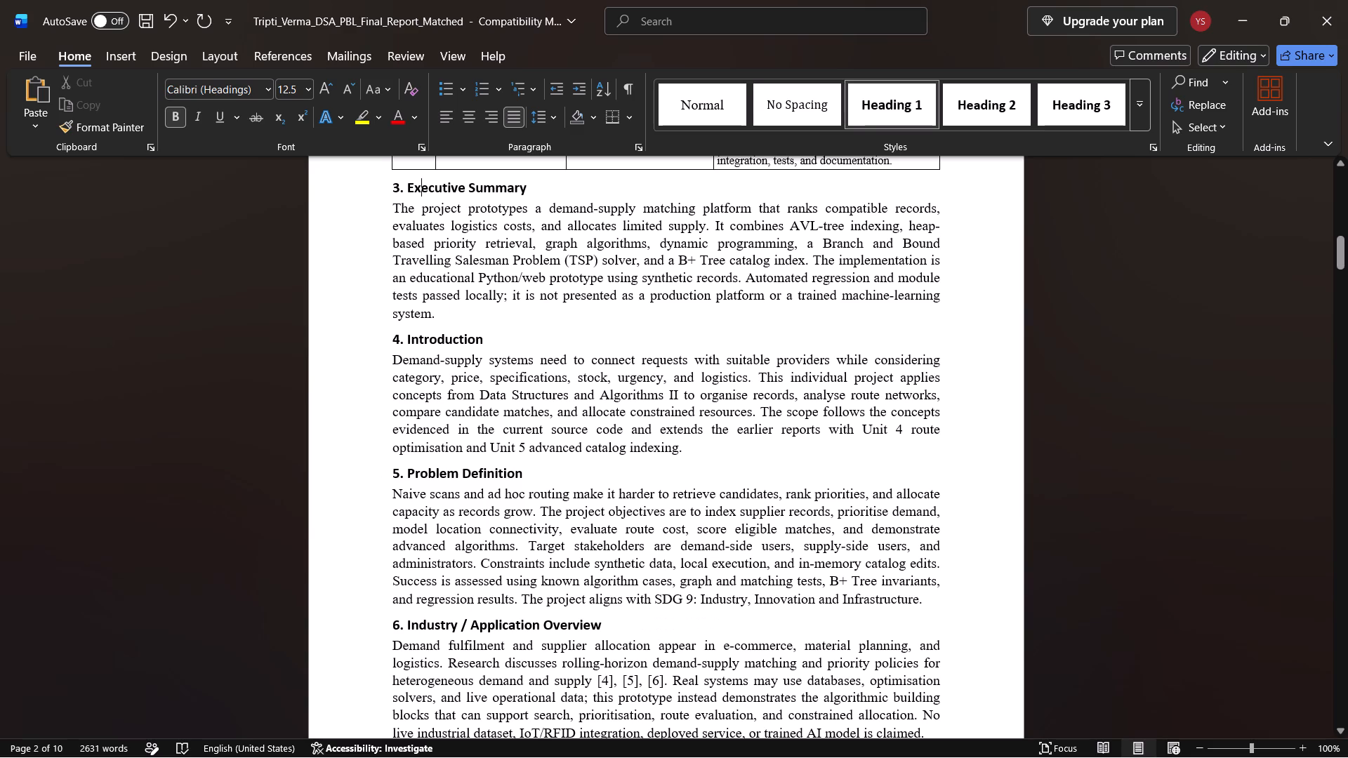
scroll(501, 389, down, 2)
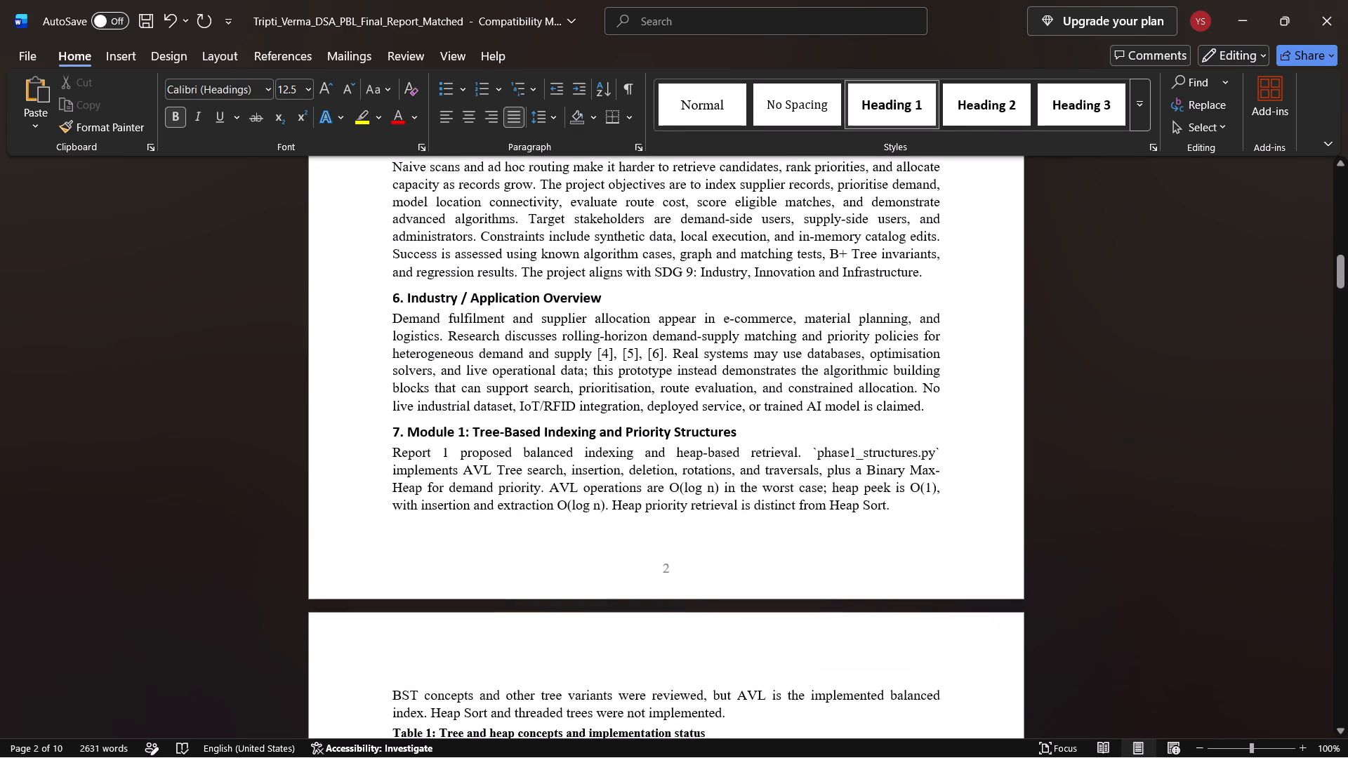
scroll(501, 389, down, 1)
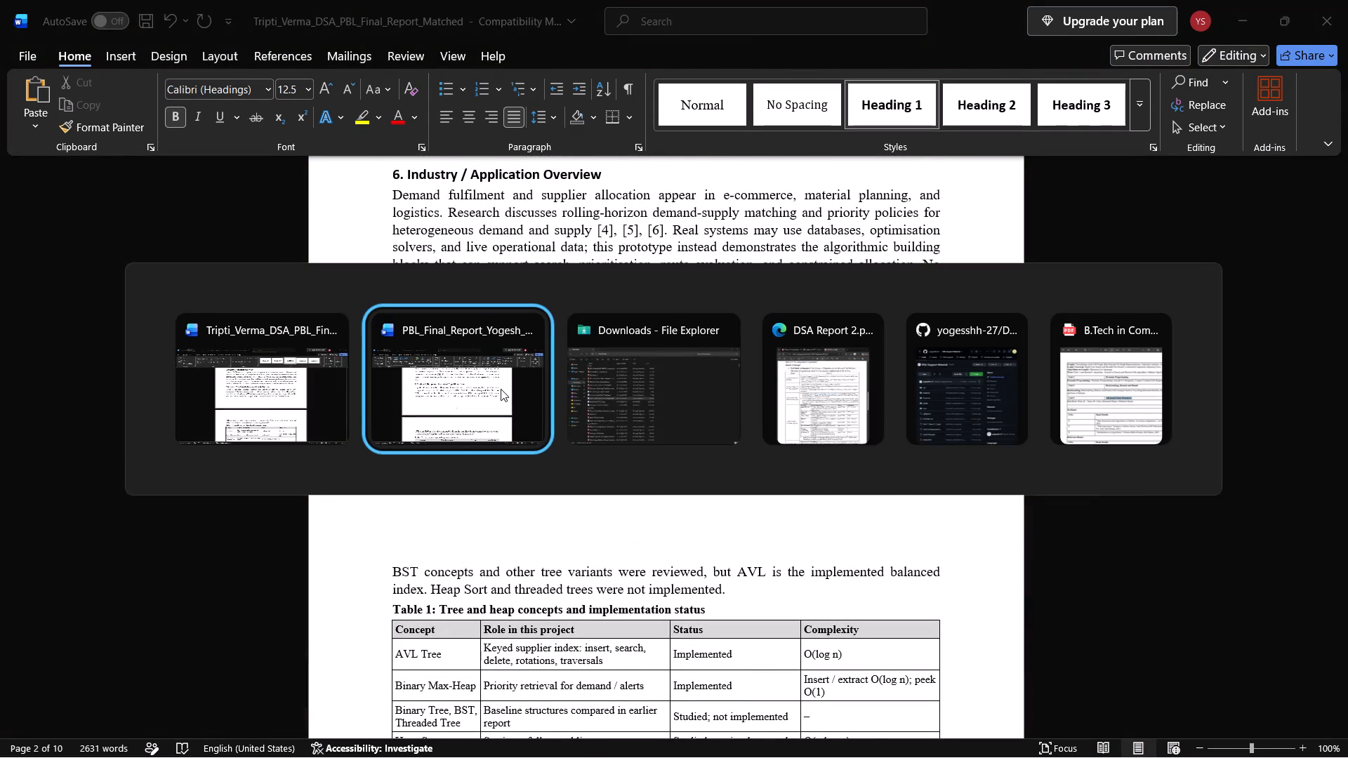
drag(434, 285, 730, 255)
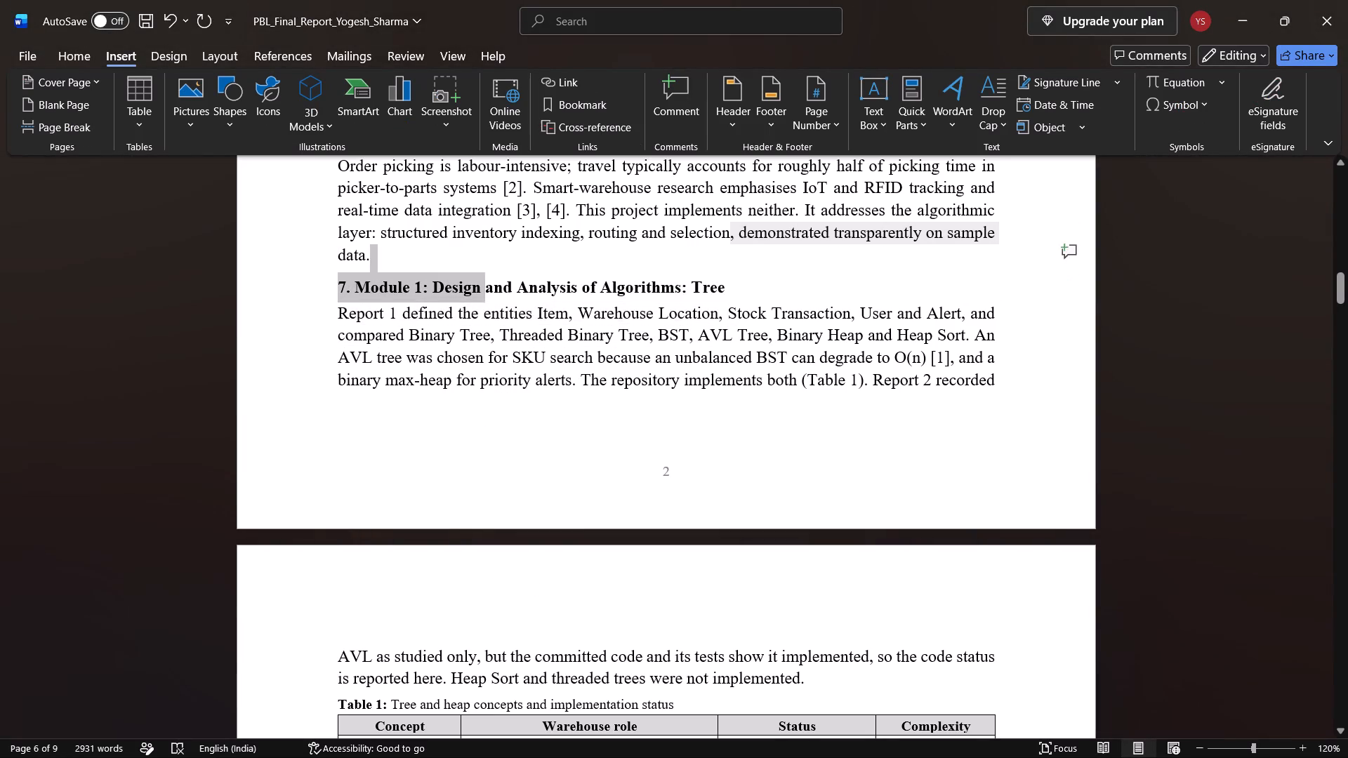
drag(730, 255, 722, 281)
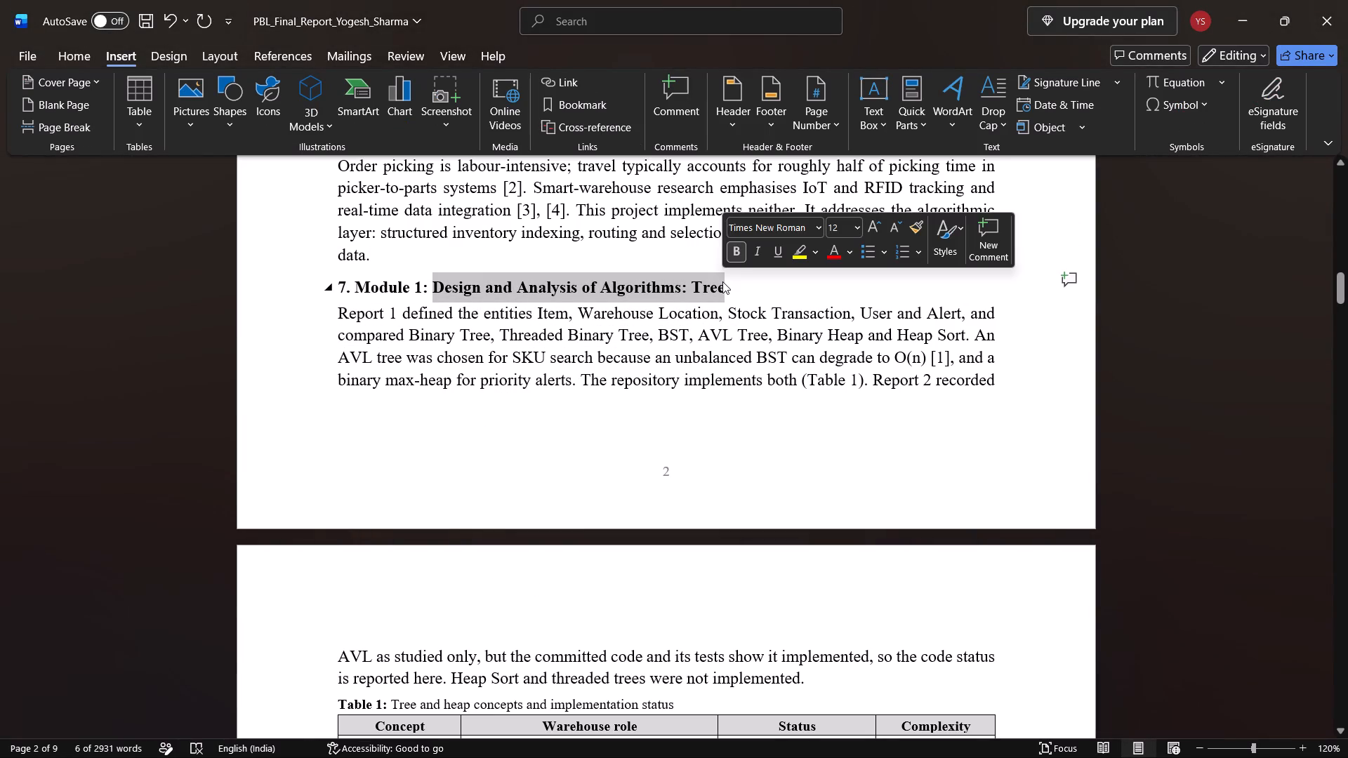
key(ctrl+c)
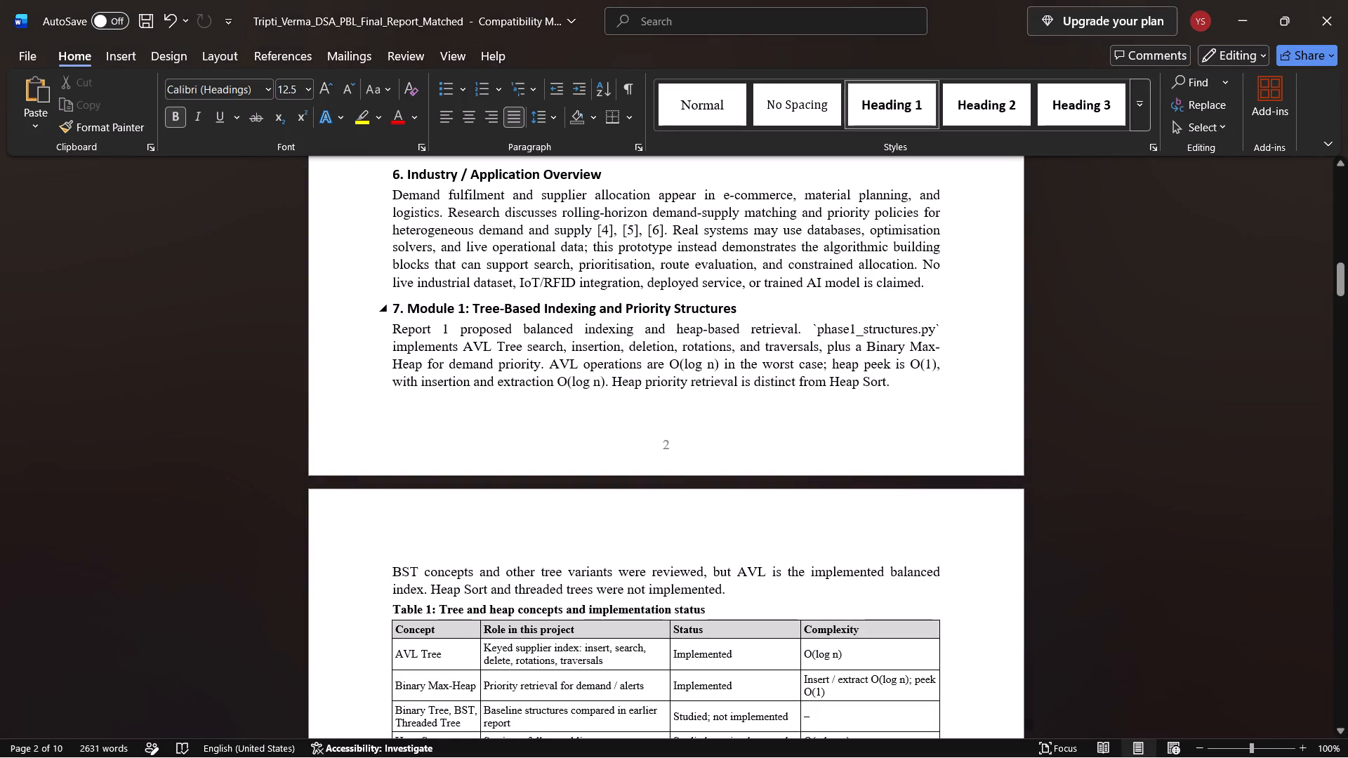
drag(475, 310, 723, 314)
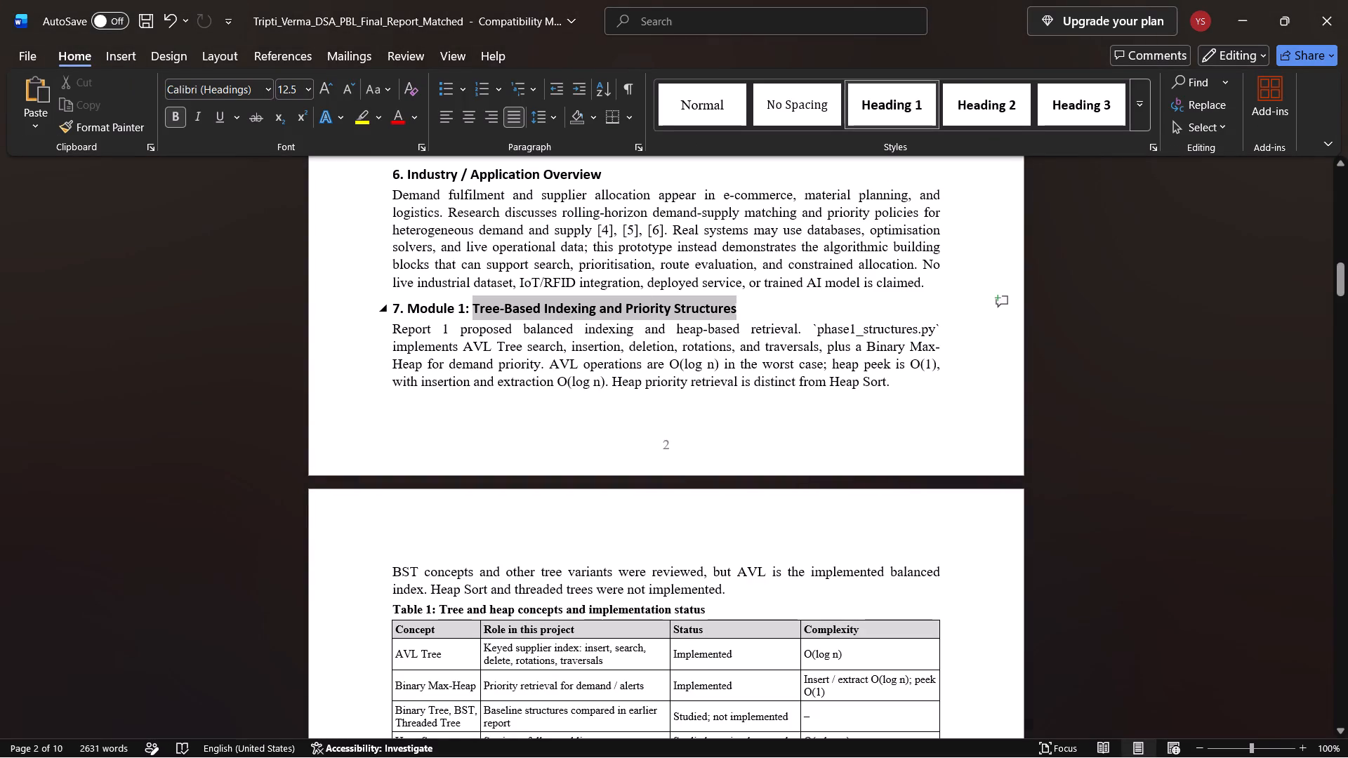
drag(723, 314, 727, 312)
key(ctrl+v)
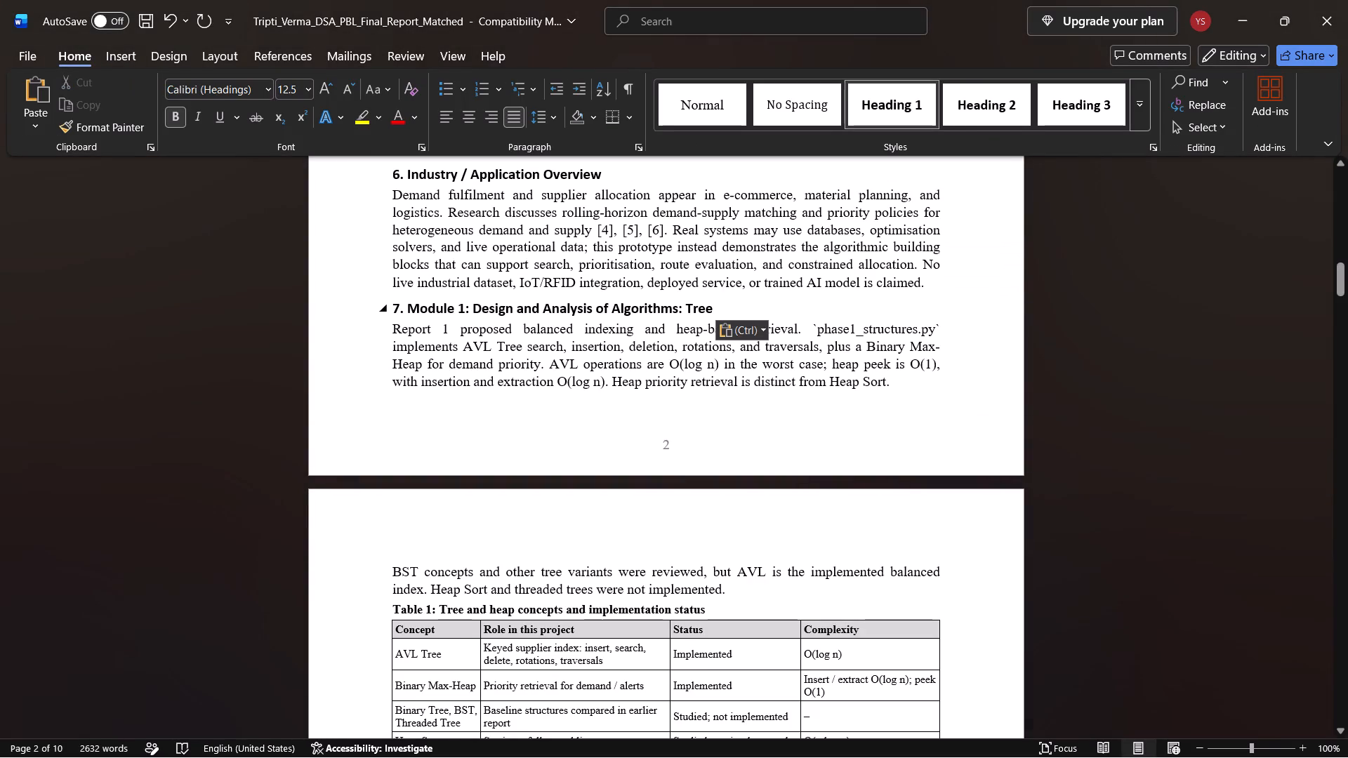
click(727, 312)
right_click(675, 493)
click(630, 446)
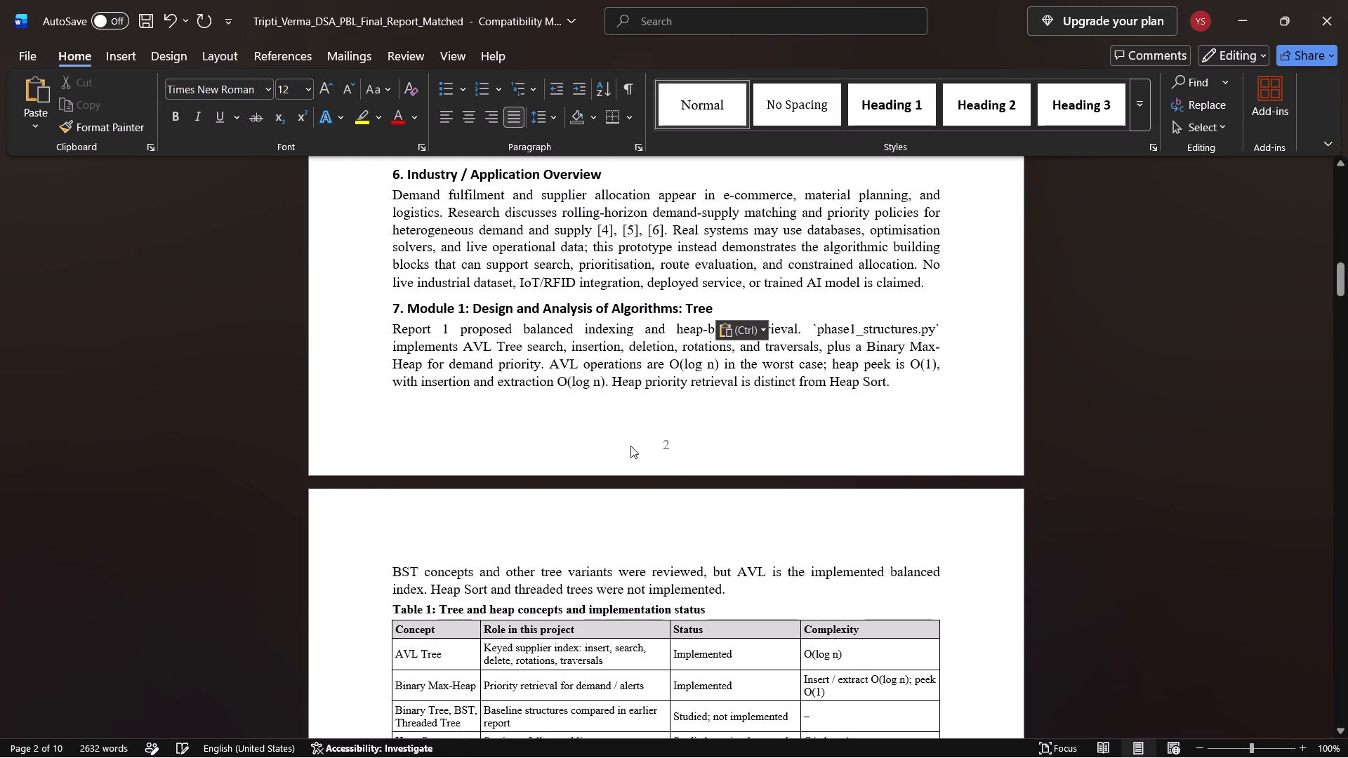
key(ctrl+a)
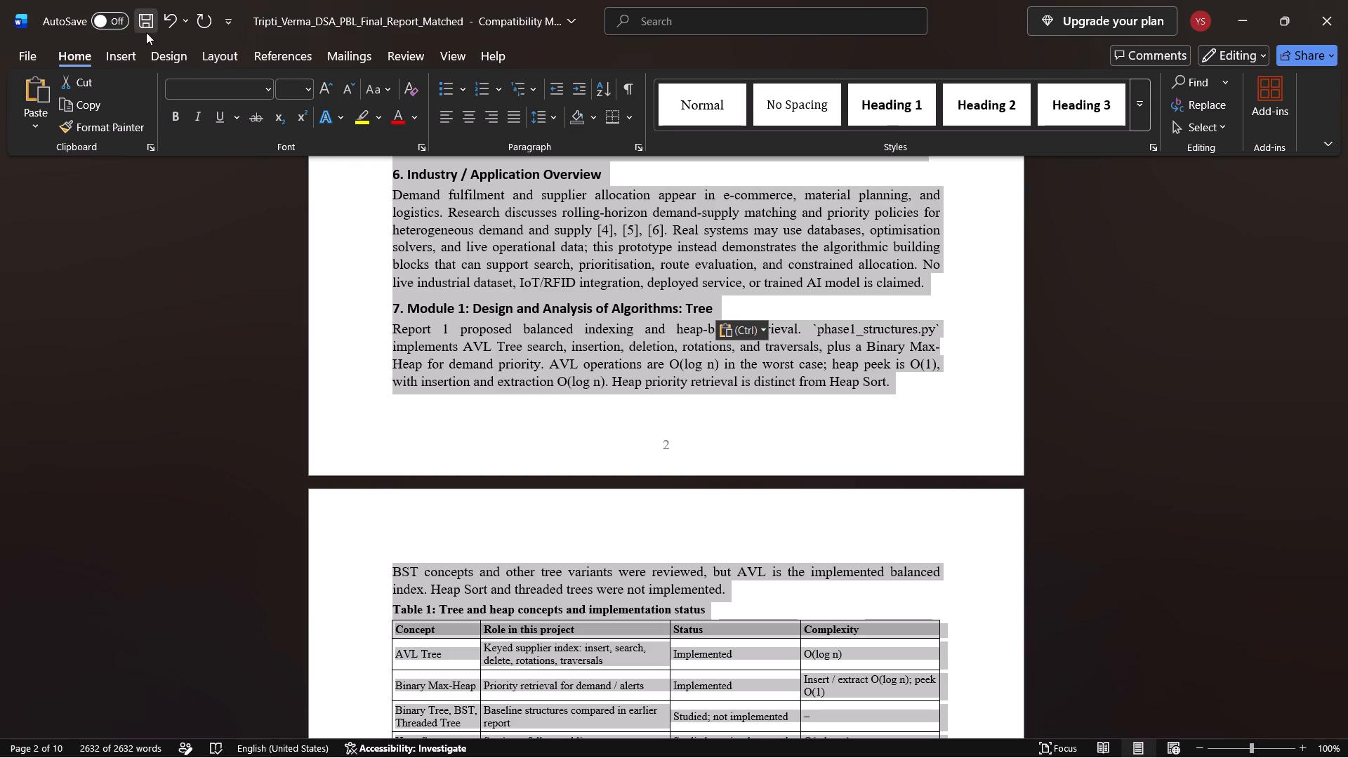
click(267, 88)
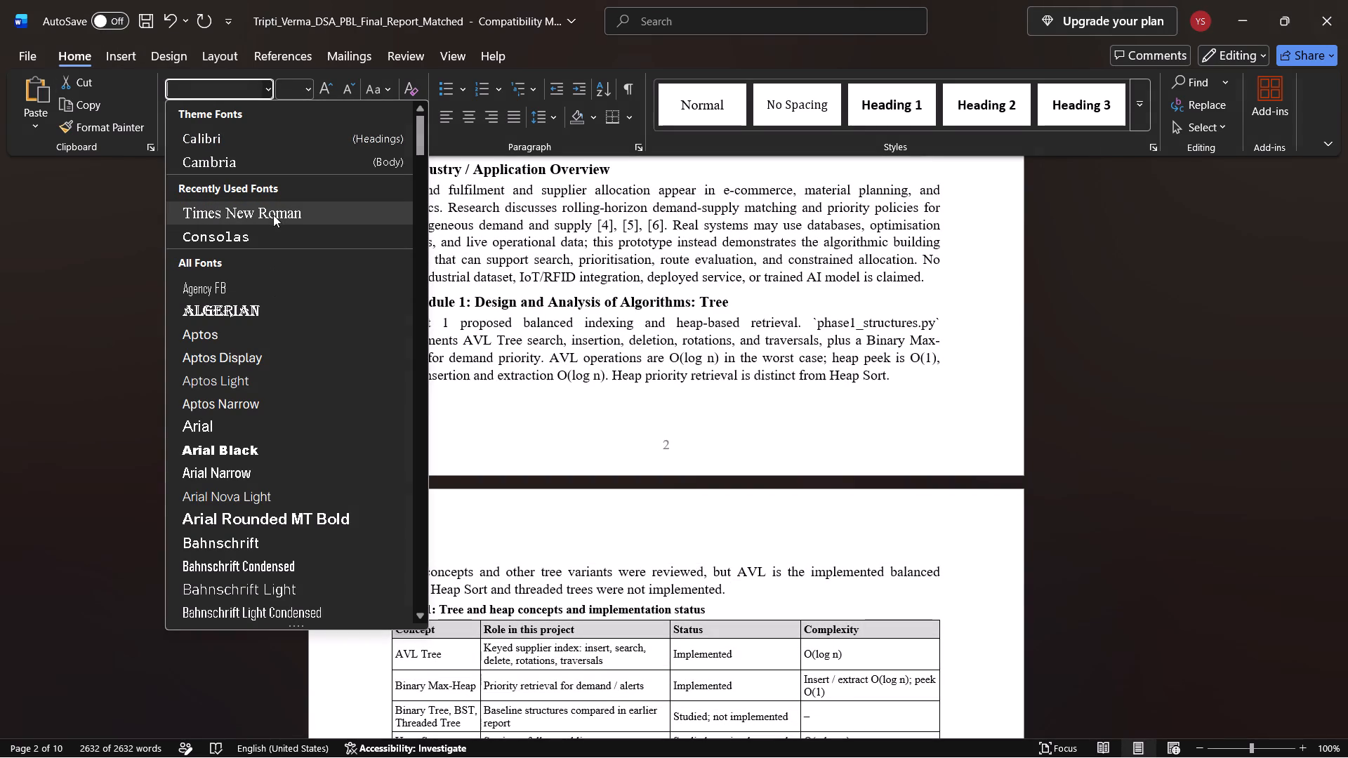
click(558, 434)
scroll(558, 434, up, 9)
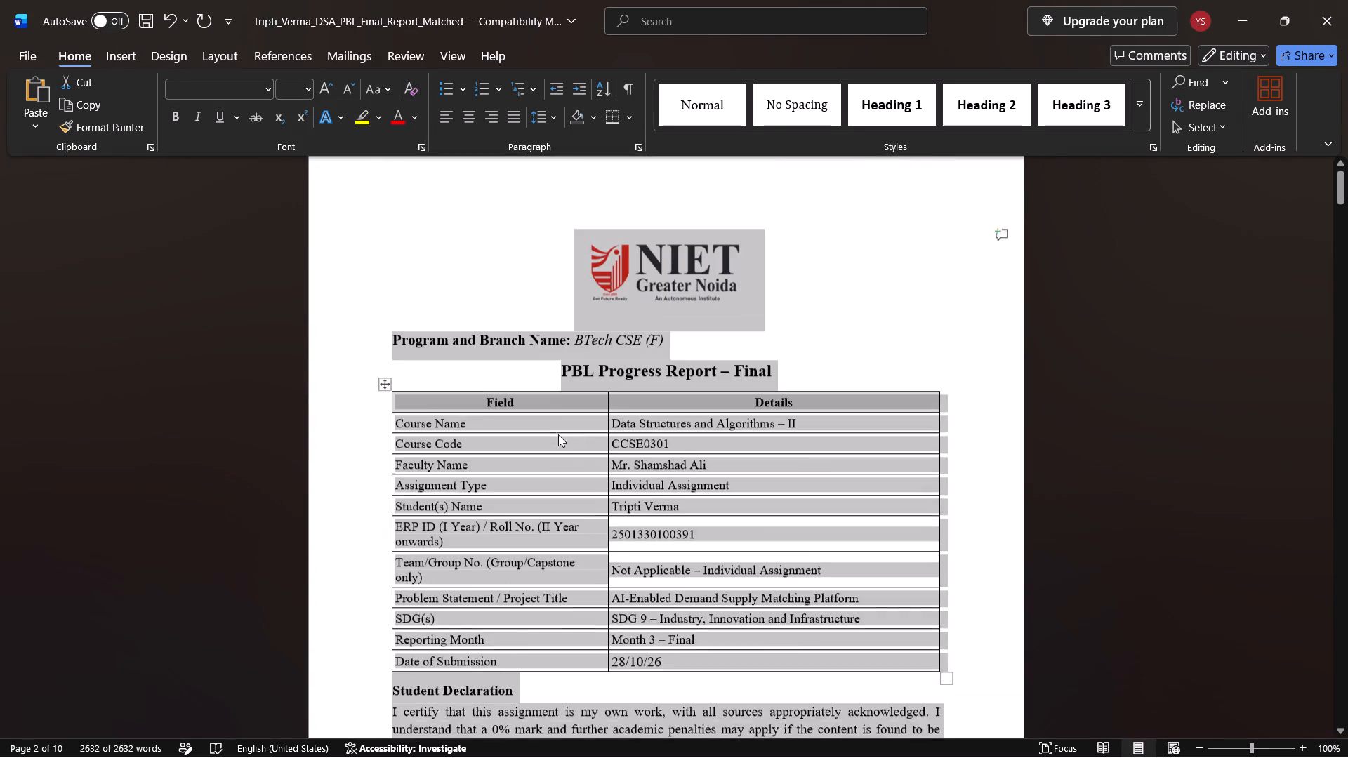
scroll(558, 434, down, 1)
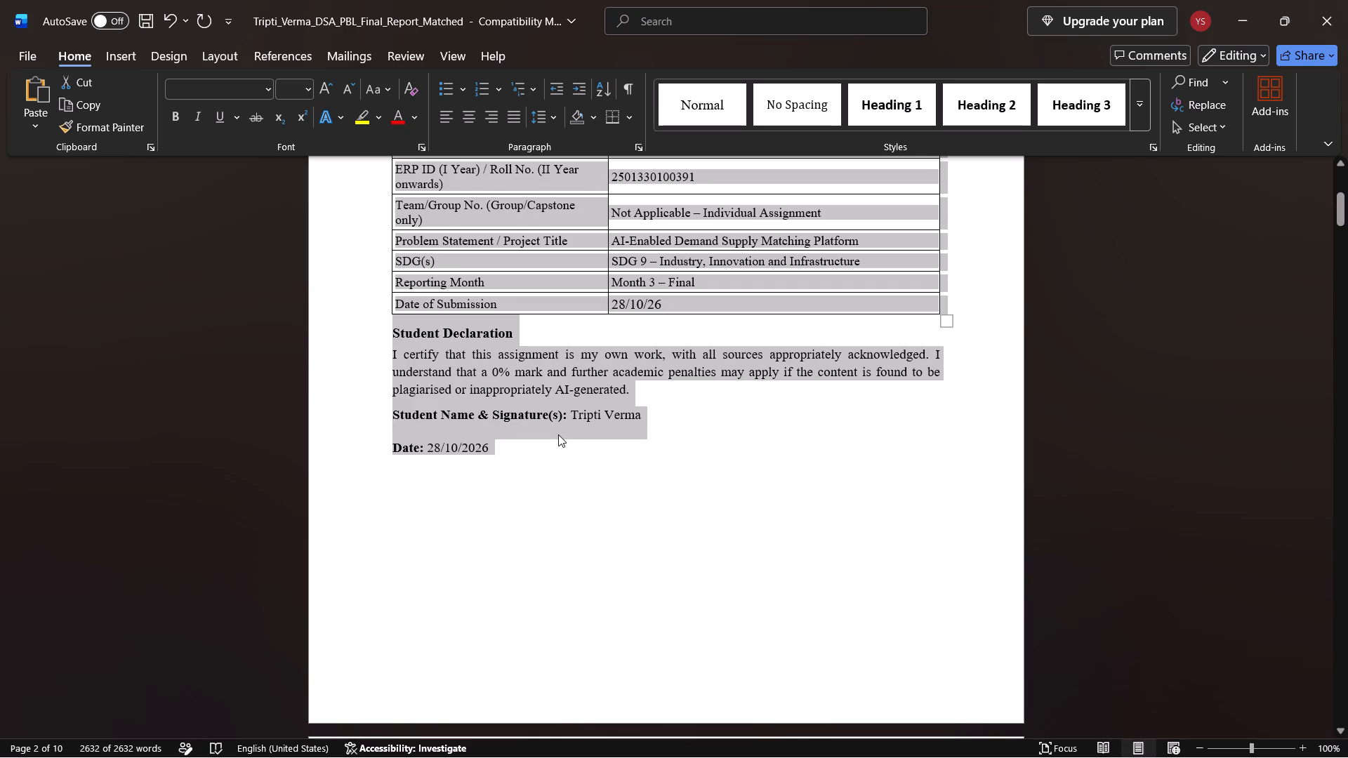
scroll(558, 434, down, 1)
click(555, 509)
Apply the Times New Roman font to everything from the "2. Student Details / Team Details" heading through the Conclusion section.
scroll(555, 509, down, 1)
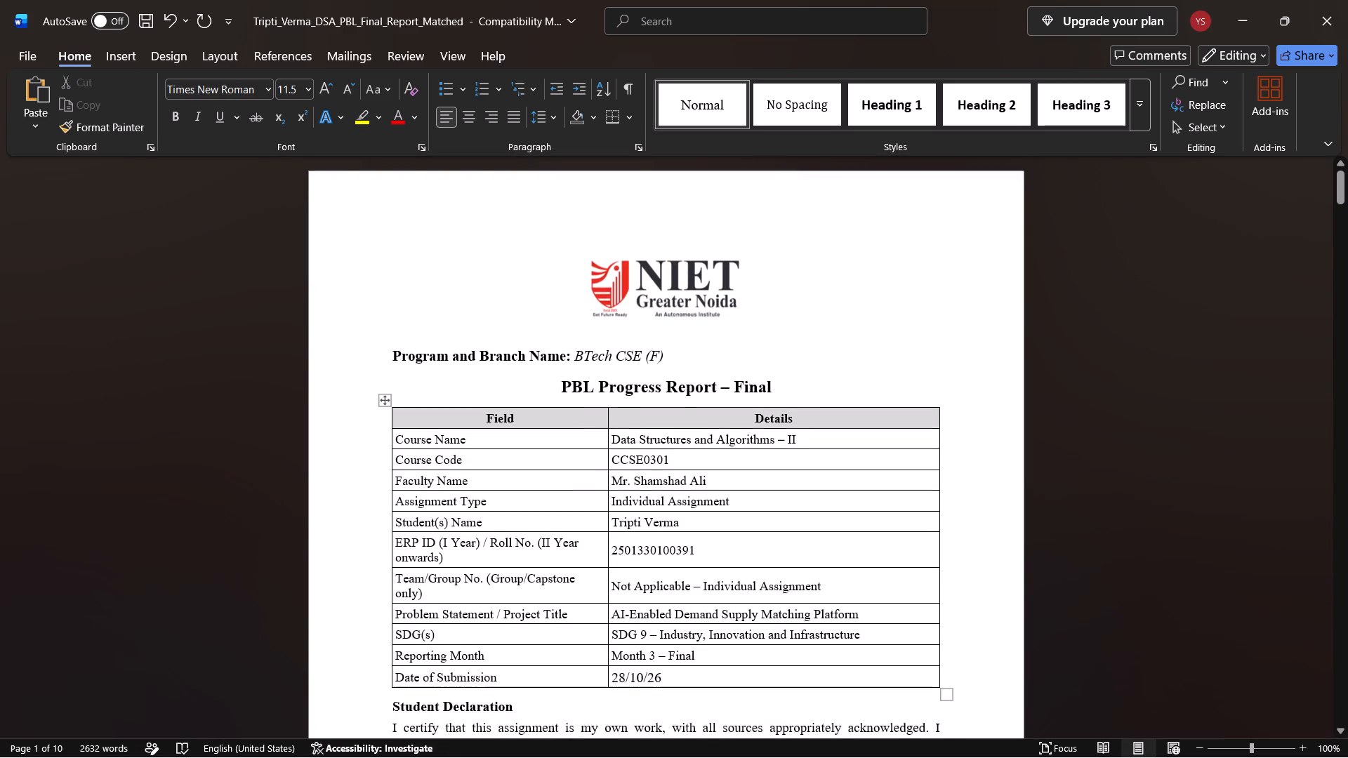
scroll(555, 509, down, 1)
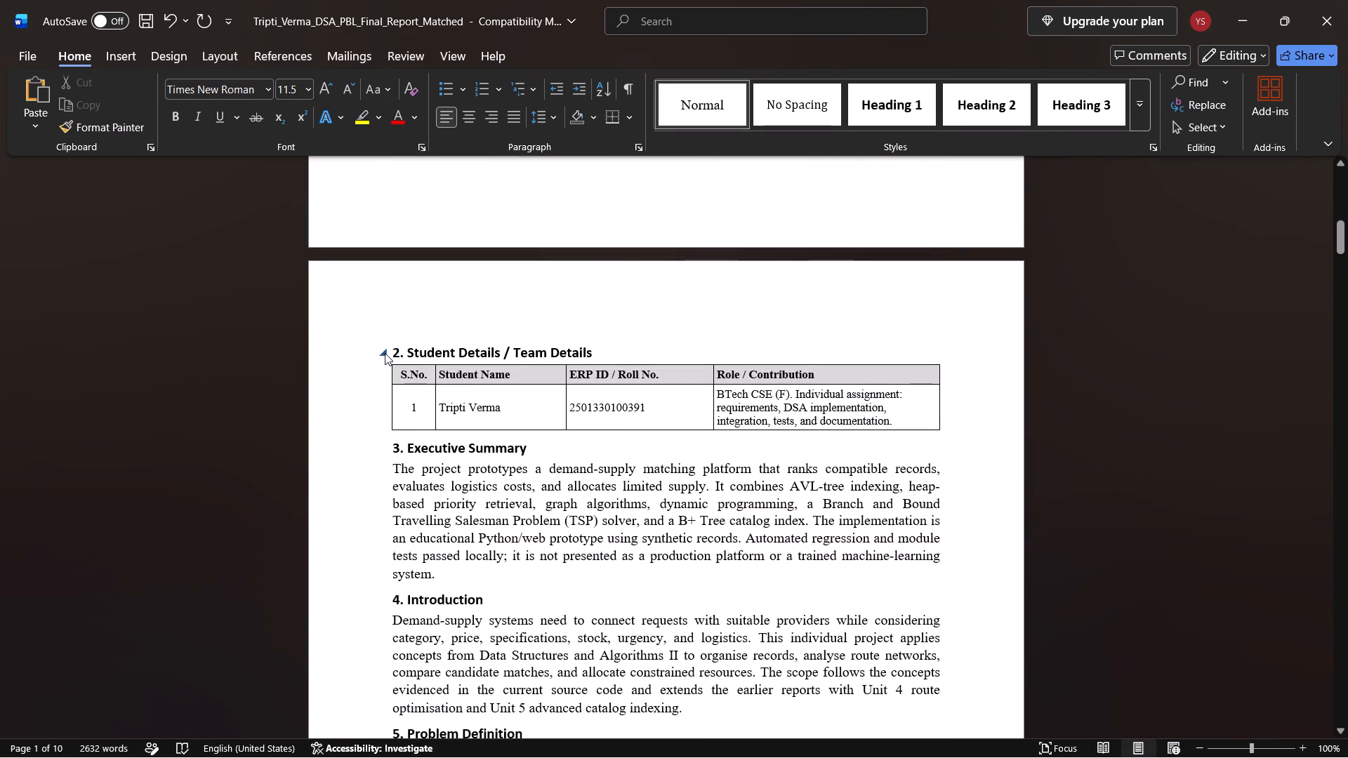
drag(390, 350, 676, 737)
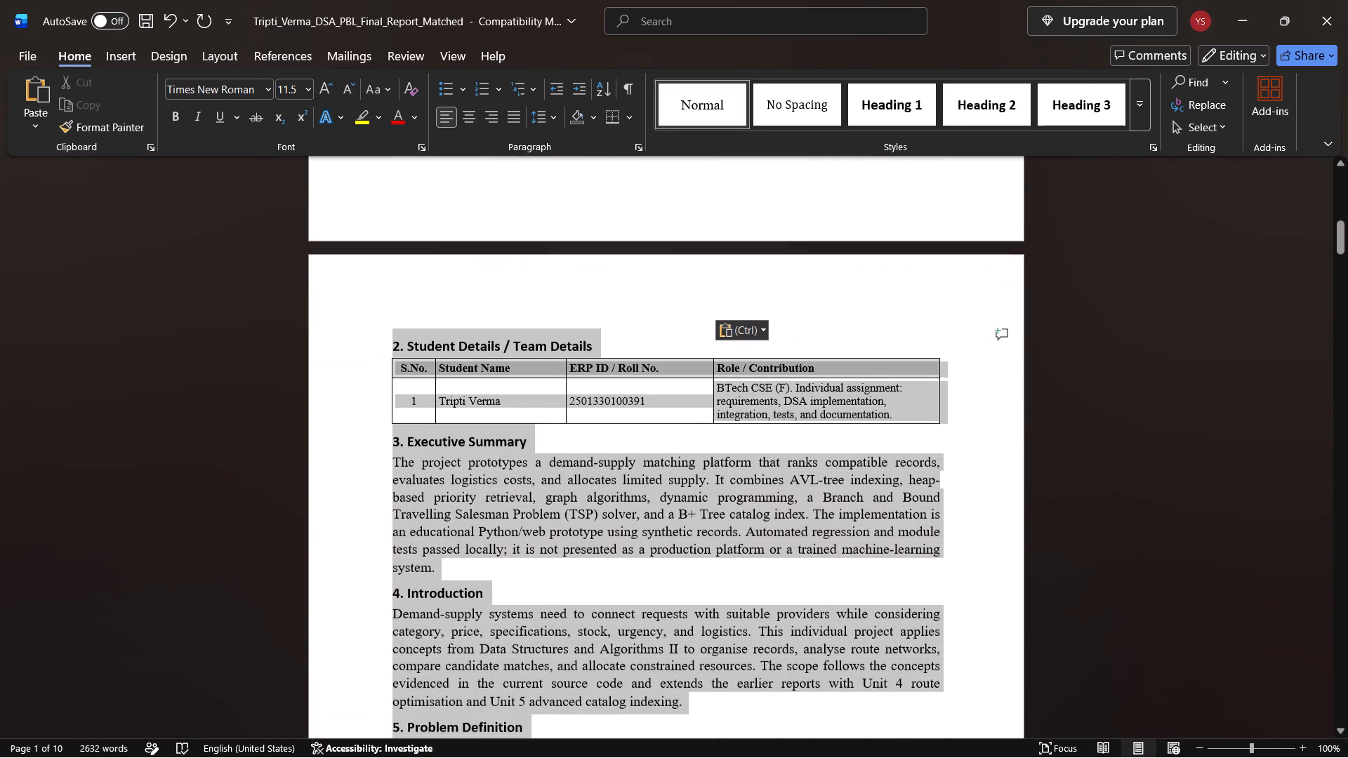
drag(676, 737, 802, 757)
scroll(741, 757, up, 1)
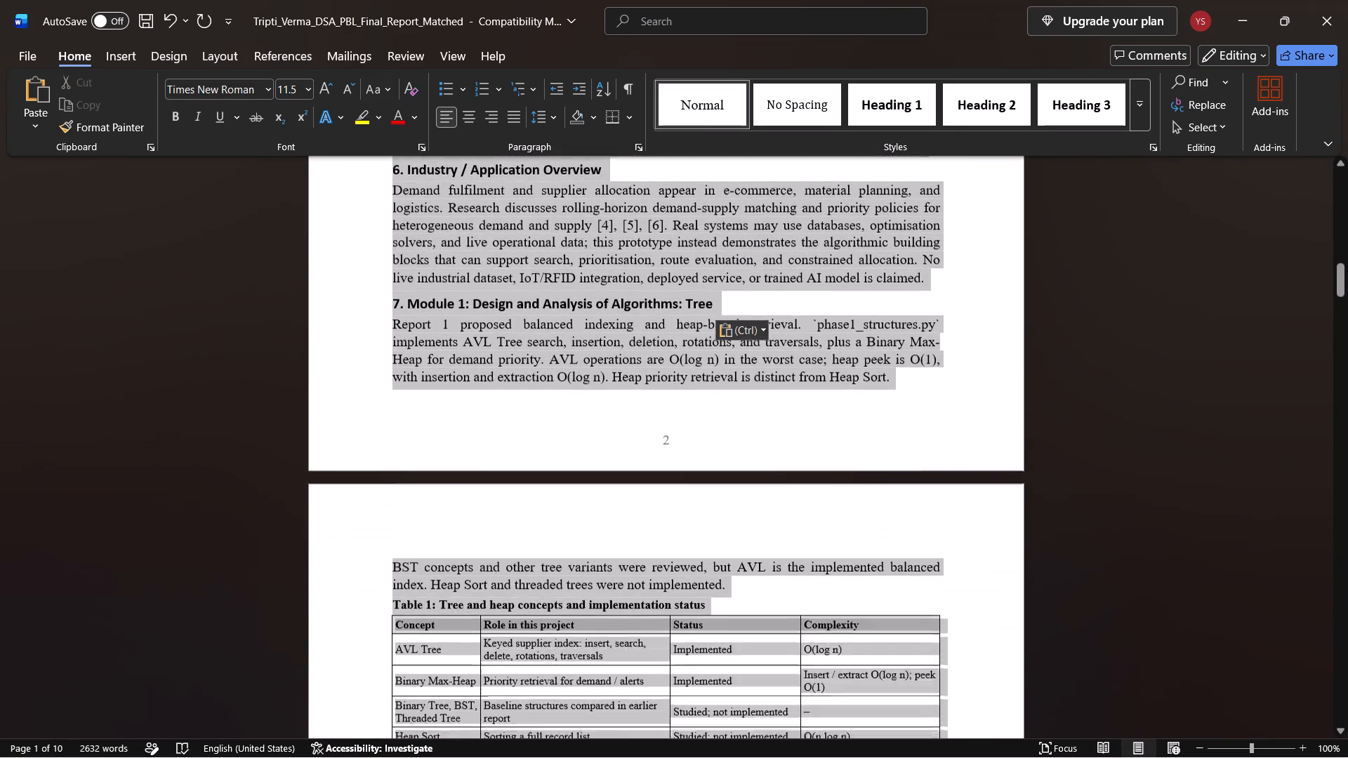
scroll(802, 757, up, 1)
drag(802, 757, 800, 757)
scroll(800, 757, up, 1)
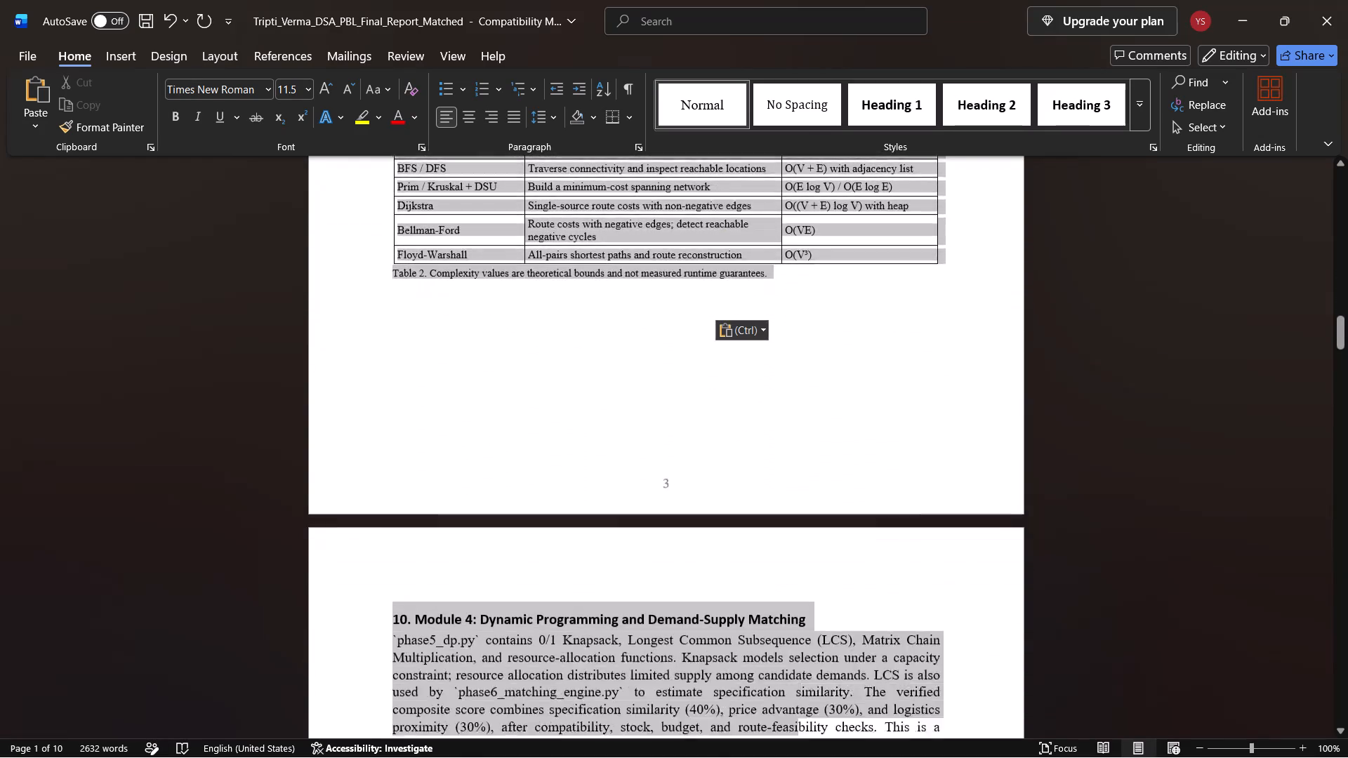
drag(800, 757, 798, 757)
scroll(800, 757, up, 2)
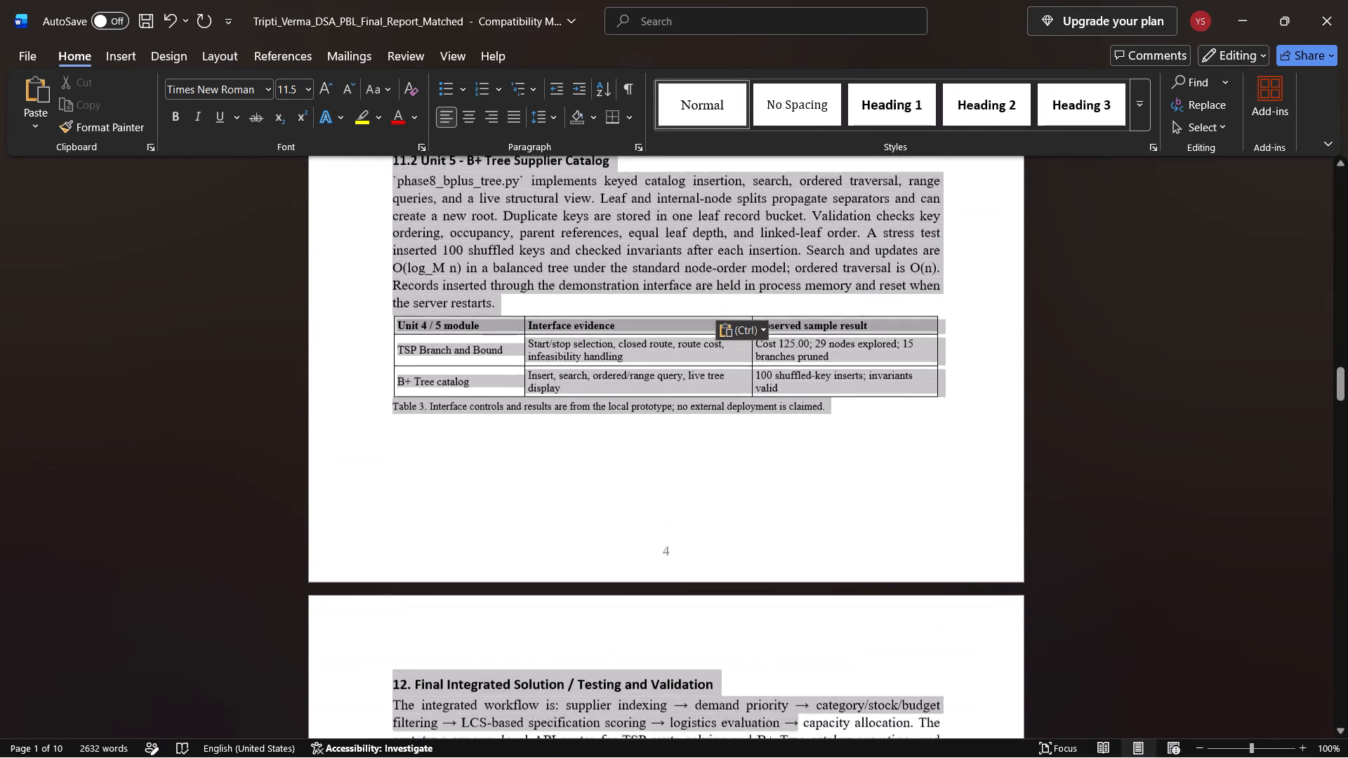
drag(798, 757, 797, 757)
scroll(798, 757, up, 3)
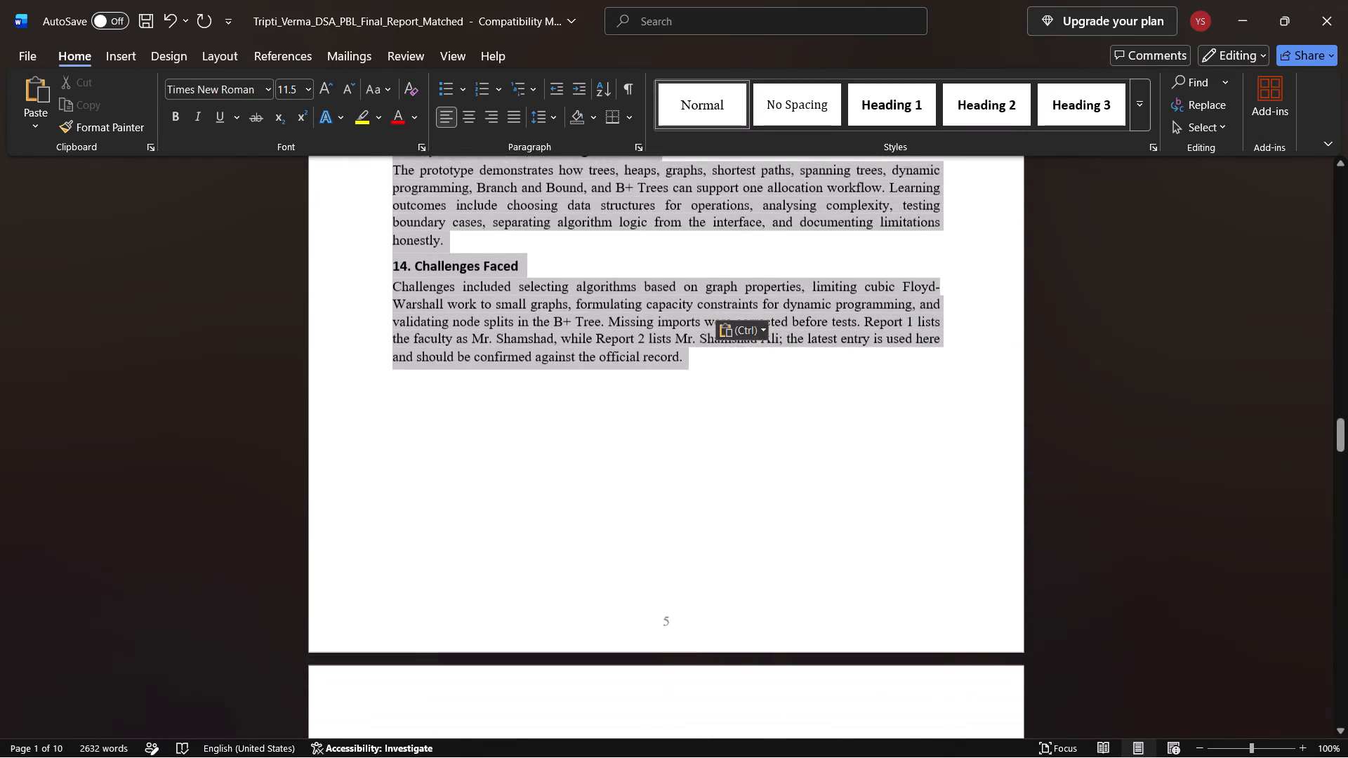
drag(797, 757, 942, 757)
scroll(797, 757, up, 1)
scroll(942, 757, down, 4)
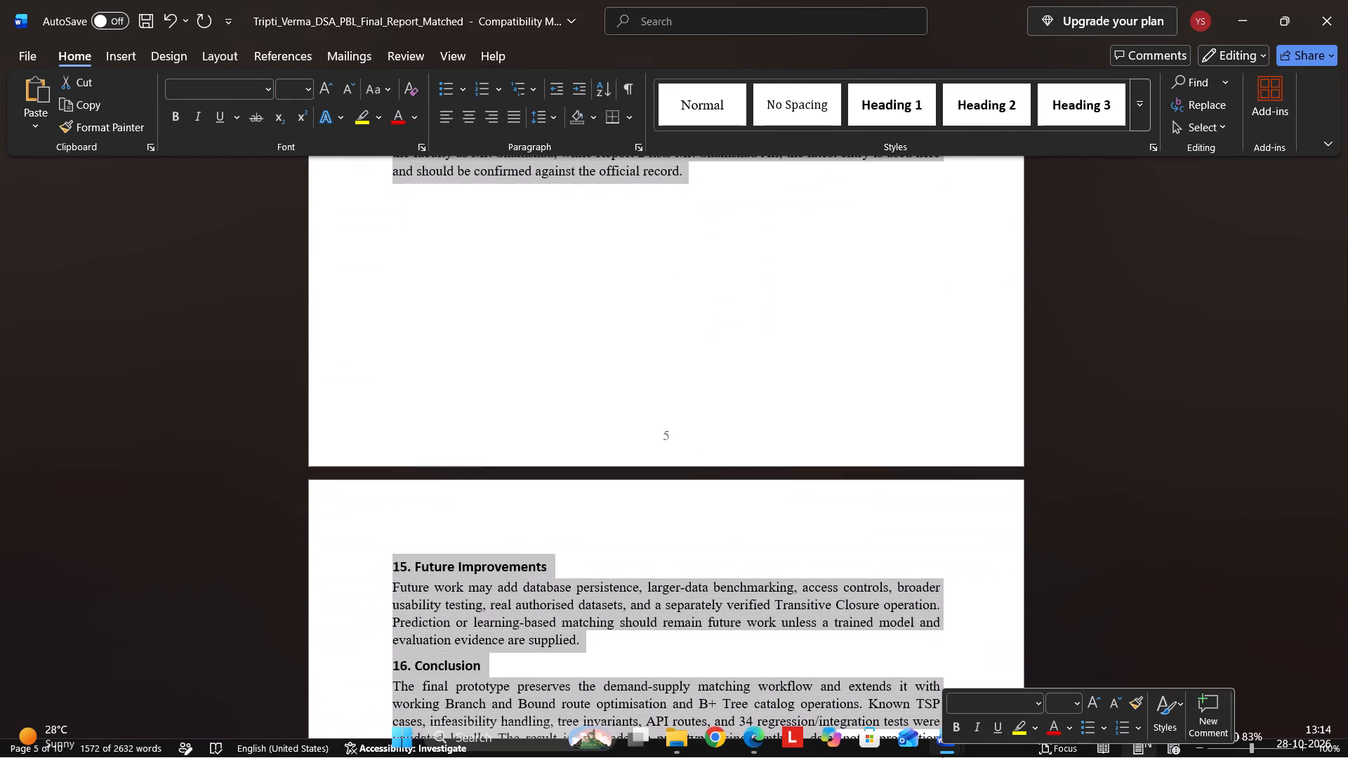
scroll(754, 641, down, 2)
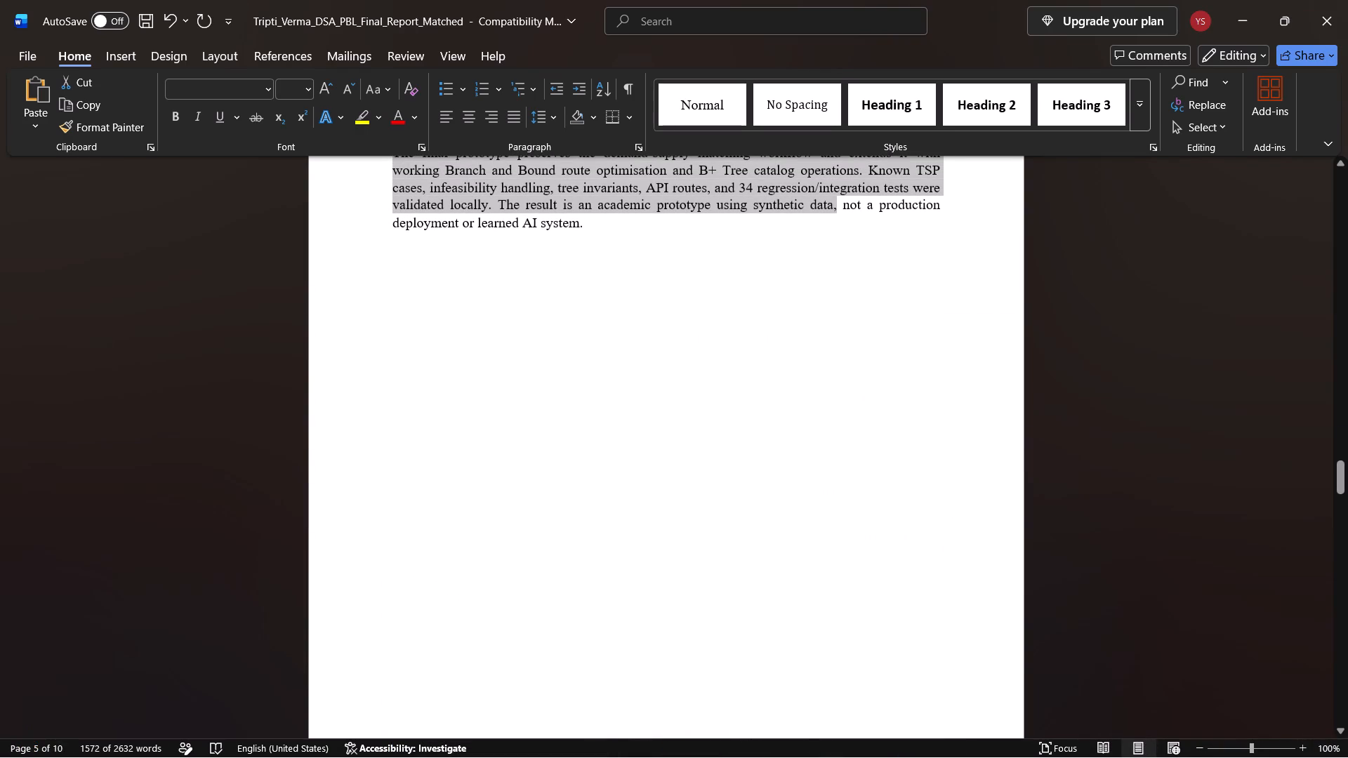
click(265, 95)
click(270, 207)
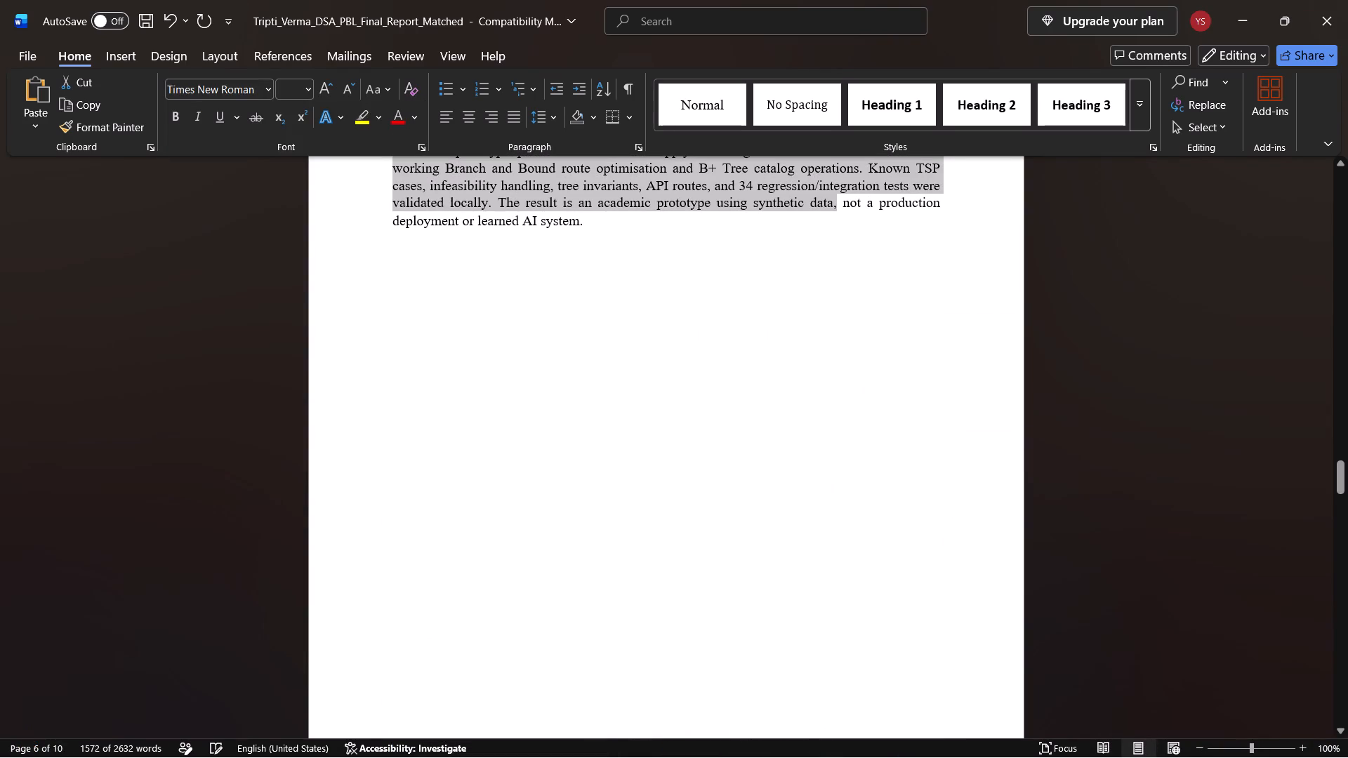
click(484, 285)
Examine the headings and body text from the References back to the cover page for consistent fonts.
scroll(694, 370, down, 1)
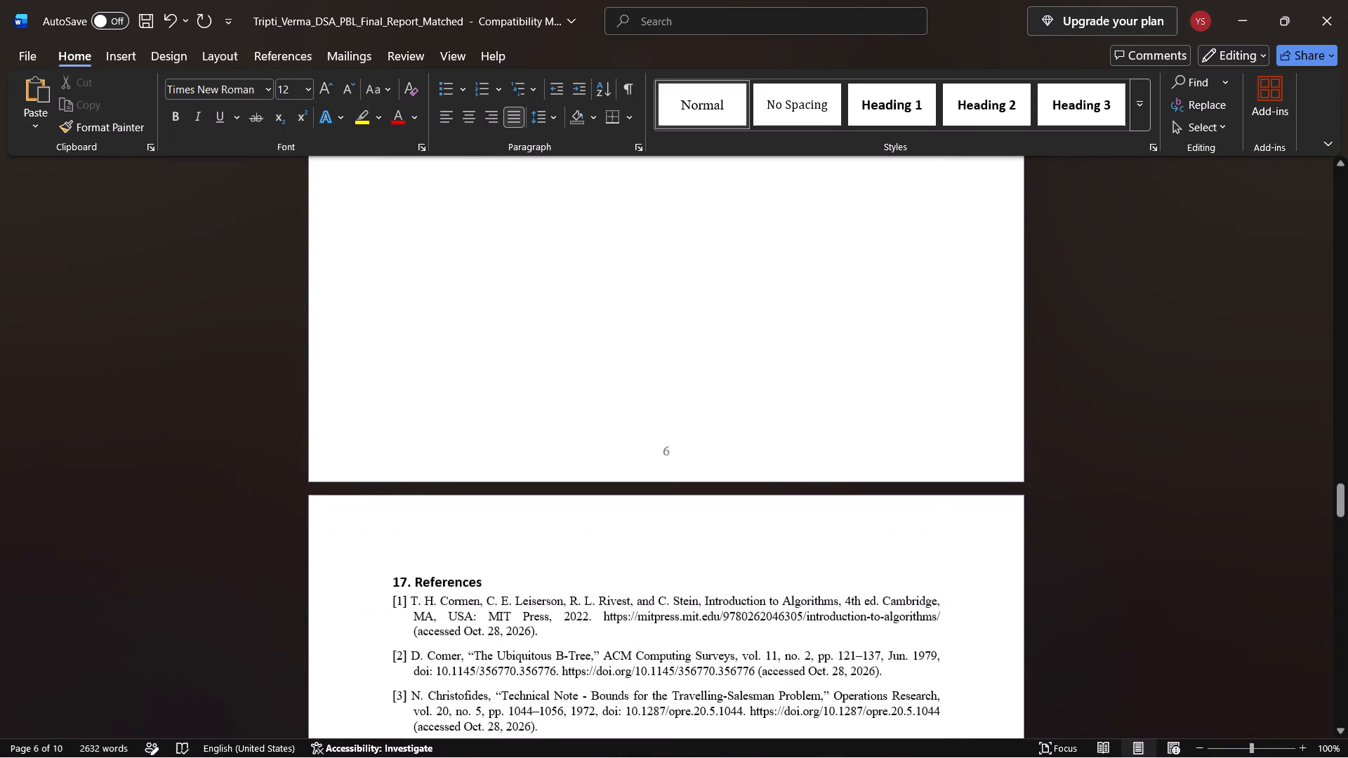
scroll(694, 370, down, 1)
click(694, 370)
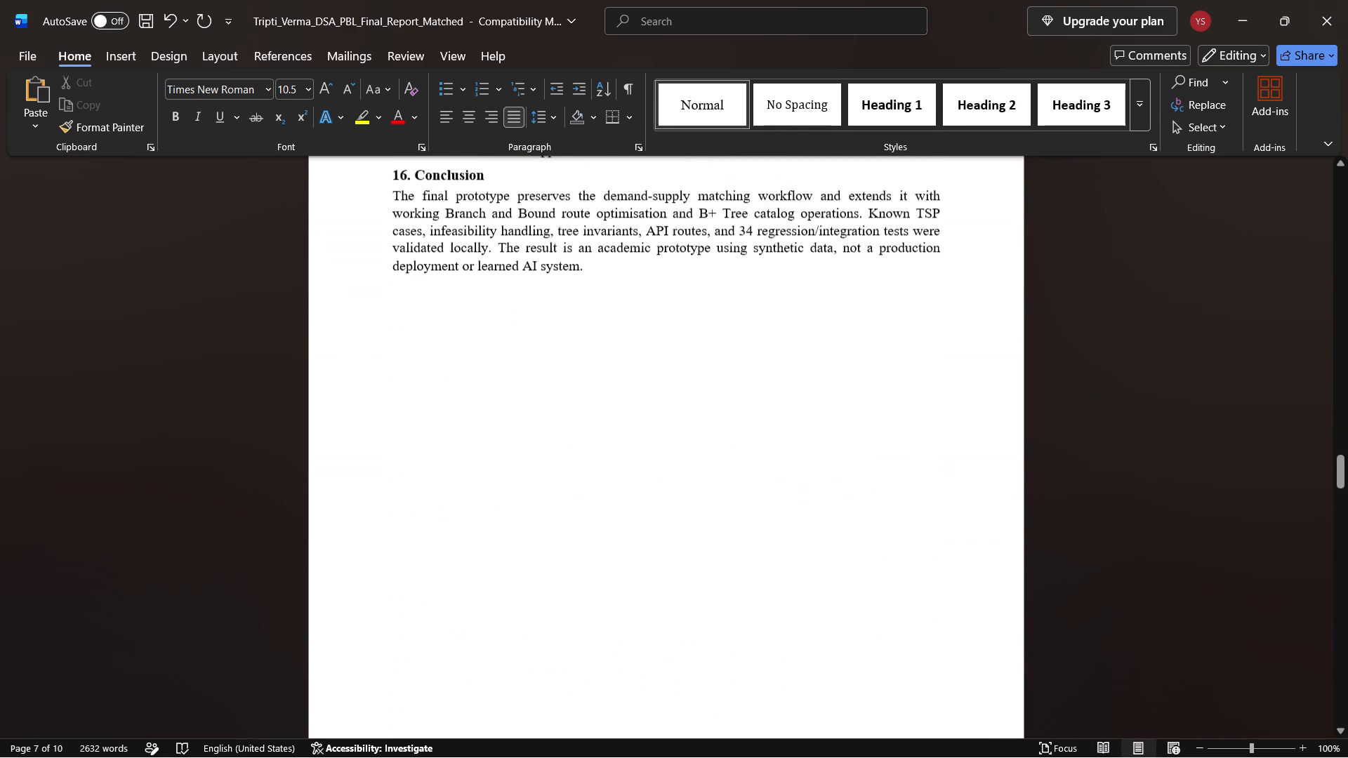
scroll(694, 370, down, 1)
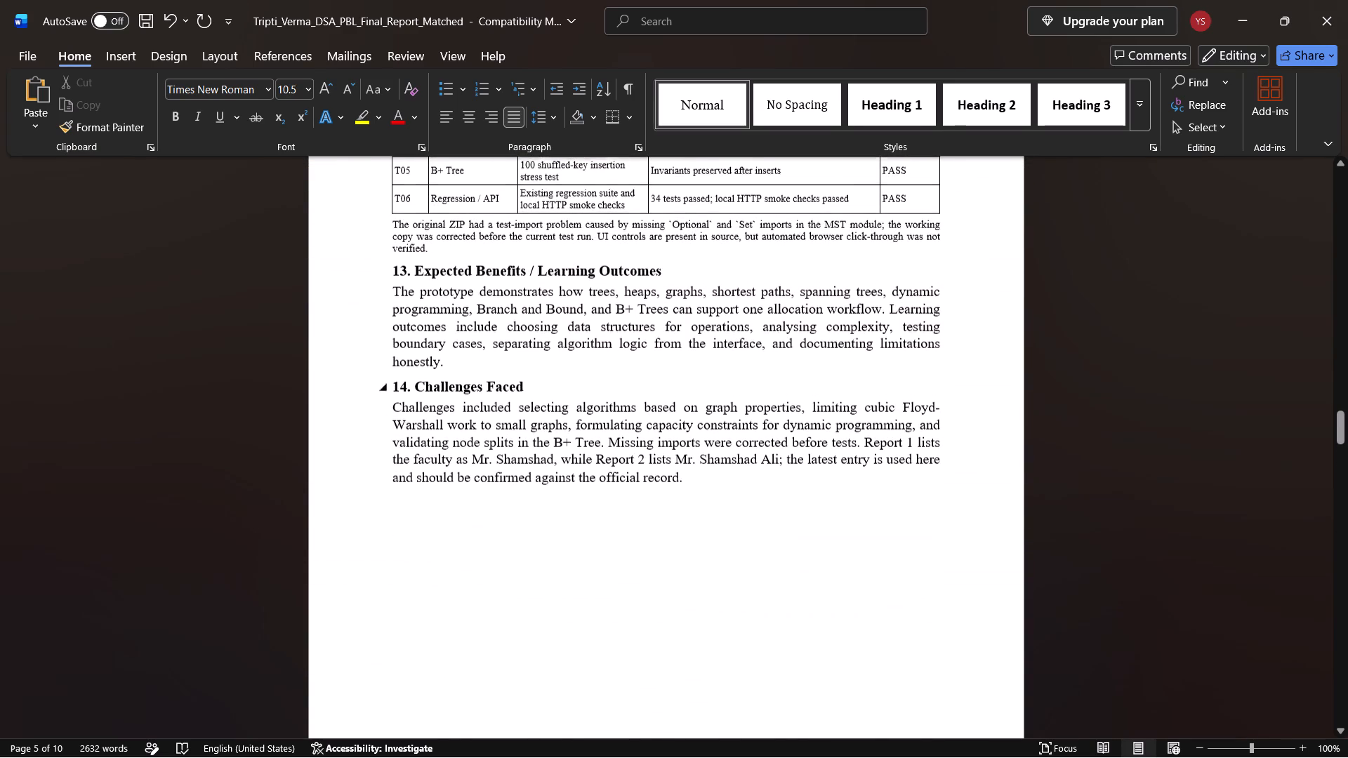
scroll(694, 370, down, 1)
scroll(694, 370, up, 8)
scroll(694, 370, down, 2)
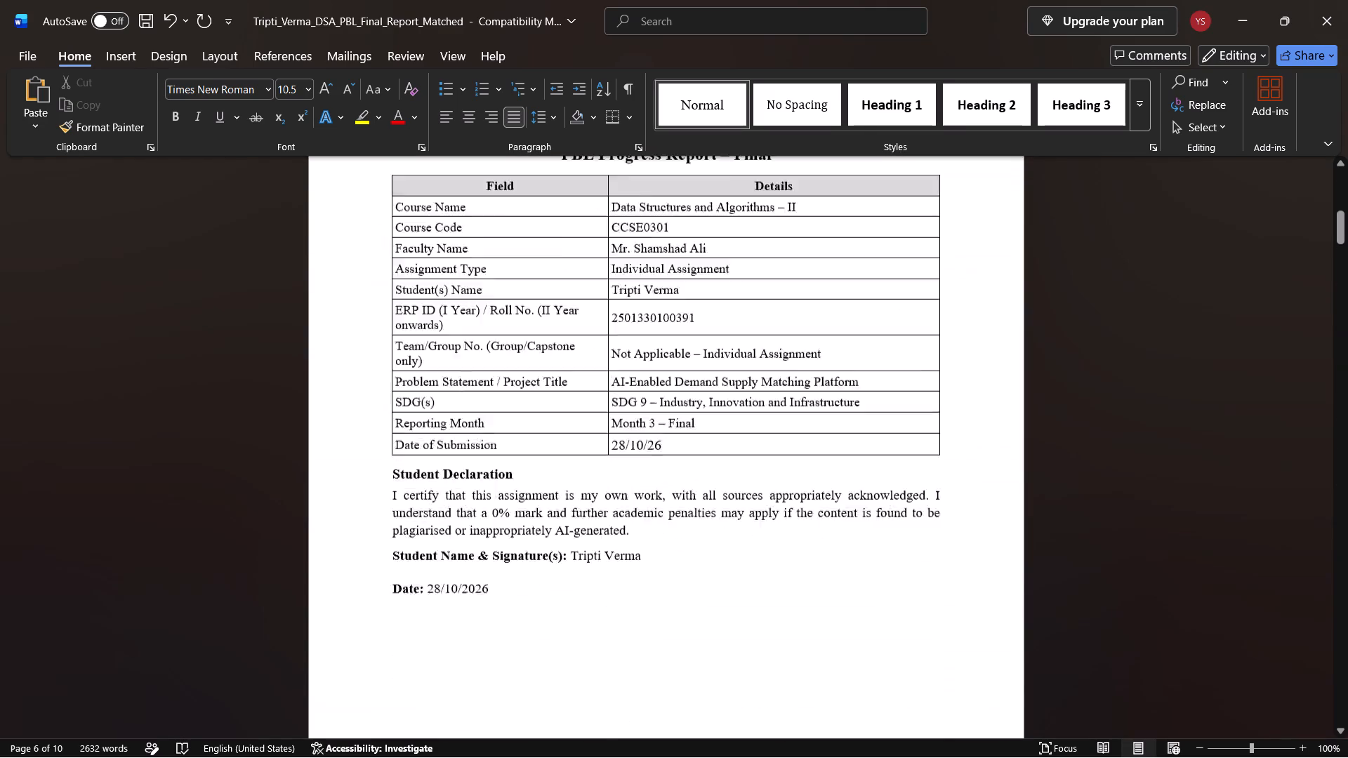
Replace the title after "8. Module 2:" in the Matched report with "Design and Analysis of Algorithms: Graphs", copied from the first student's report, in Times New Roman.
scroll(694, 370, down, 6)
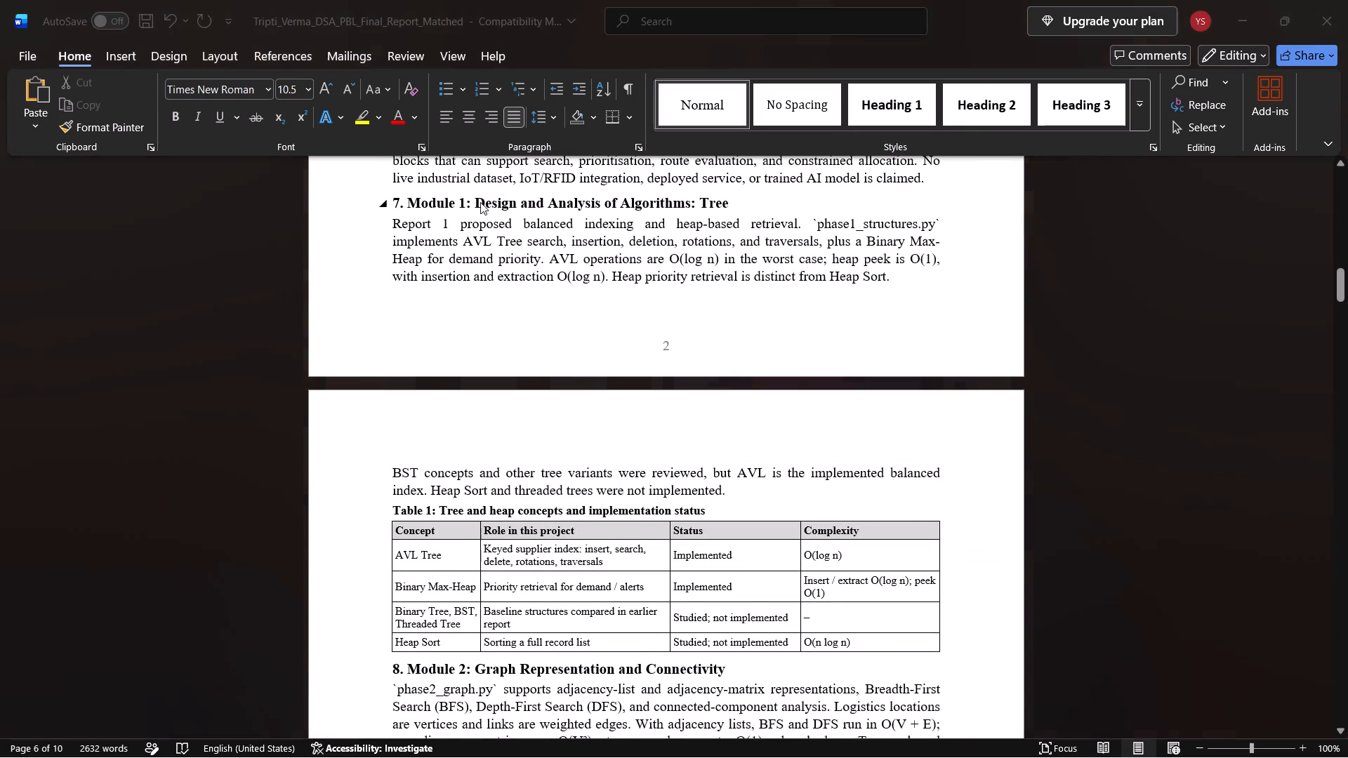
scroll(518, 467, down, 1)
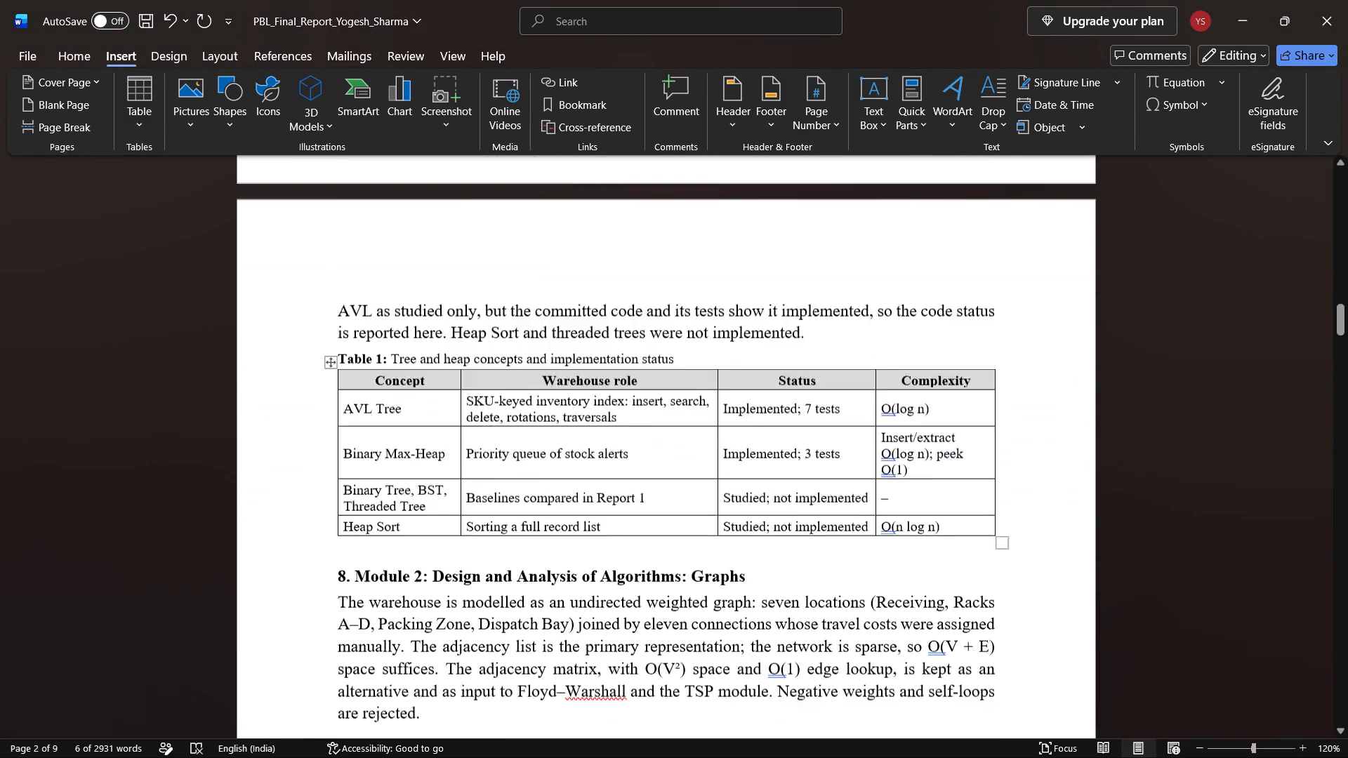
scroll(518, 467, down, 2)
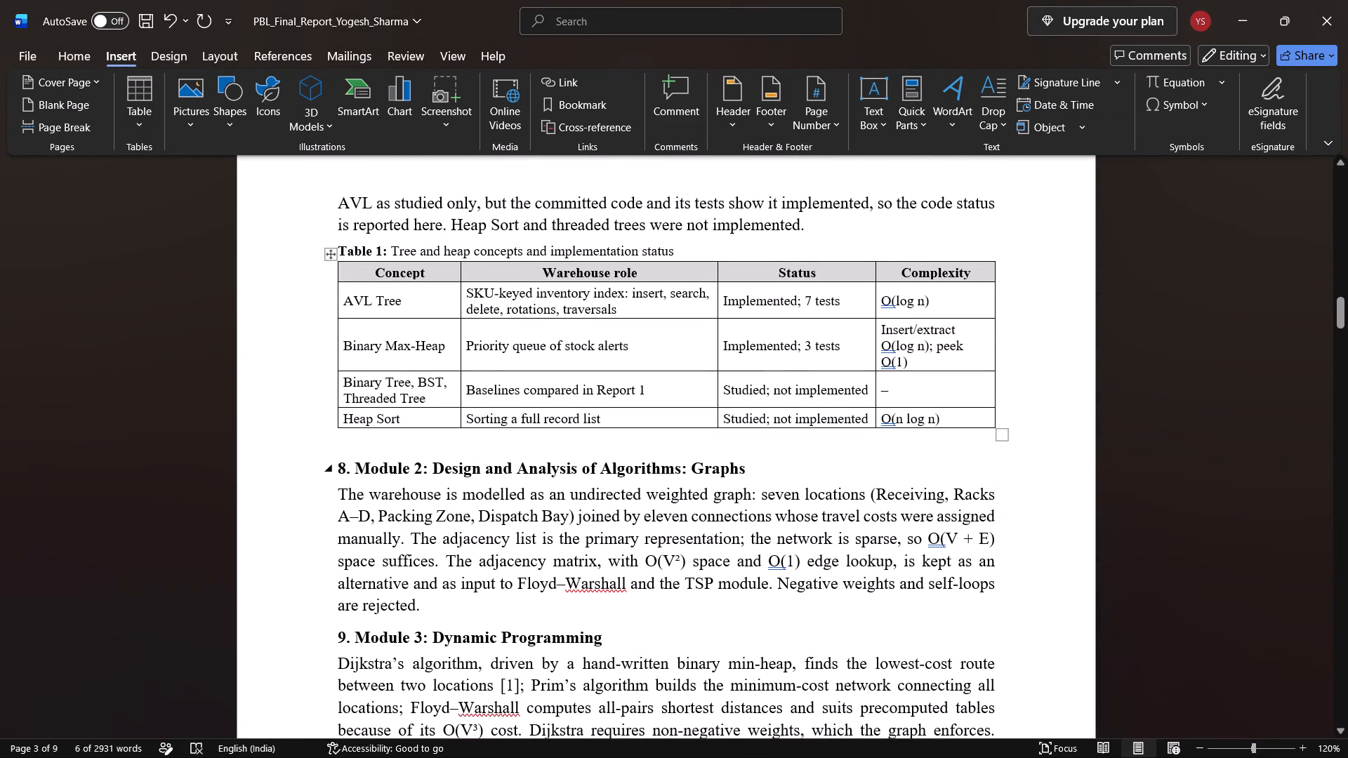
drag(435, 464, 757, 475)
key(ctrl+c)
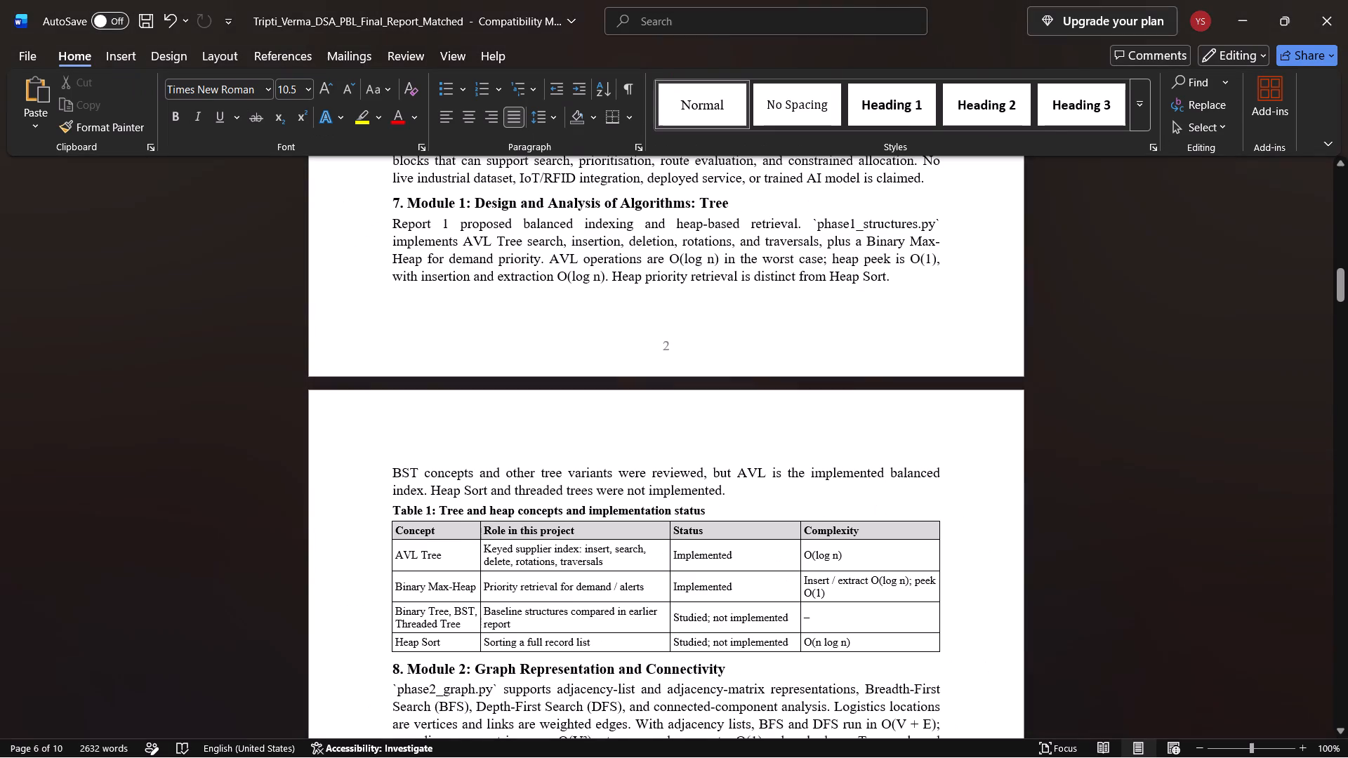
scroll(603, 580, down, 1)
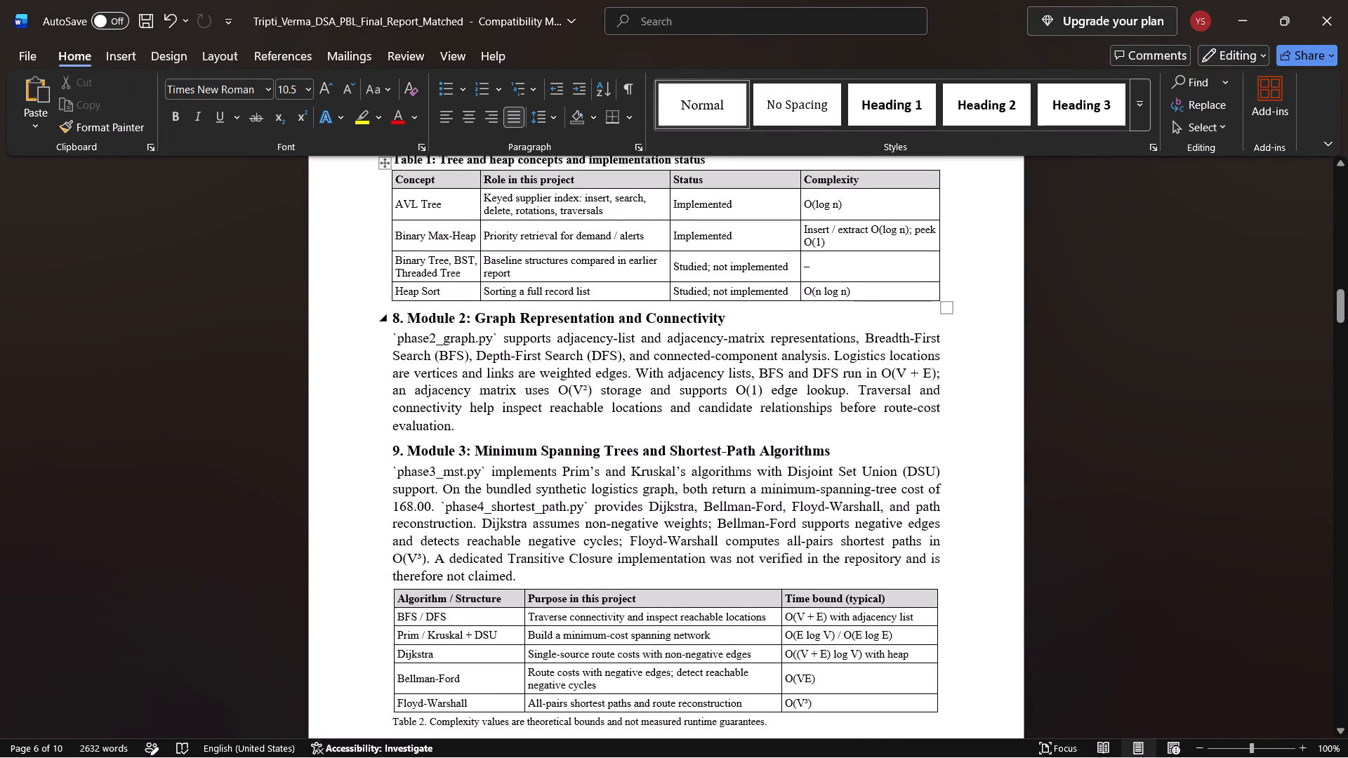
drag(473, 323, 720, 325)
key(ctrl+v)
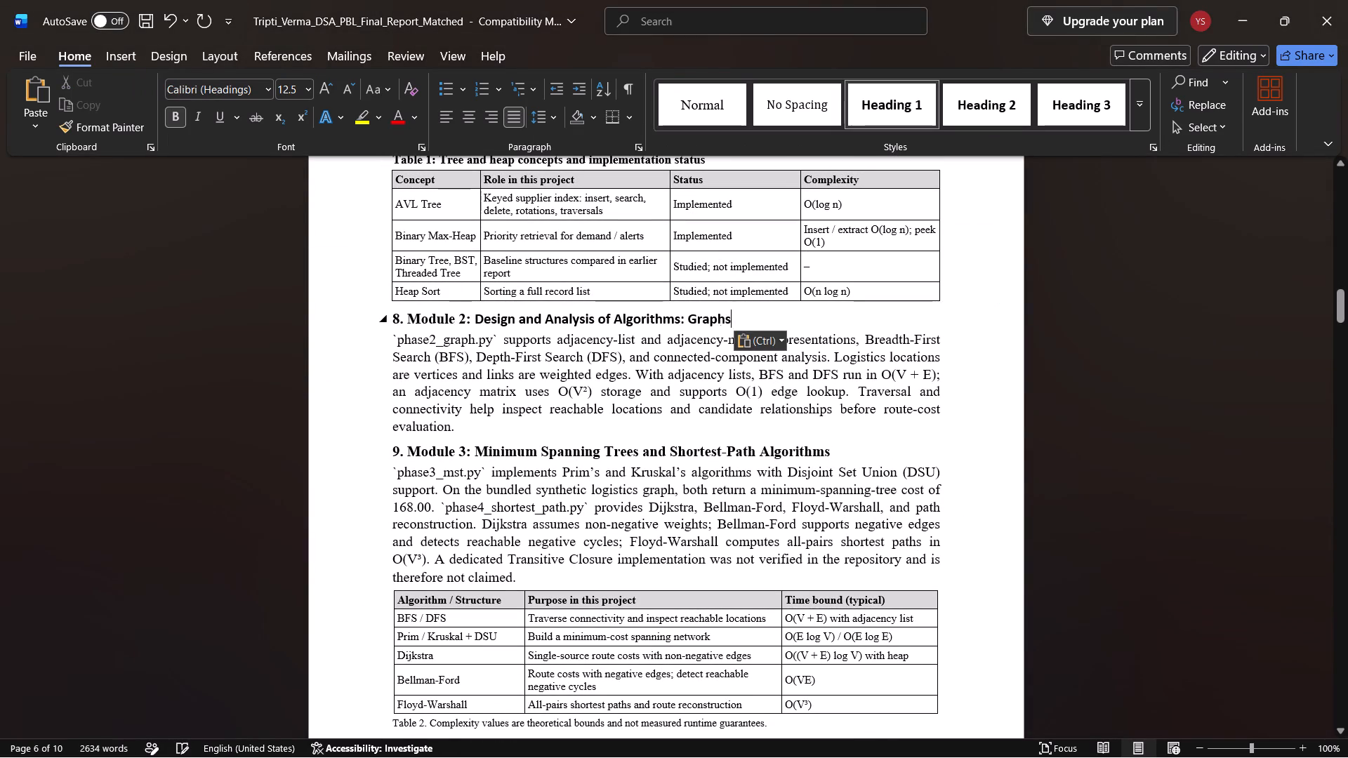
click(769, 339)
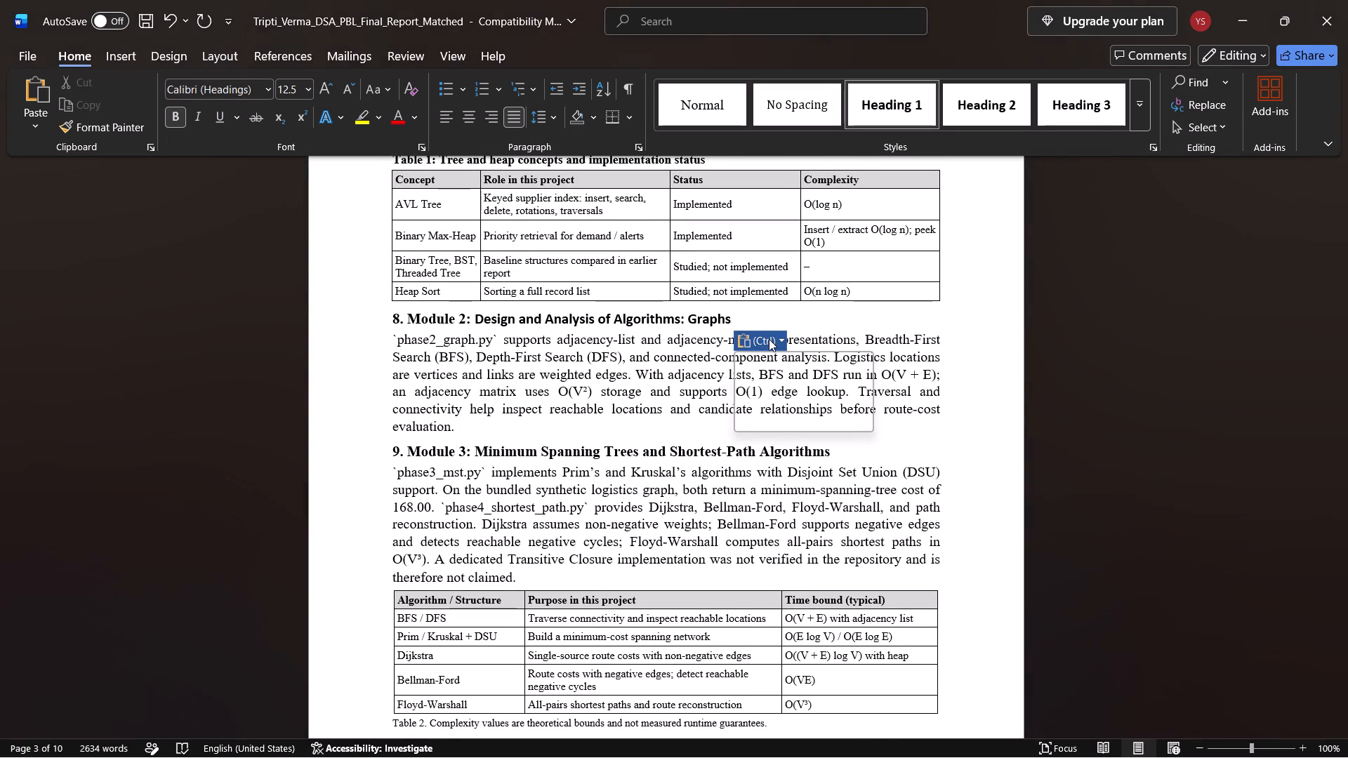
click(771, 397)
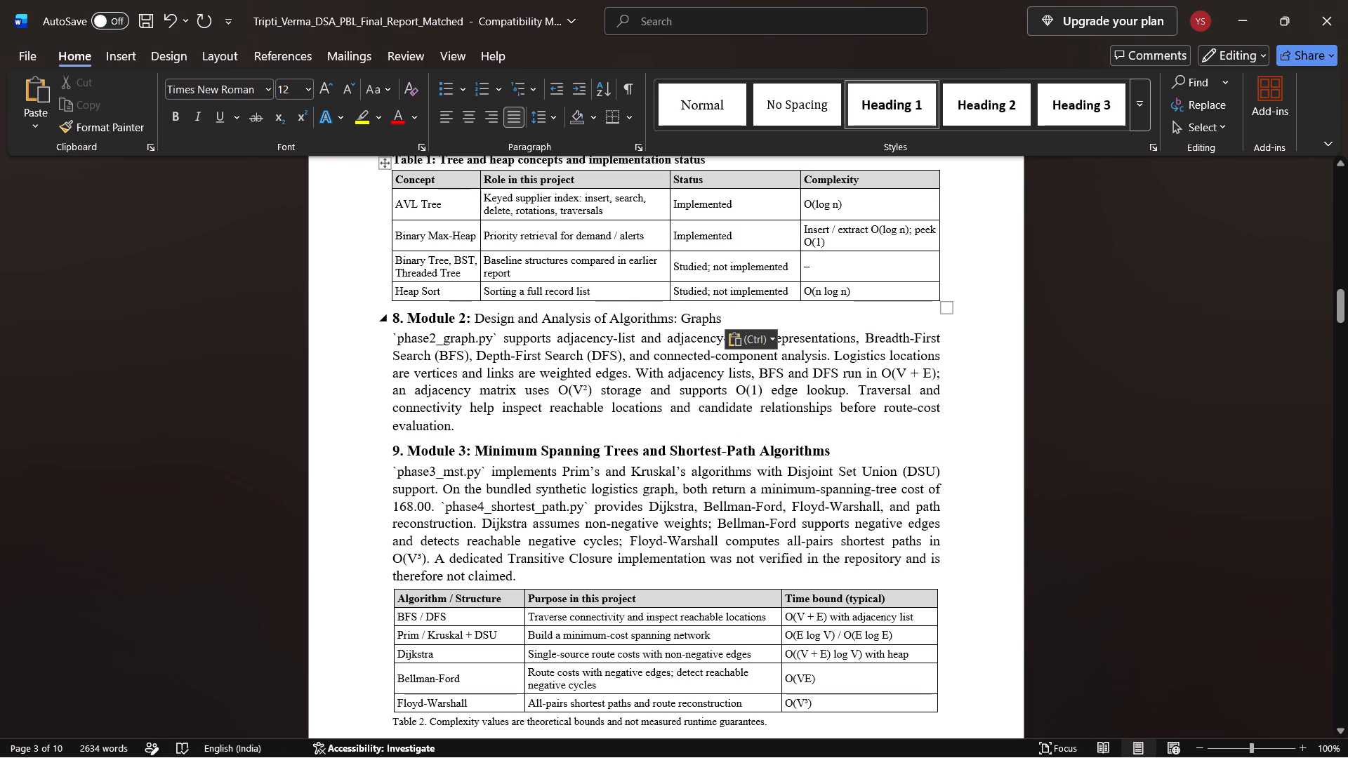
Make the title "Design and Analysis of Algorithms: Graphs" in the Module 2 heading bold.
drag(724, 317, 520, 324)
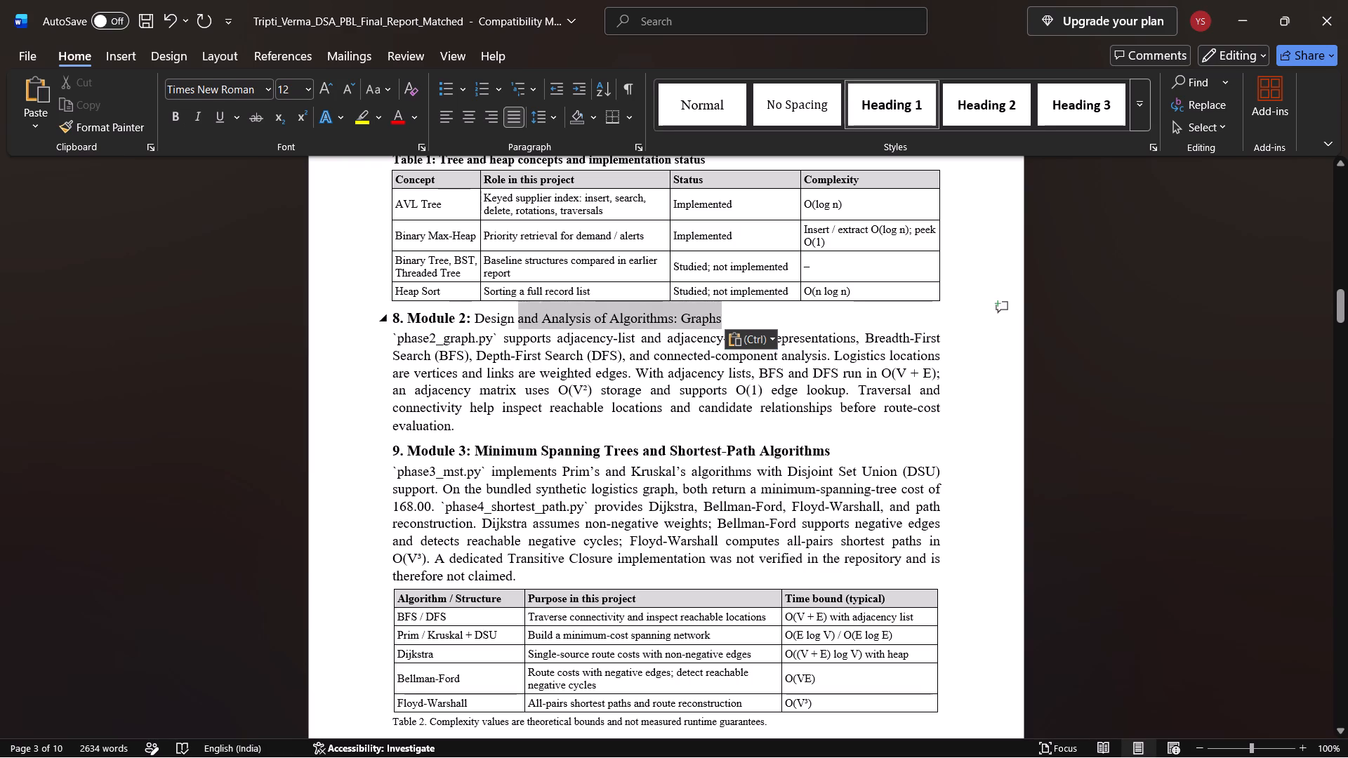
drag(520, 324, 474, 325)
click(487, 285)
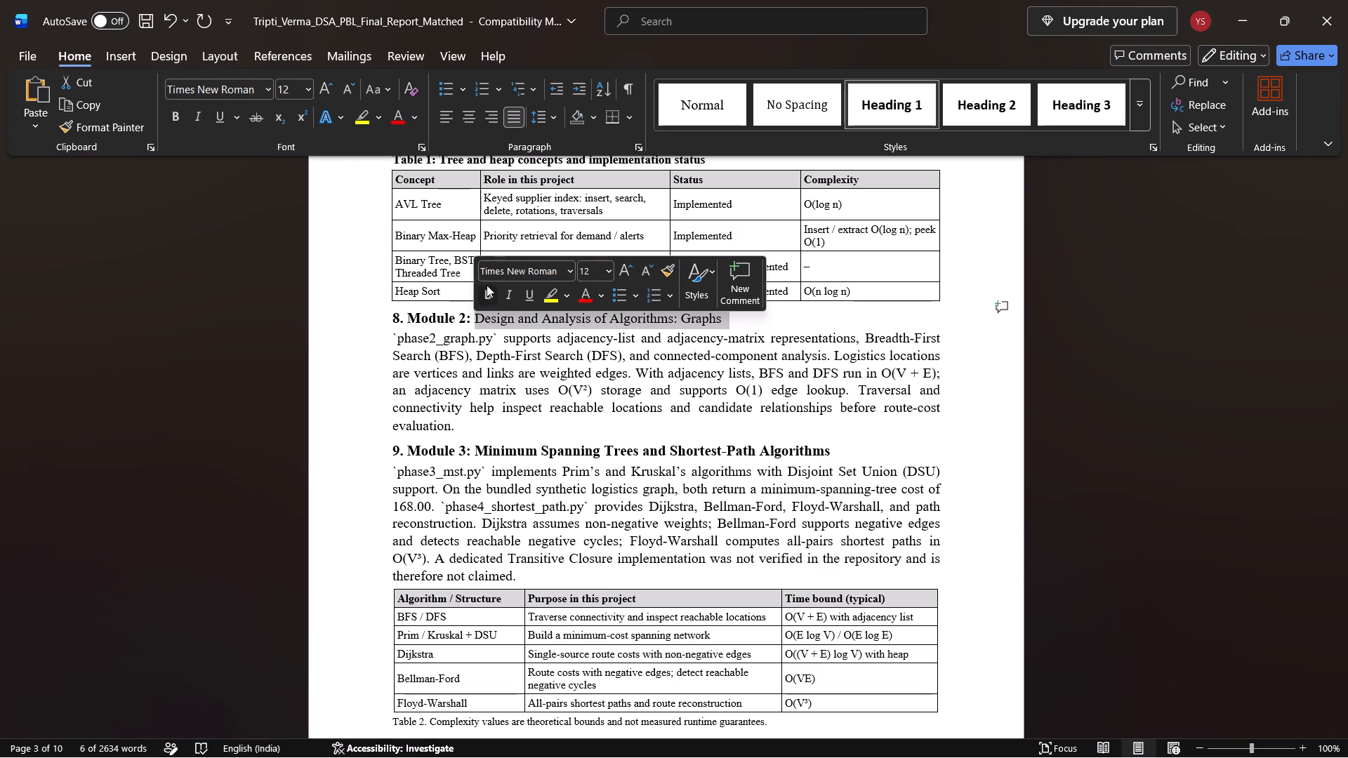
click(528, 427)
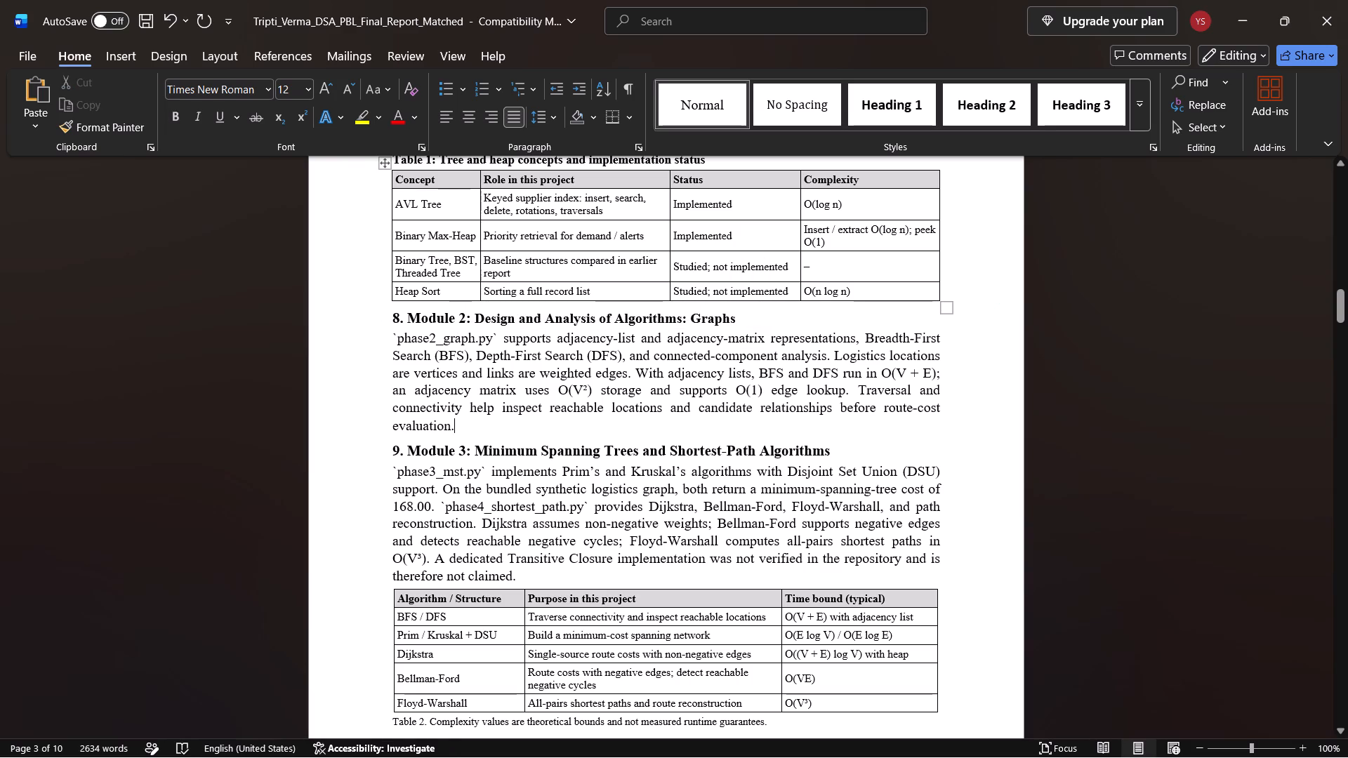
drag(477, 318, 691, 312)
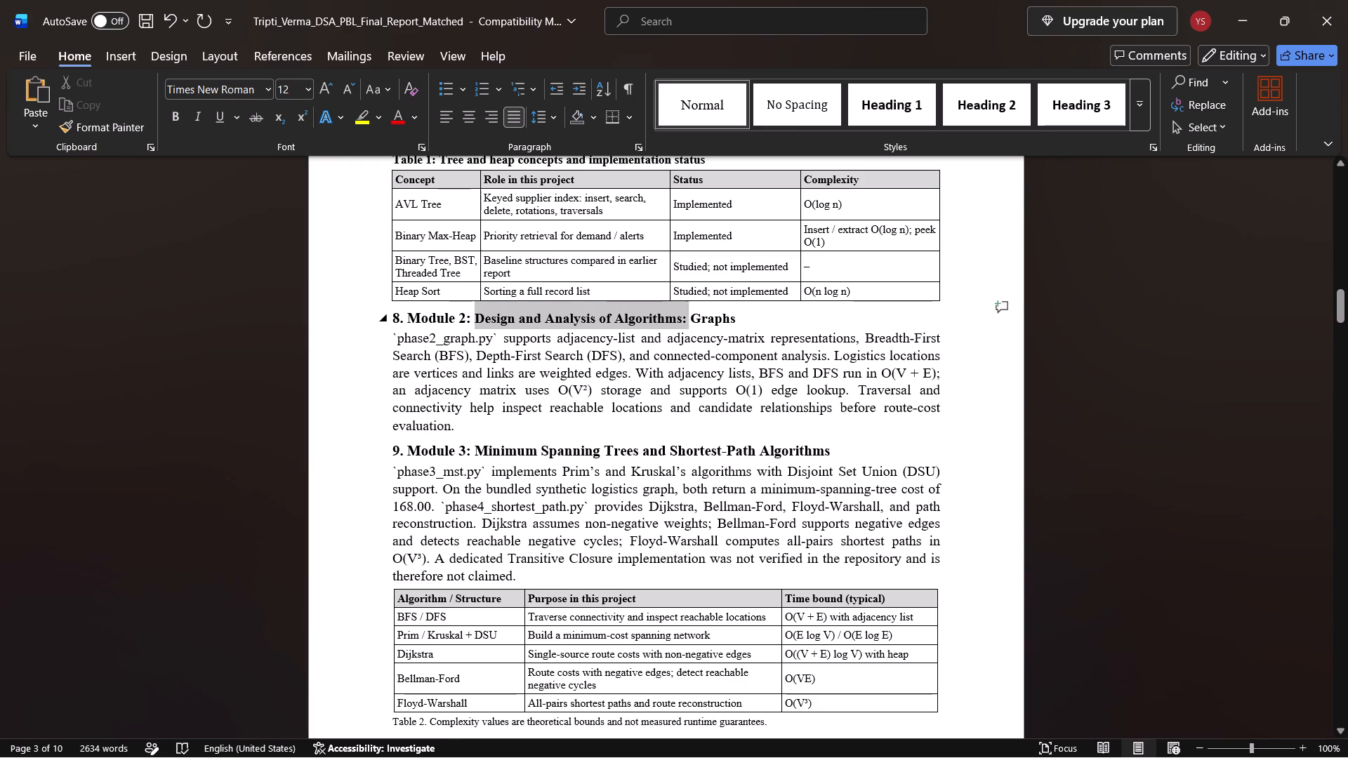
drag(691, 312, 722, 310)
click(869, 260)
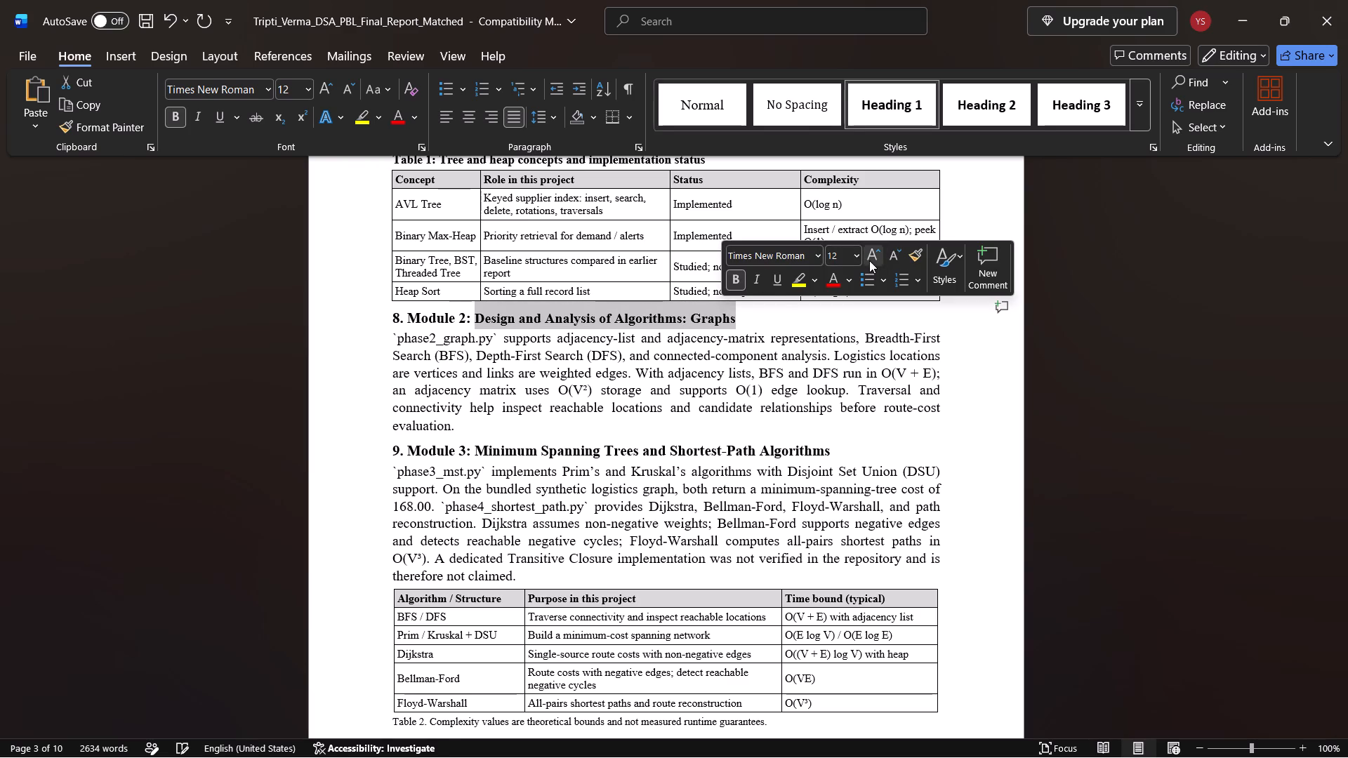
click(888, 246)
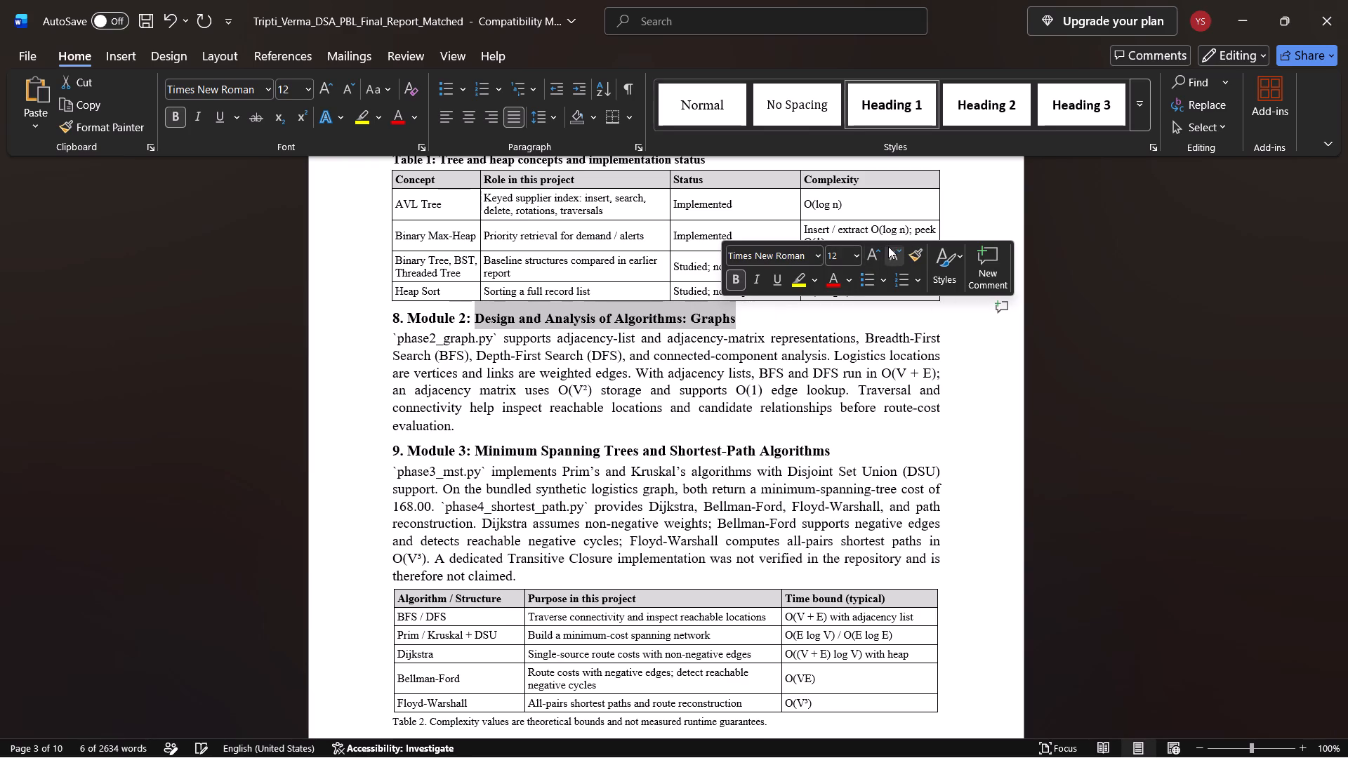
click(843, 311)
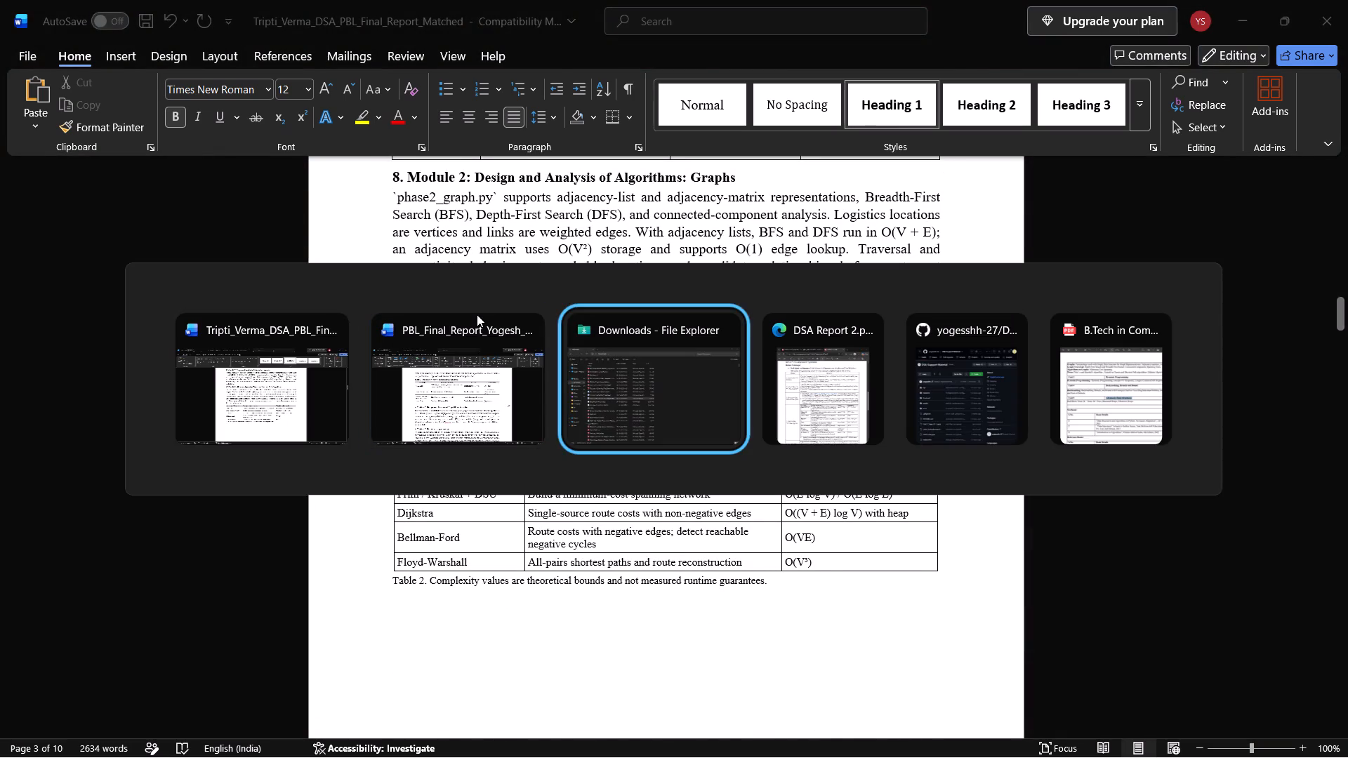
Replace the title after "9. Module 3:" in the Matched report with "Dynamic Programming", copied from the first student's report, using Merge Formatting.
scroll(562, 573, down, 1)
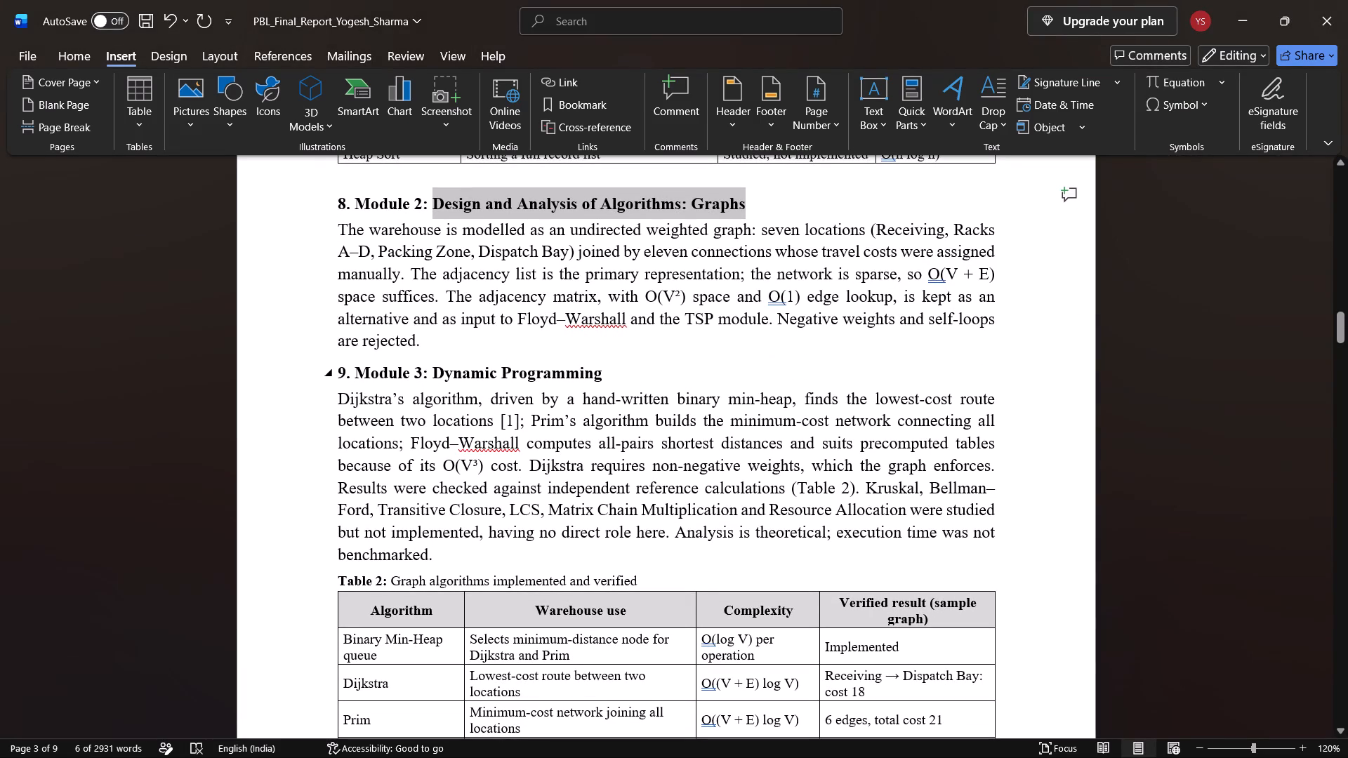
drag(440, 367, 513, 359)
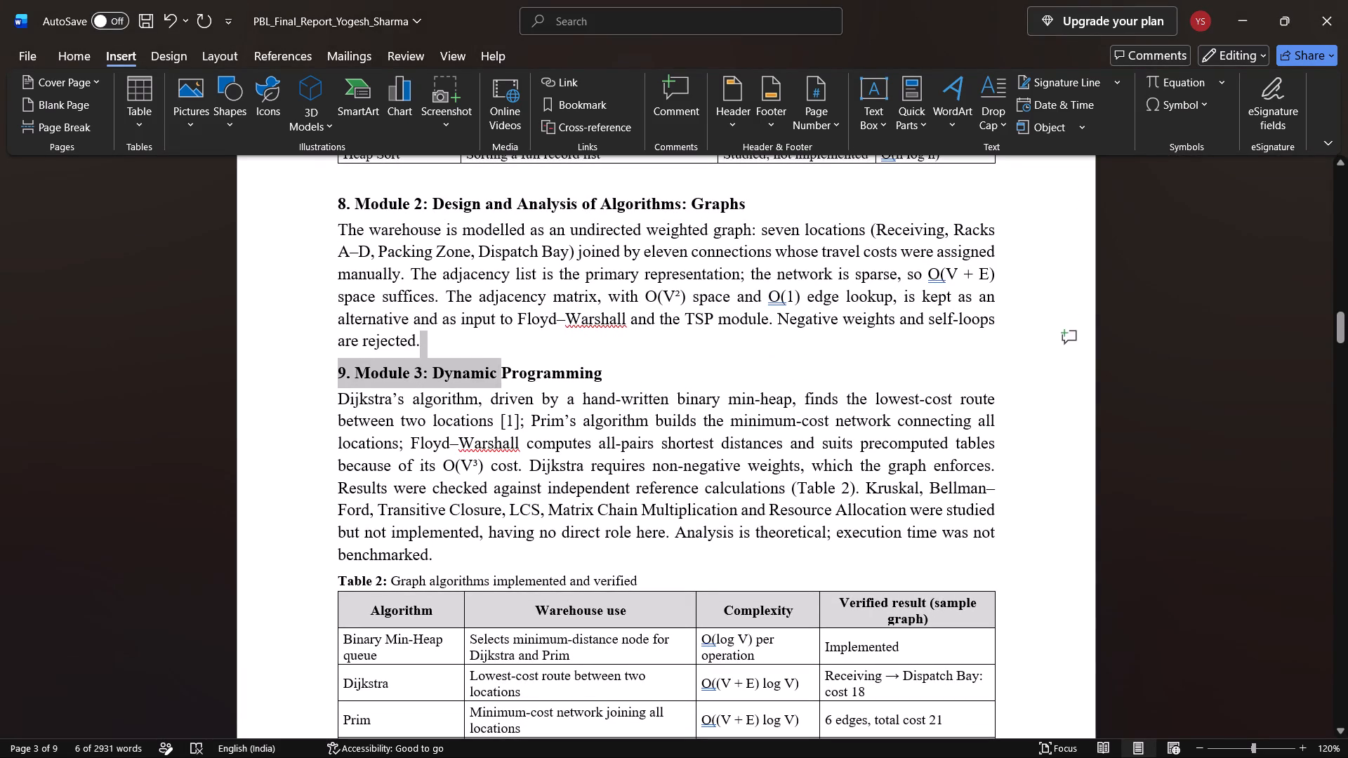
drag(513, 359, 441, 376)
drag(434, 375, 527, 356)
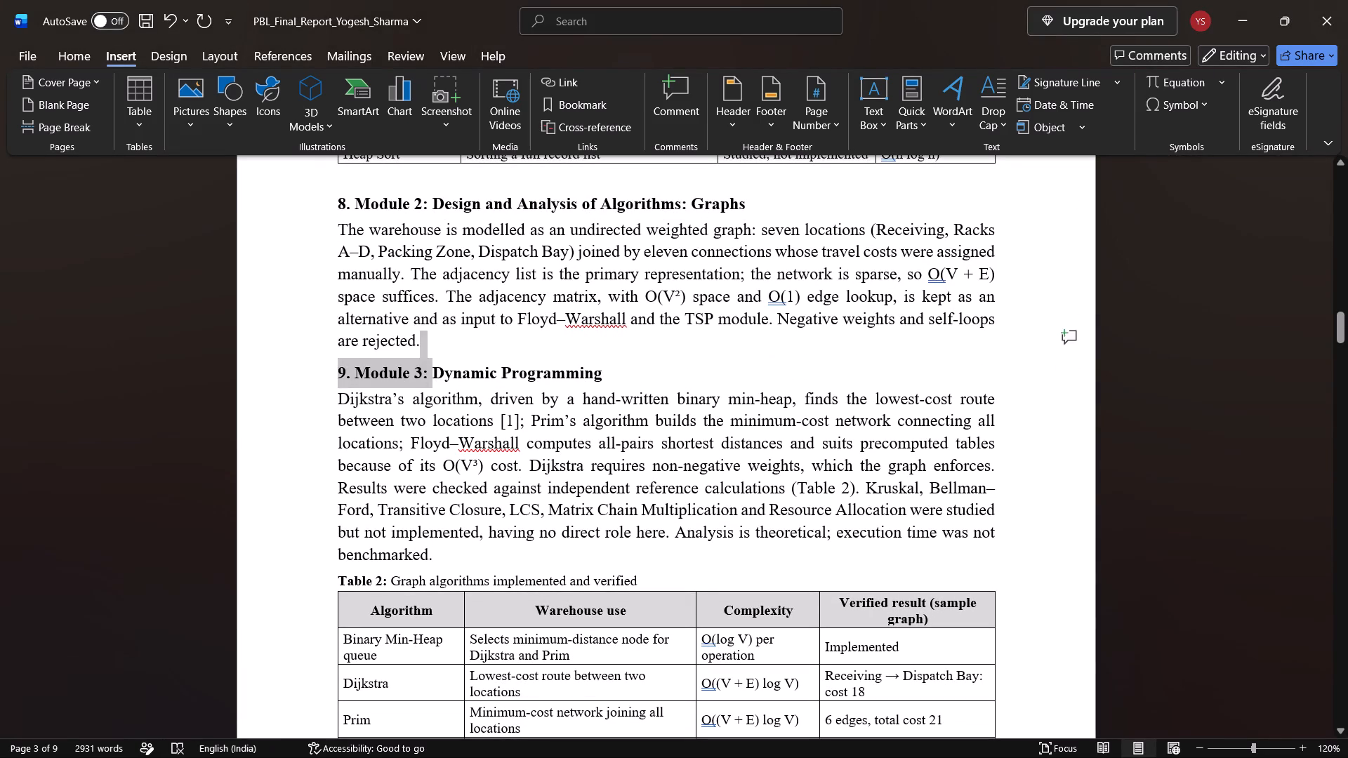
drag(527, 356, 581, 367)
key(ctrl+c)
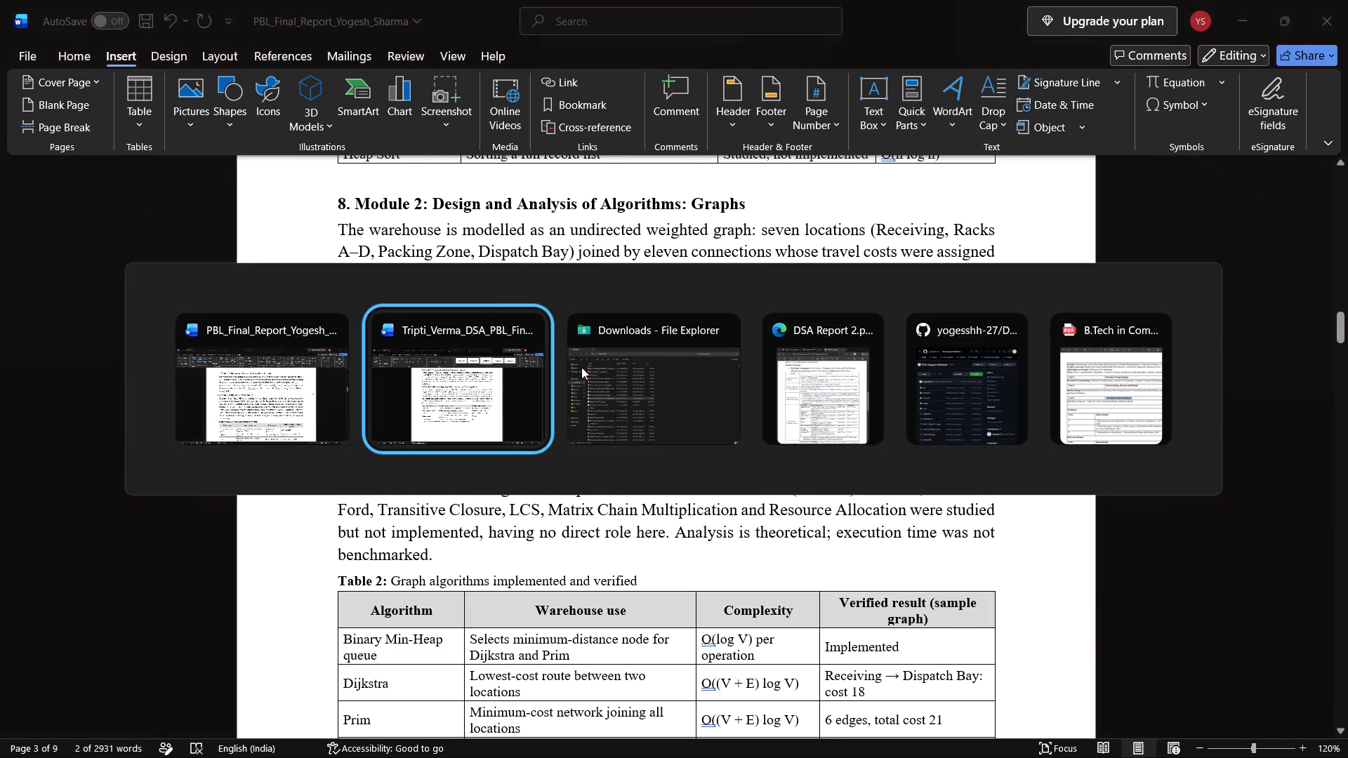
drag(473, 309, 829, 303)
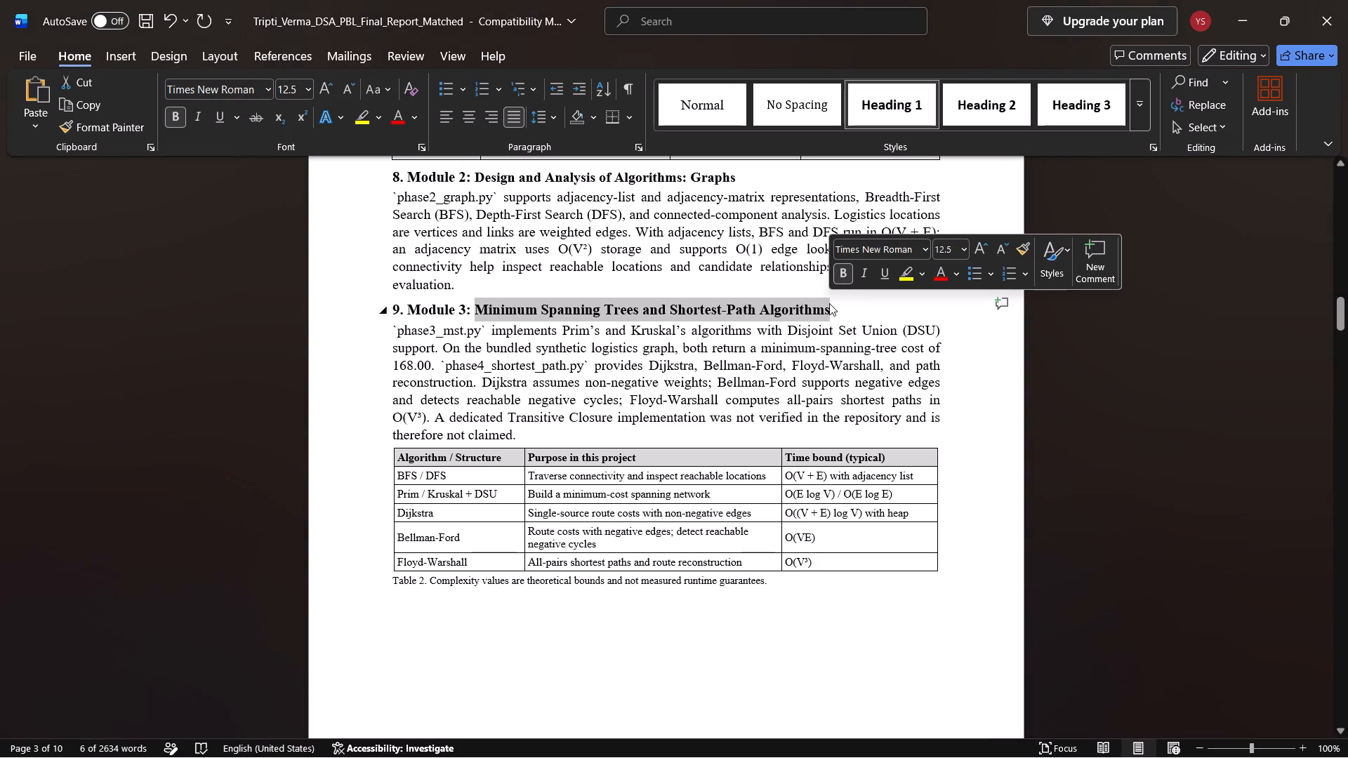
key(ctrl+v)
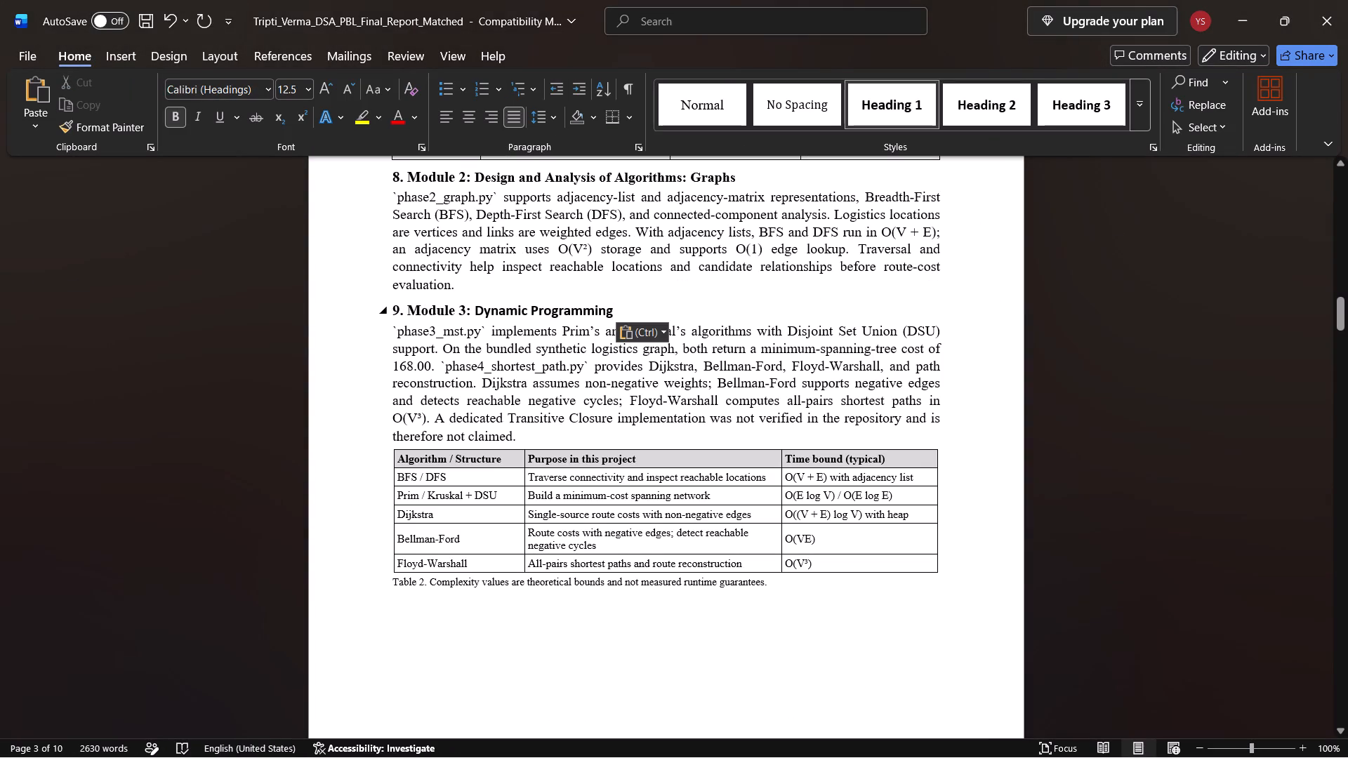
click(660, 331)
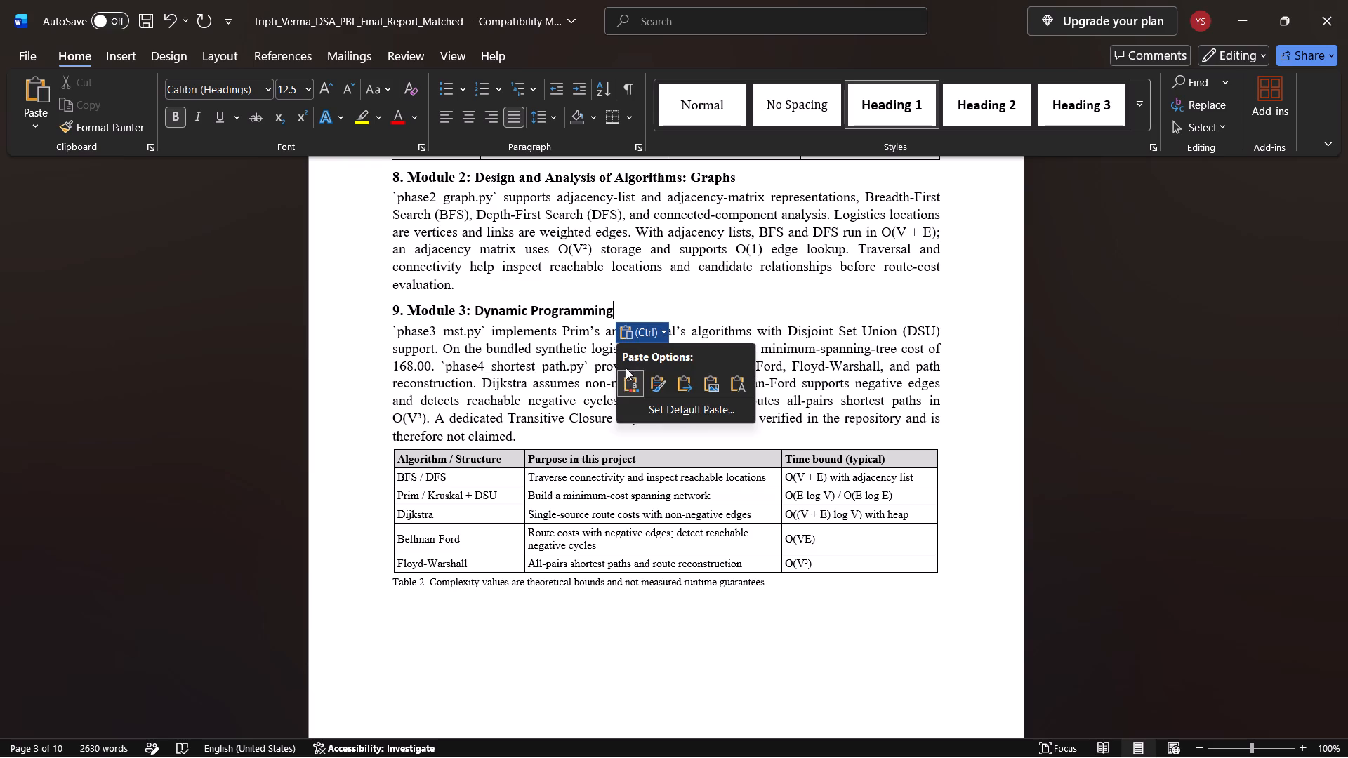
click(682, 381)
Replace the title after "10. Module 4:" in the Matched report with "Backtracking, Branch and Bound", copied from the first student's report, with merged formatting.
scroll(682, 381, down, 1)
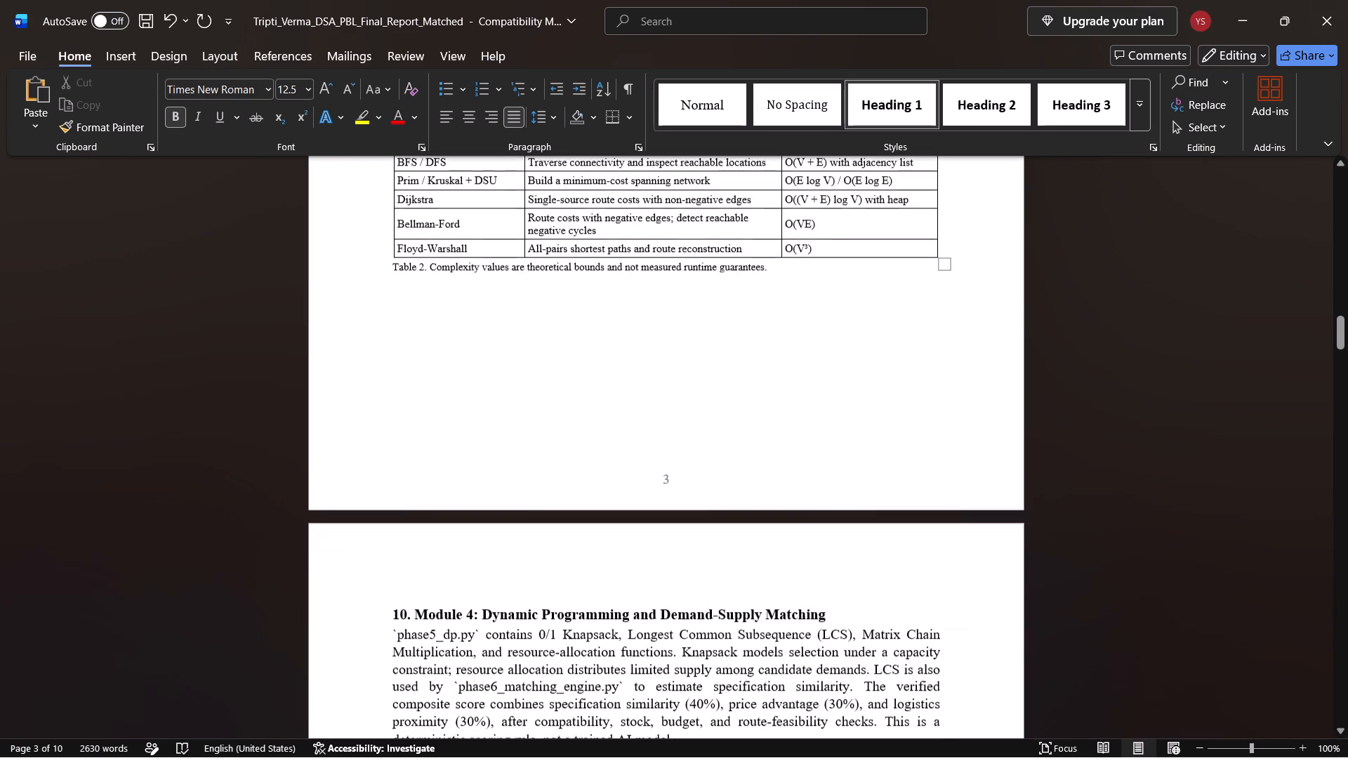
scroll(682, 381, down, 1)
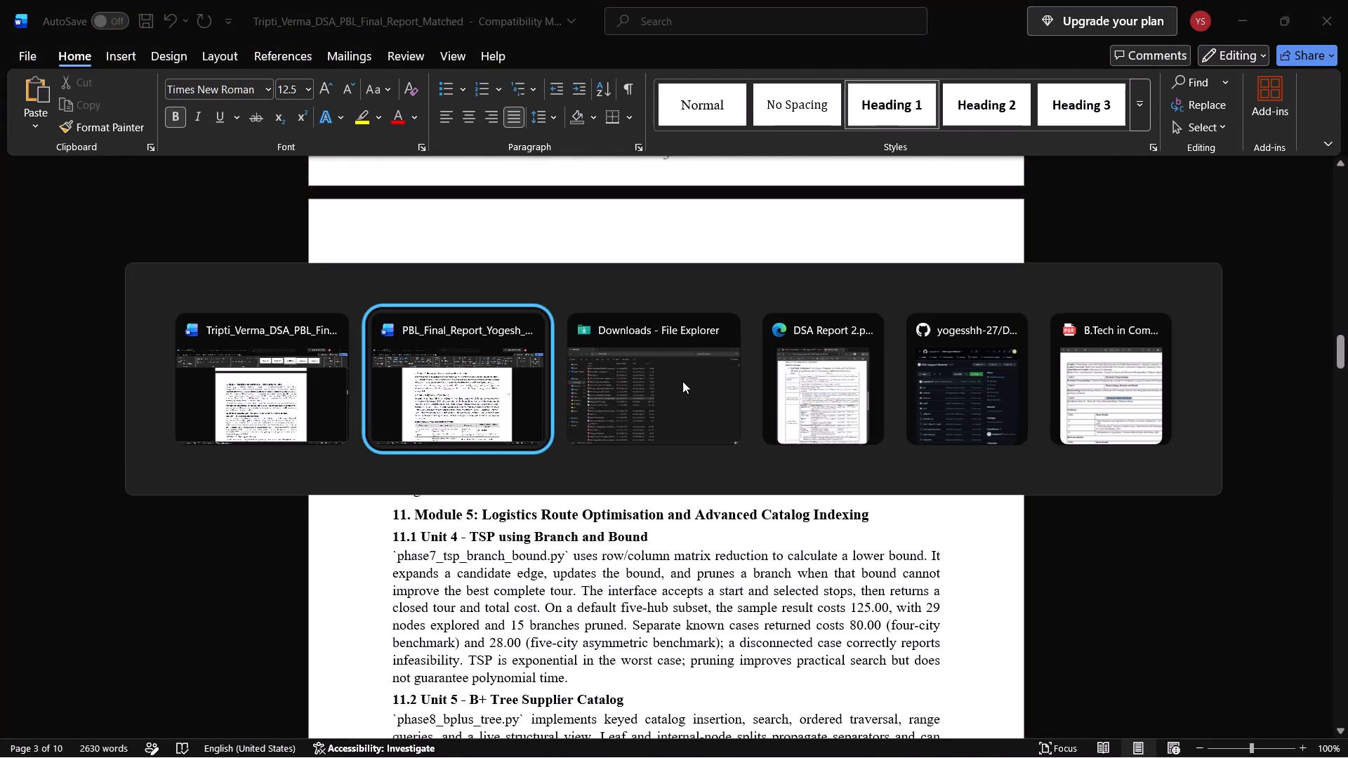
scroll(610, 431, down, 3)
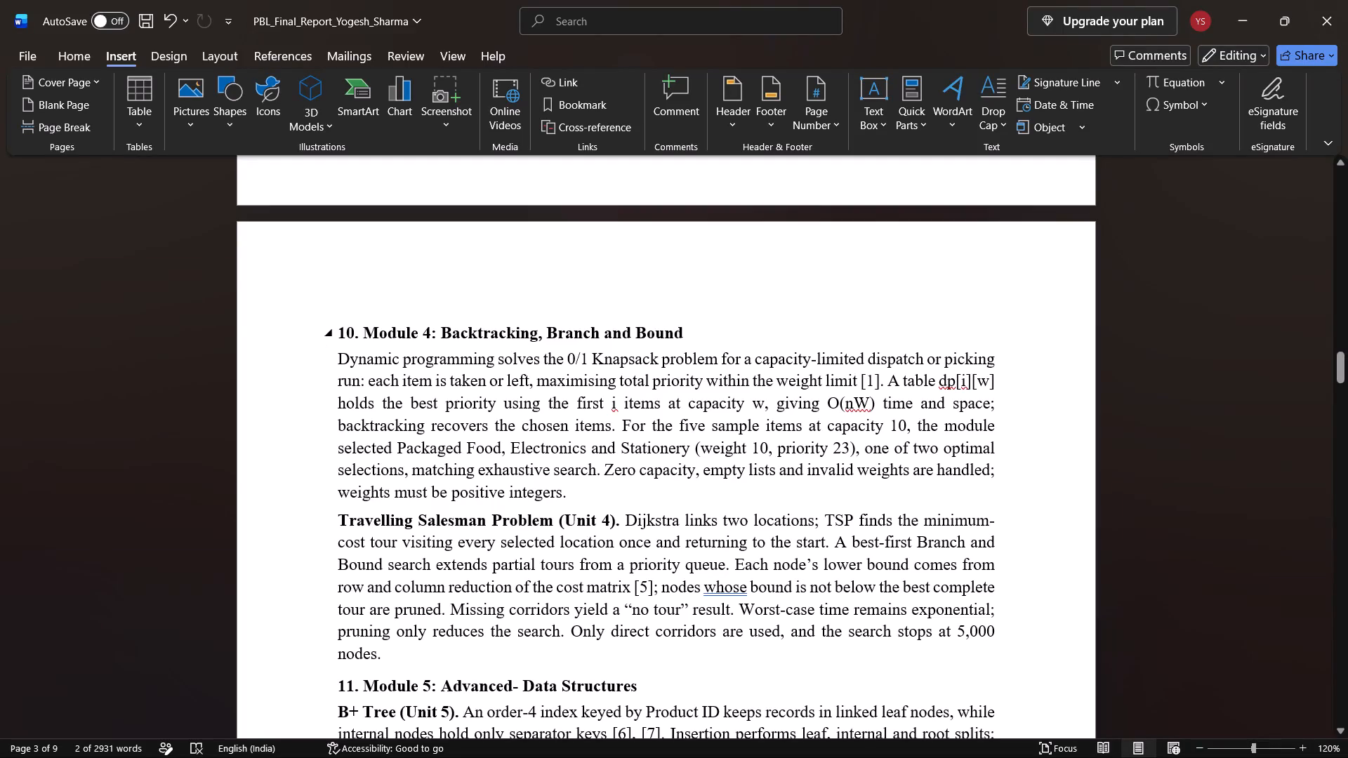
drag(443, 333, 671, 321)
key(ctrl+c)
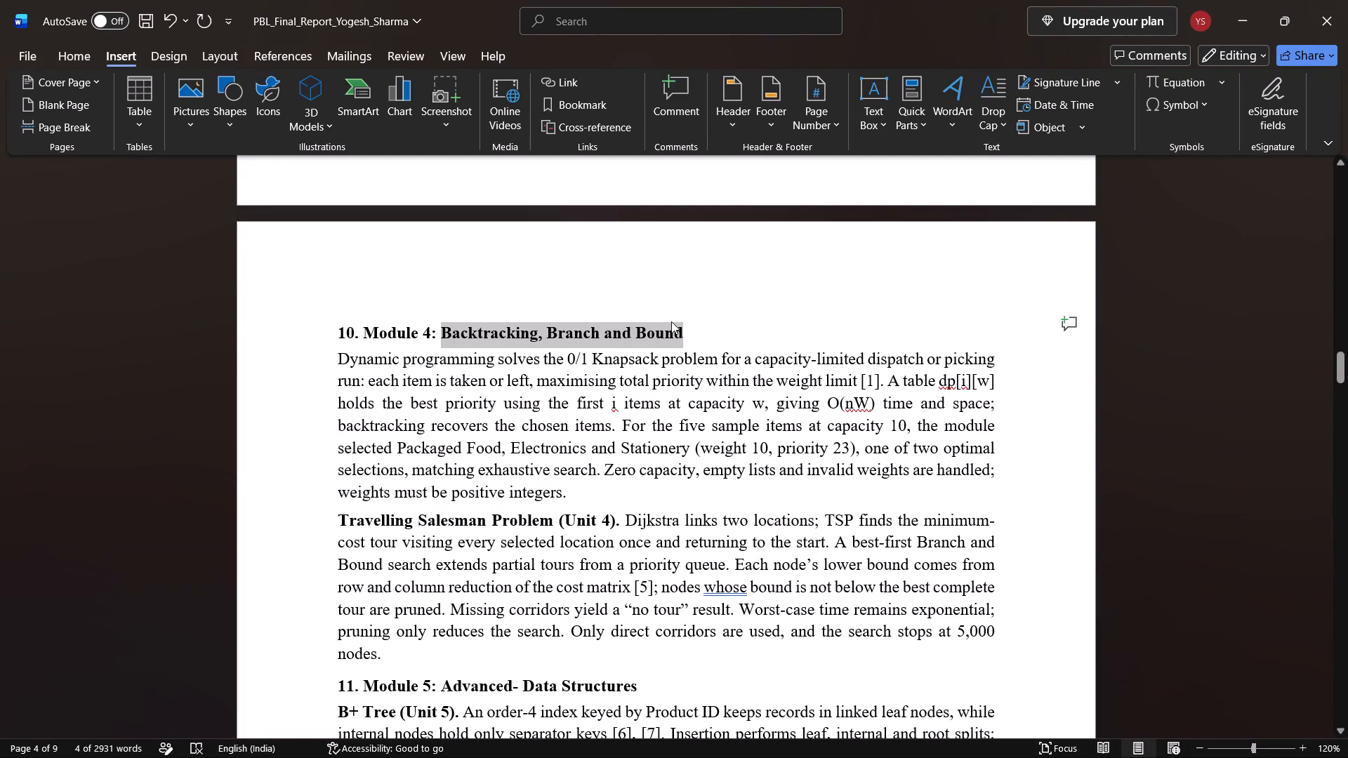
scroll(671, 321, right, 5)
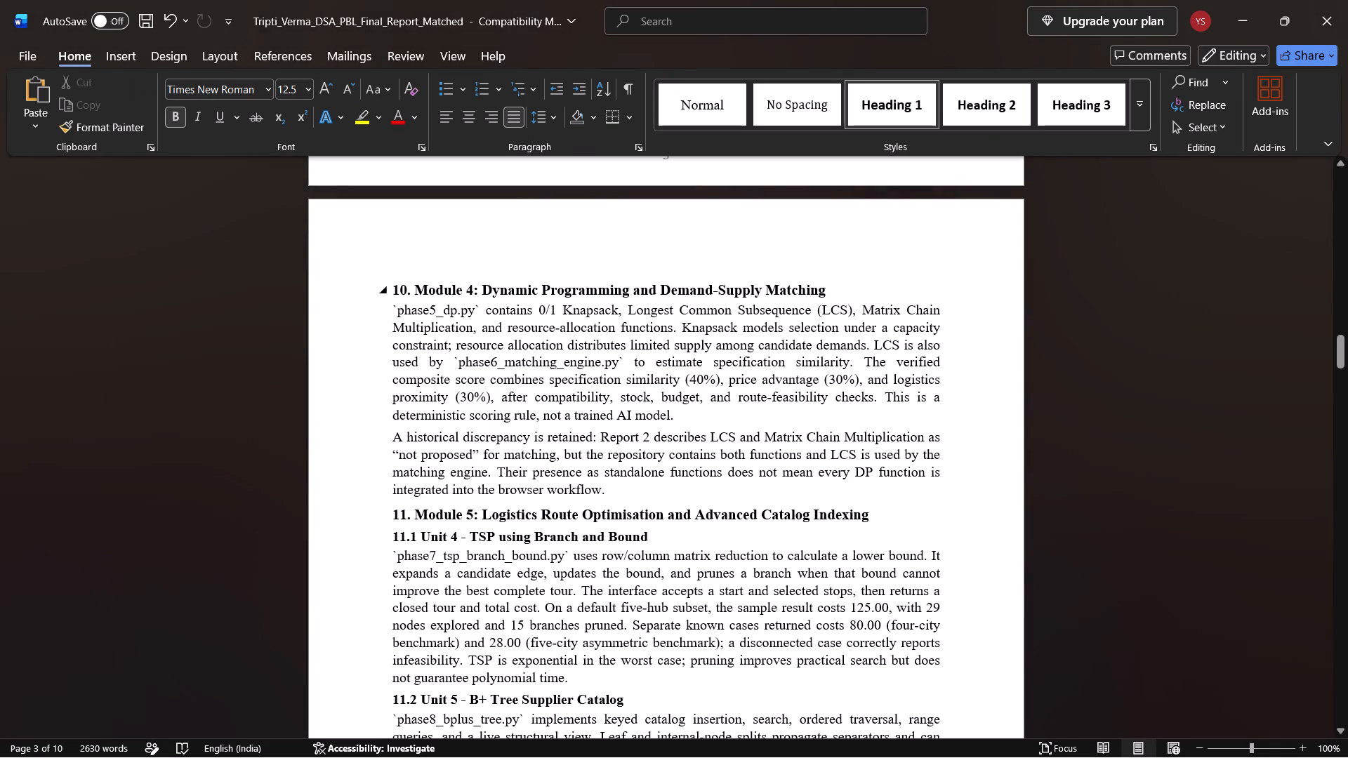
drag(483, 284, 815, 285)
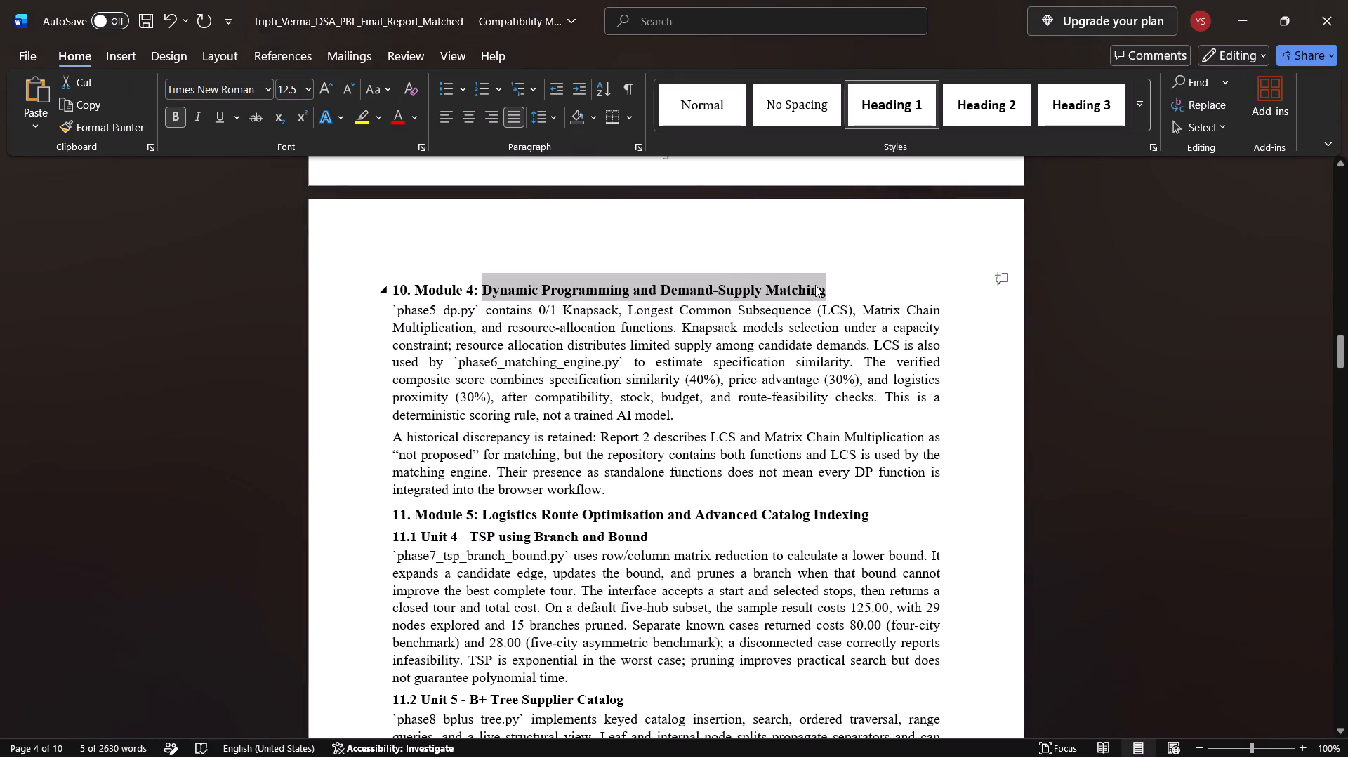
key(ctrl+v)
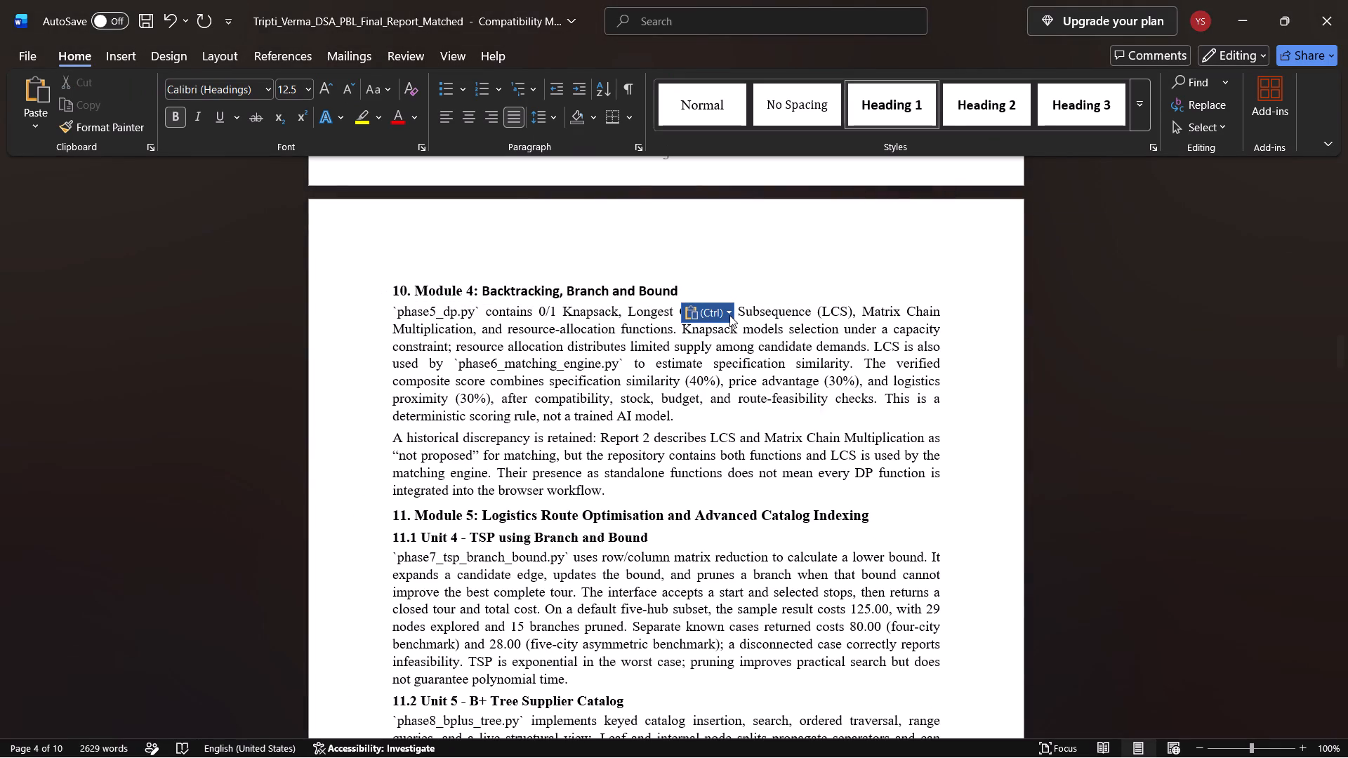
click(729, 315)
click(751, 365)
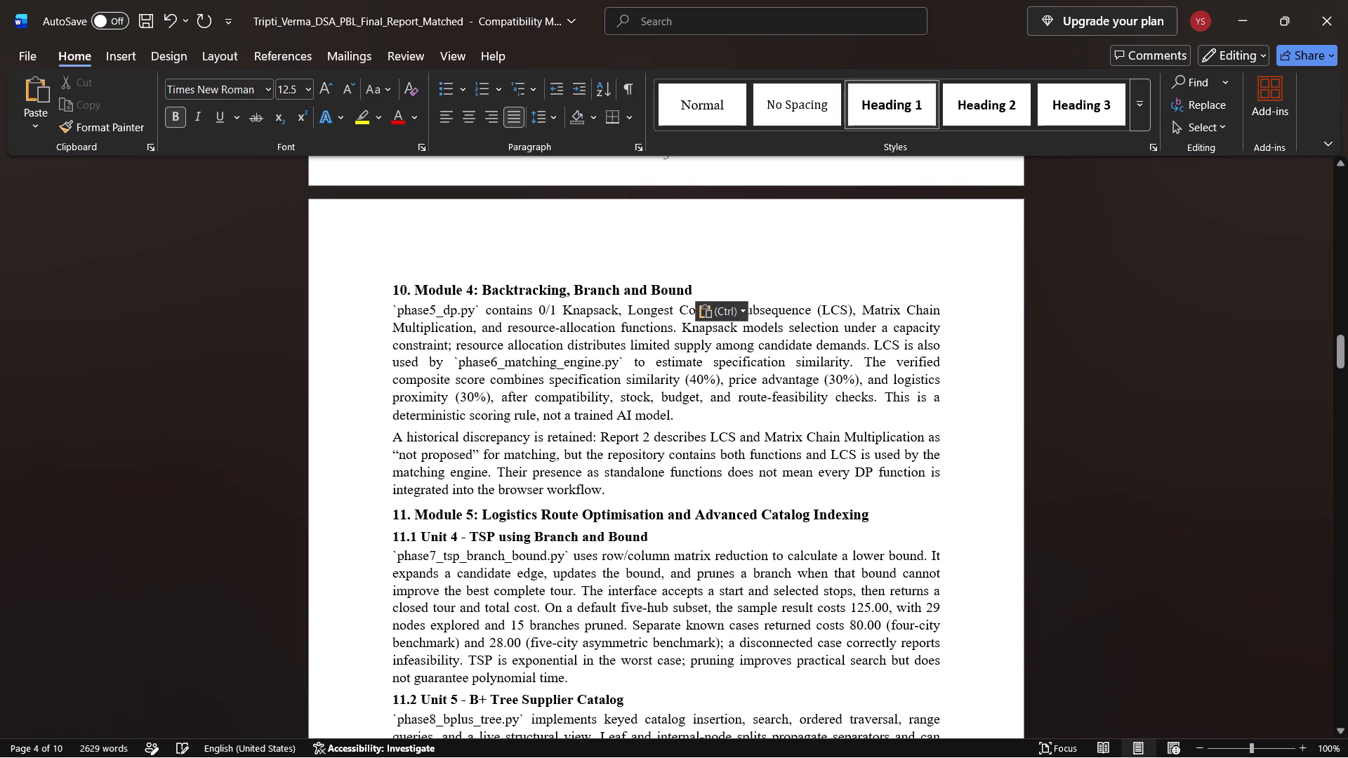
Remove the "11.1 Unit 4 - " prefix from the subheading so it reads "TSP using Branch and Bound".
click(685, 505)
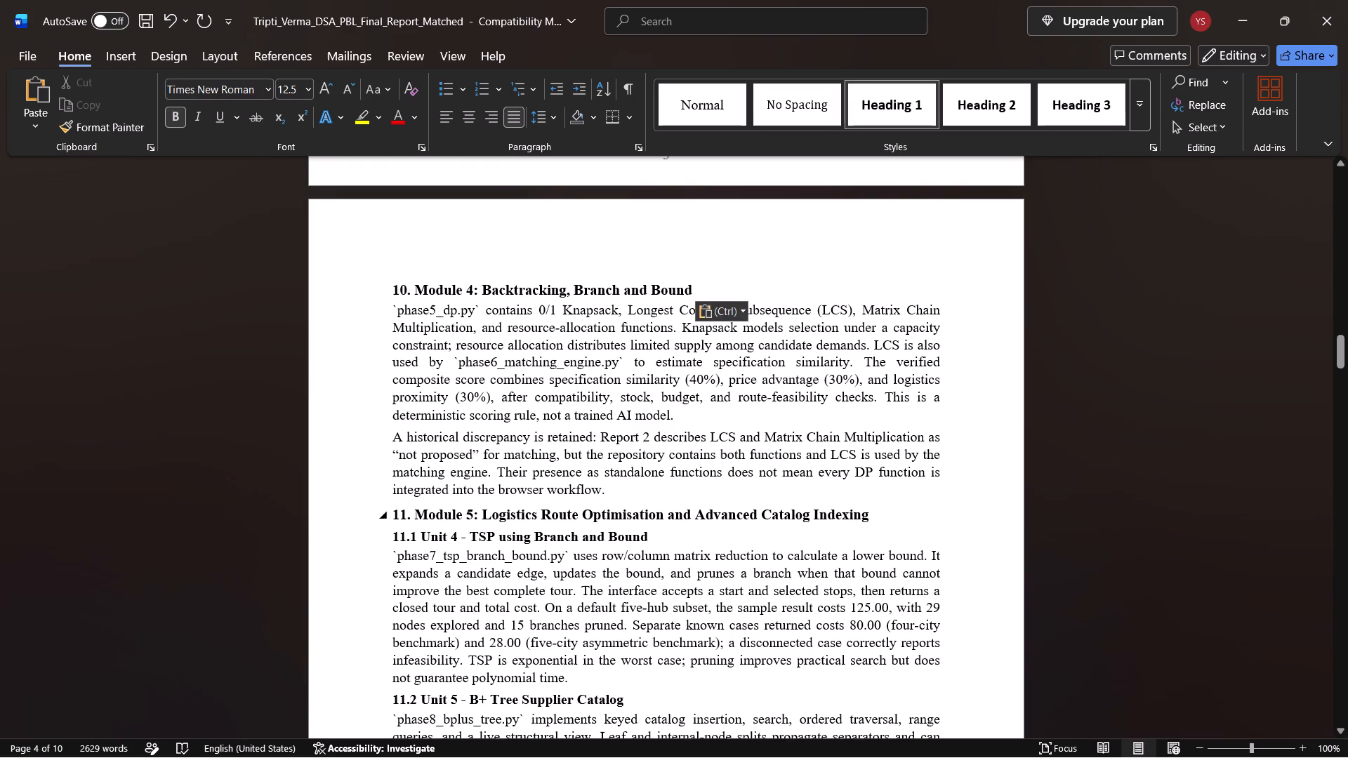
click(395, 518)
click(470, 535)
key(BackSpace)
key(BackSpace)
key(BackSpace)
key(BackSpace)
key(BackSpace)
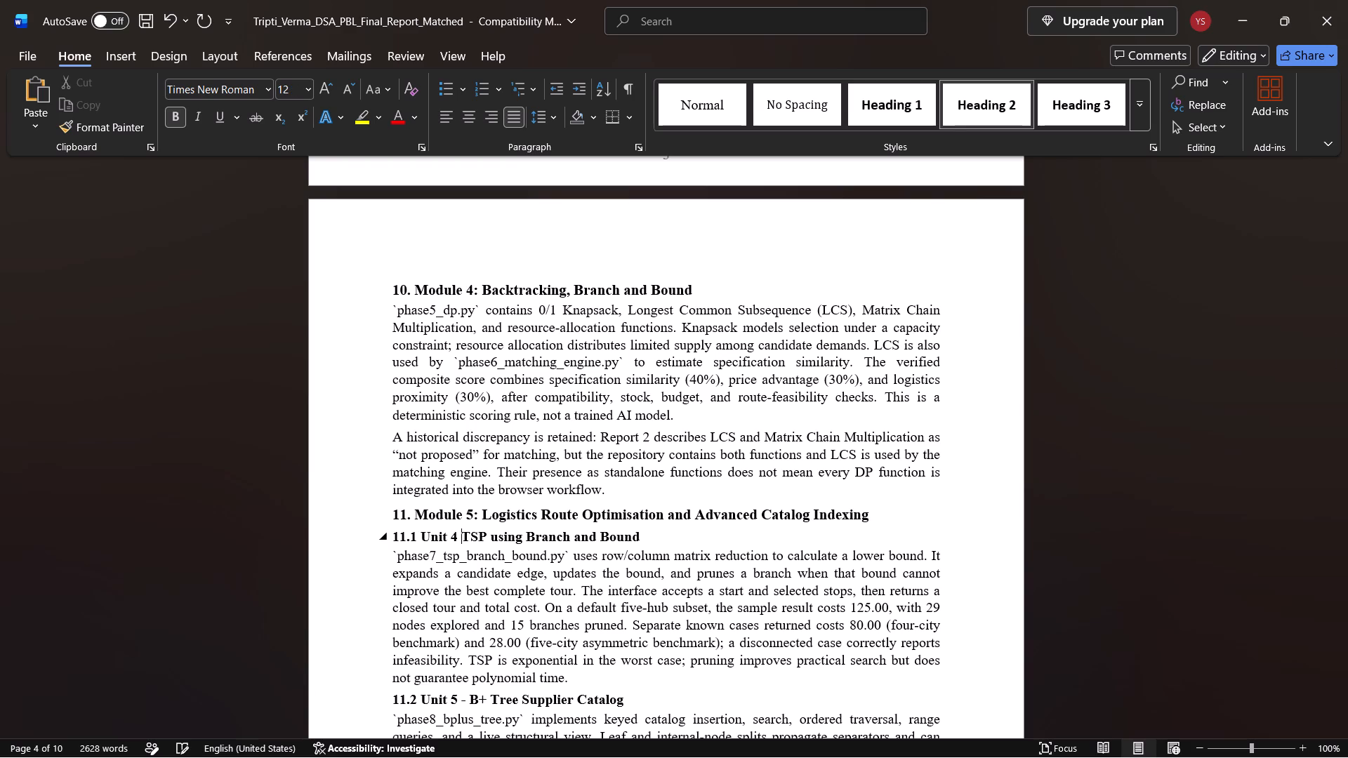
key(BackSpace)
key(BackSpace)
key(BackSpace)
key(BackSpace)
key(BackSpace)
key(BackSpace)
key(BackSpace)
key(BackSpace)
key(BackSpace)
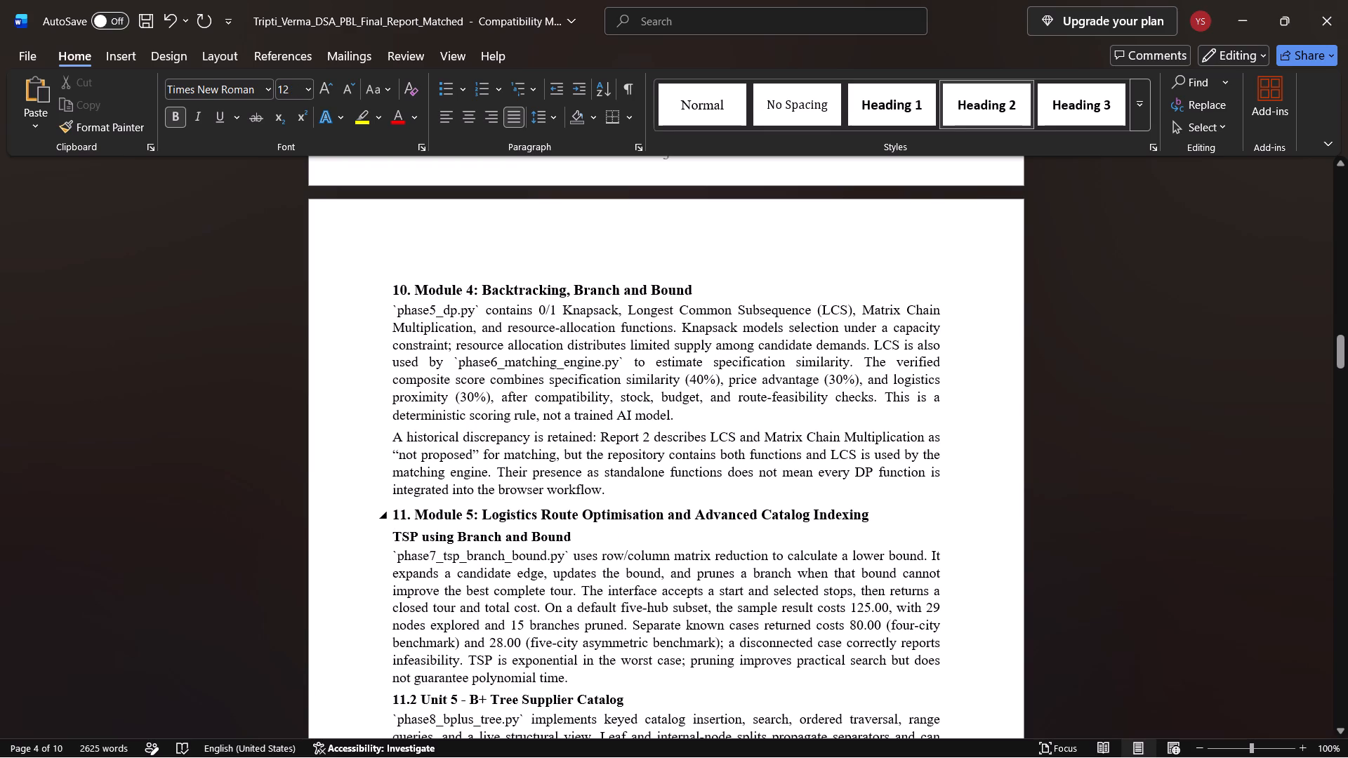
Move the "11. Module 5: Logistics Route Optimisation and Advanced Catalog Indexing" heading to its own line between the TSP paragraph and the B+ Tree subheading.
drag(393, 514, 848, 519)
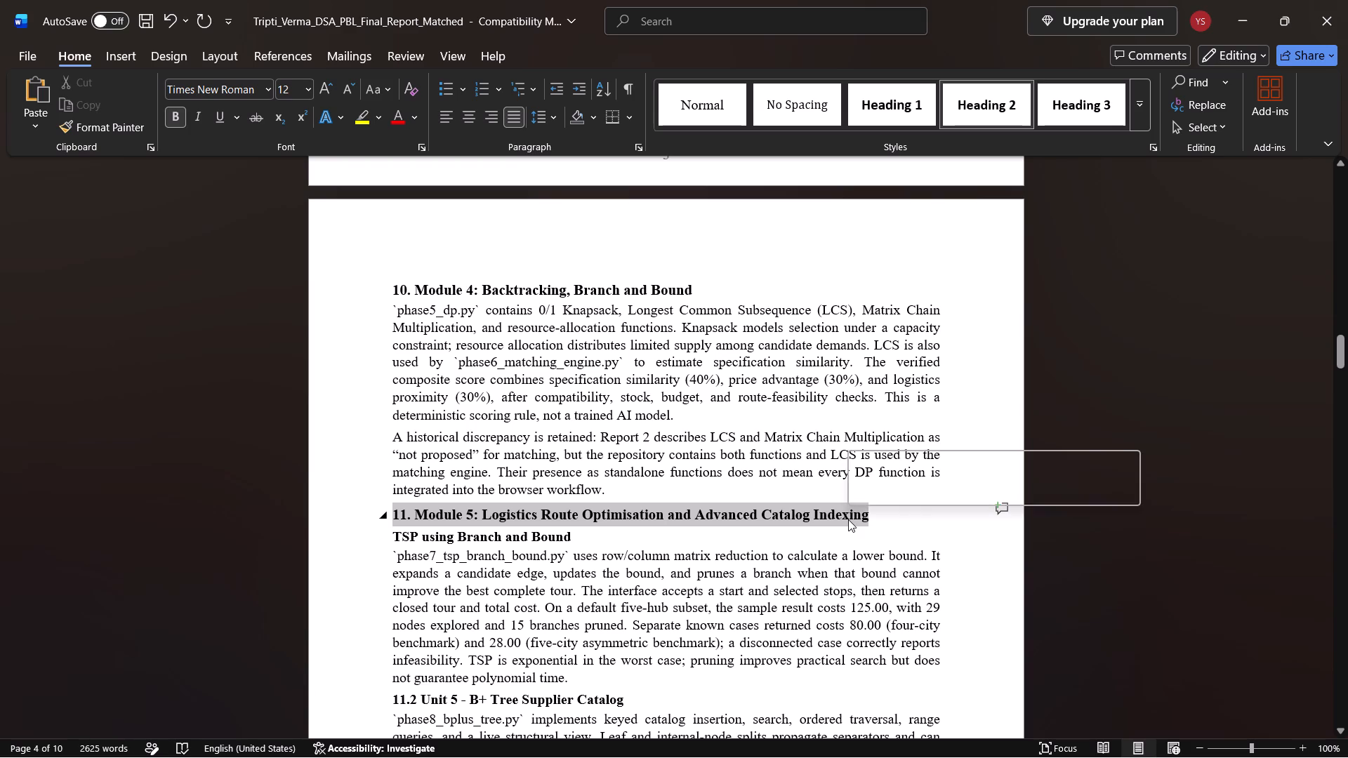
key(ctrl+x)
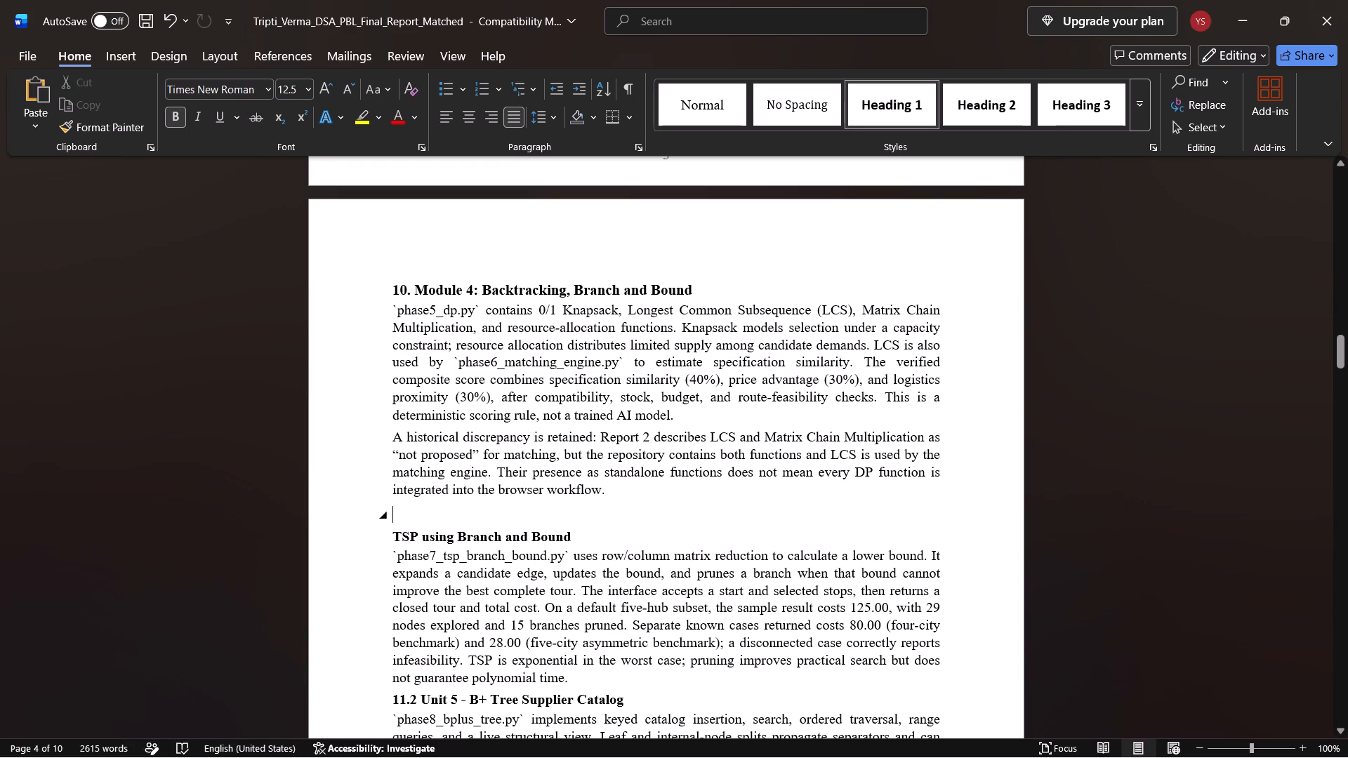
key(Delete)
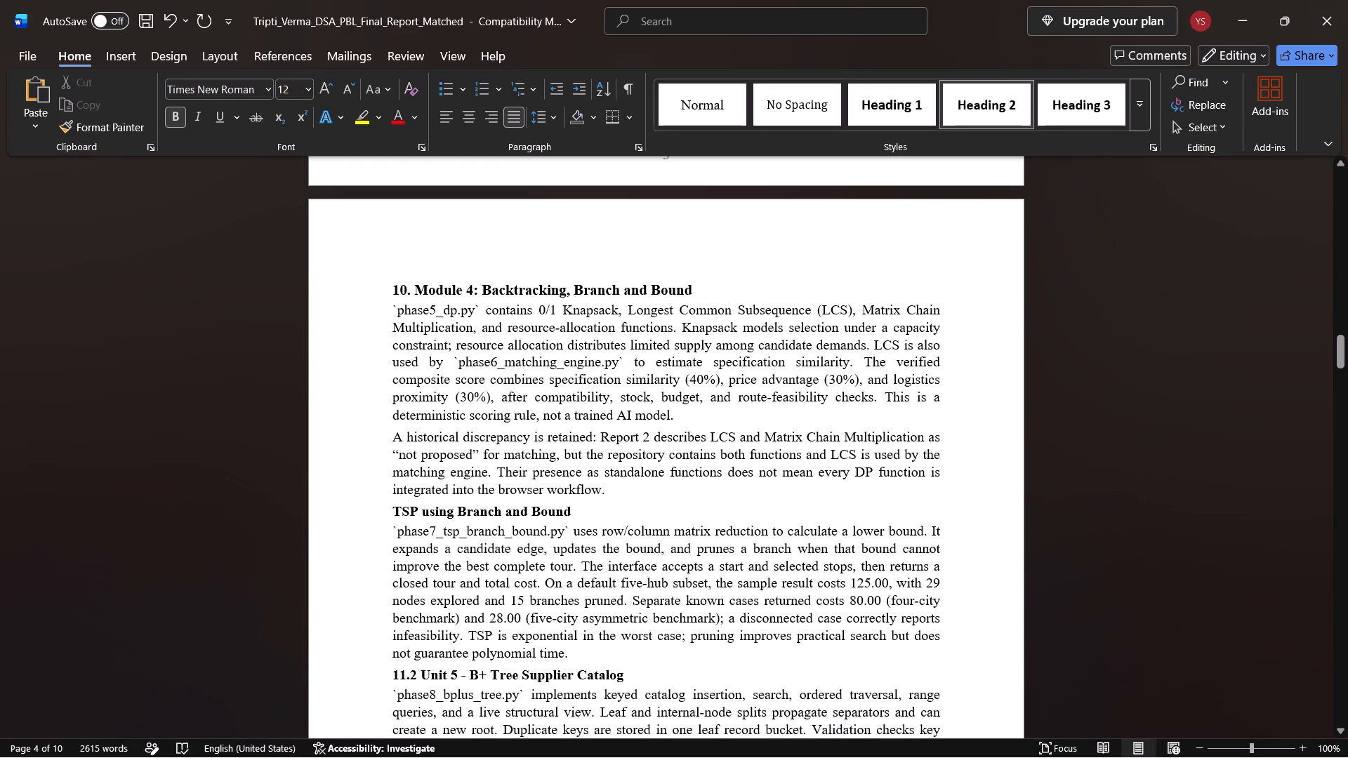
click(581, 657)
key(Return)
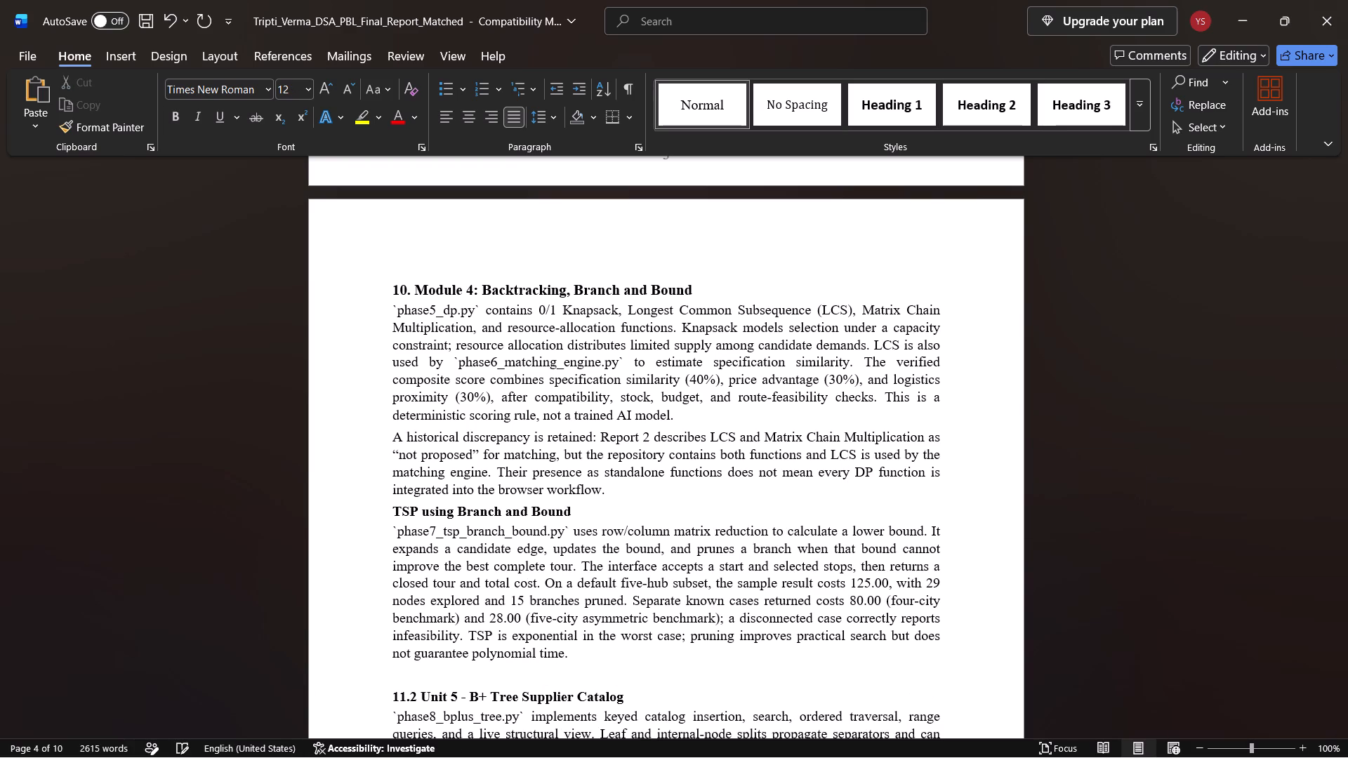
key(ctrl+v)
scroll(581, 657, down, 1)
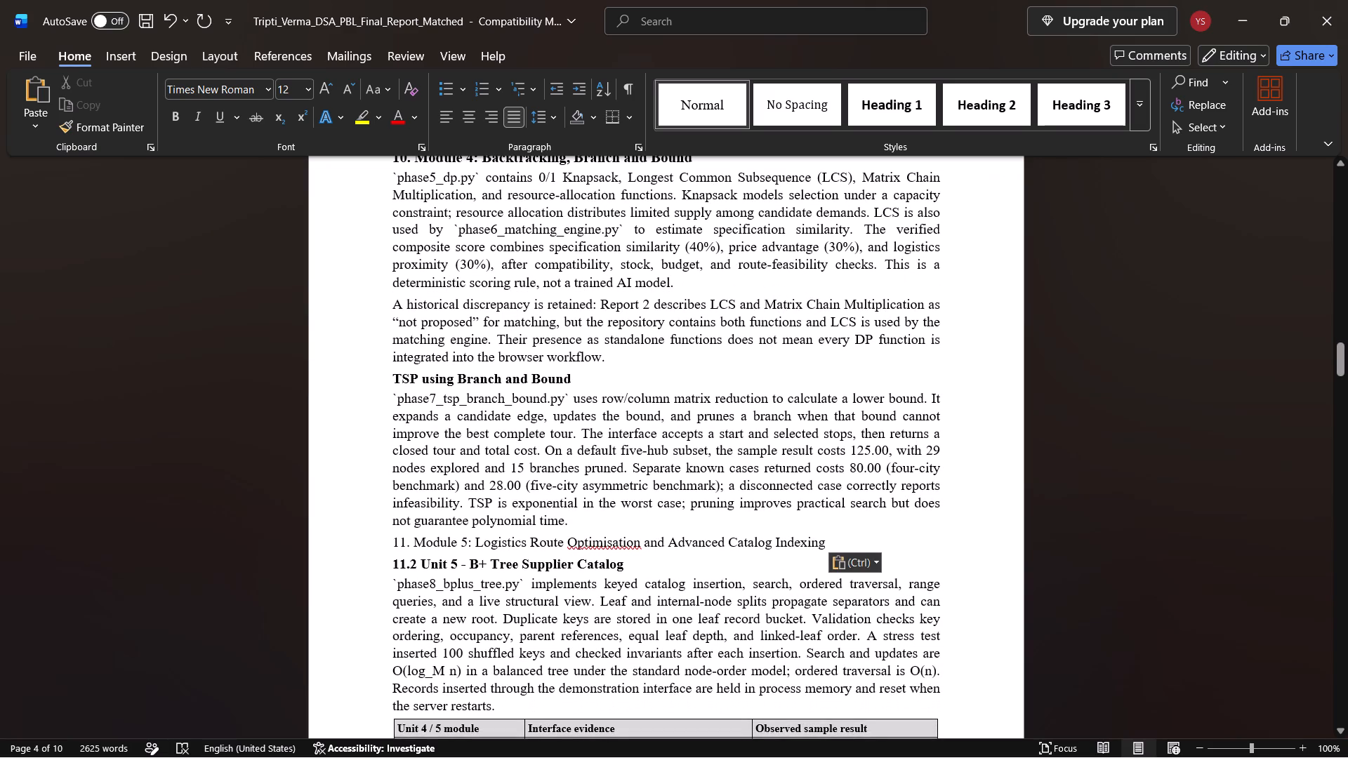
click(857, 560)
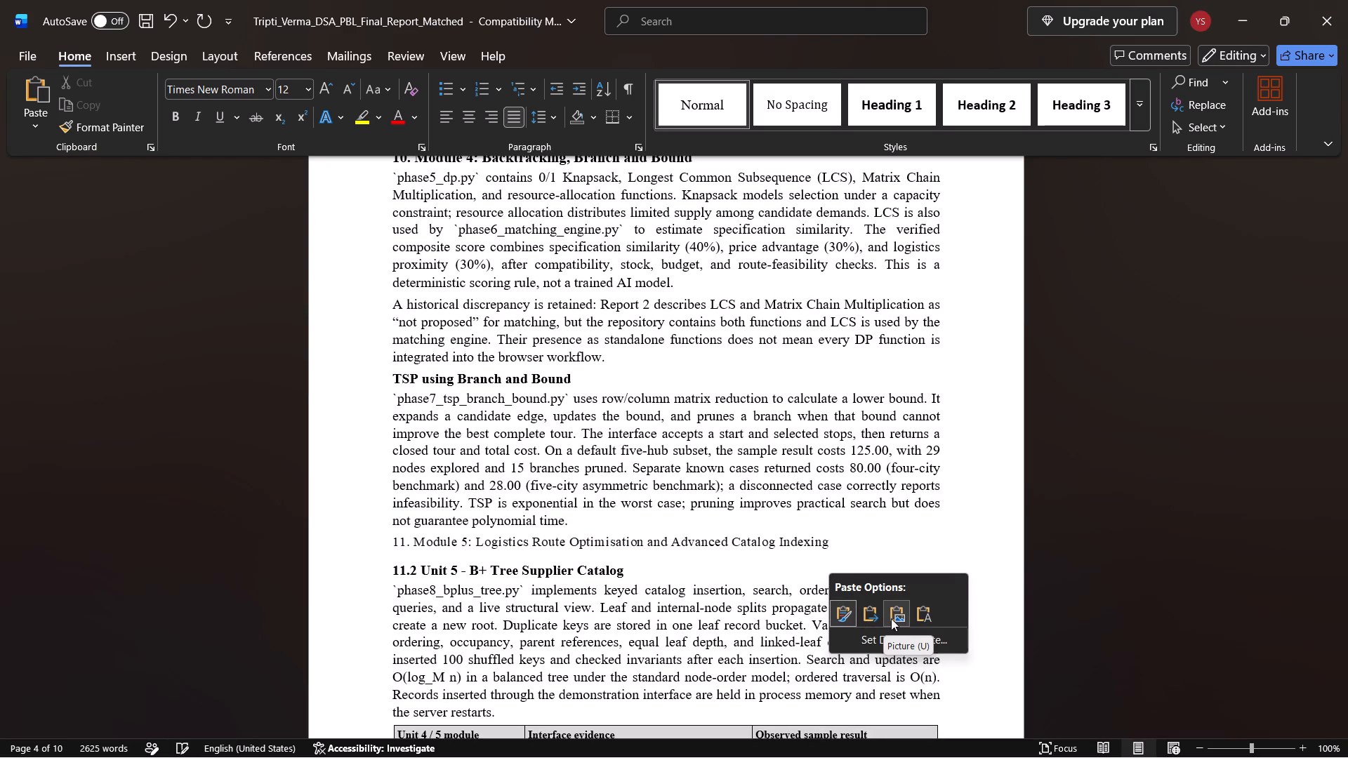
Make the relocated "11. Module 5" heading line bold.
triple_click(828, 536)
triple_click(825, 536)
click(825, 536)
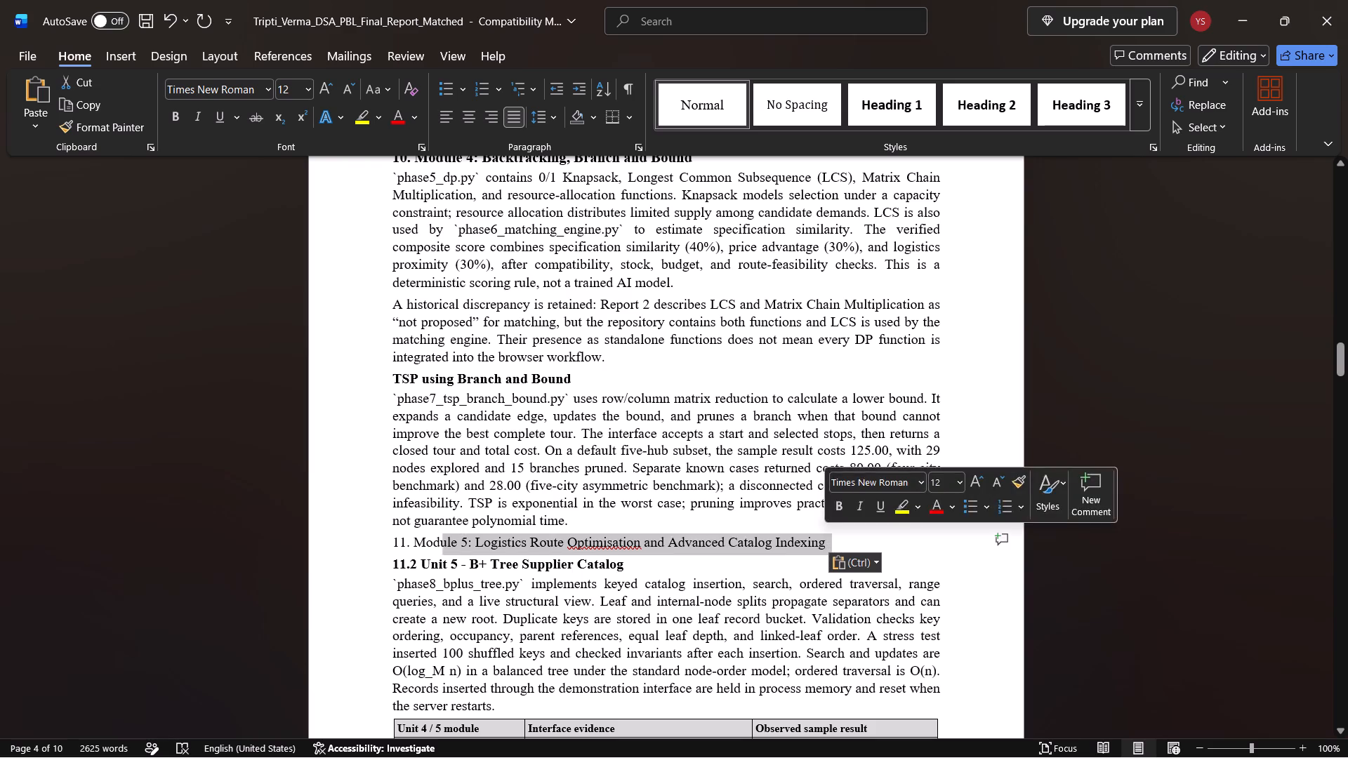
double_click(825, 536)
double_click(825, 536)
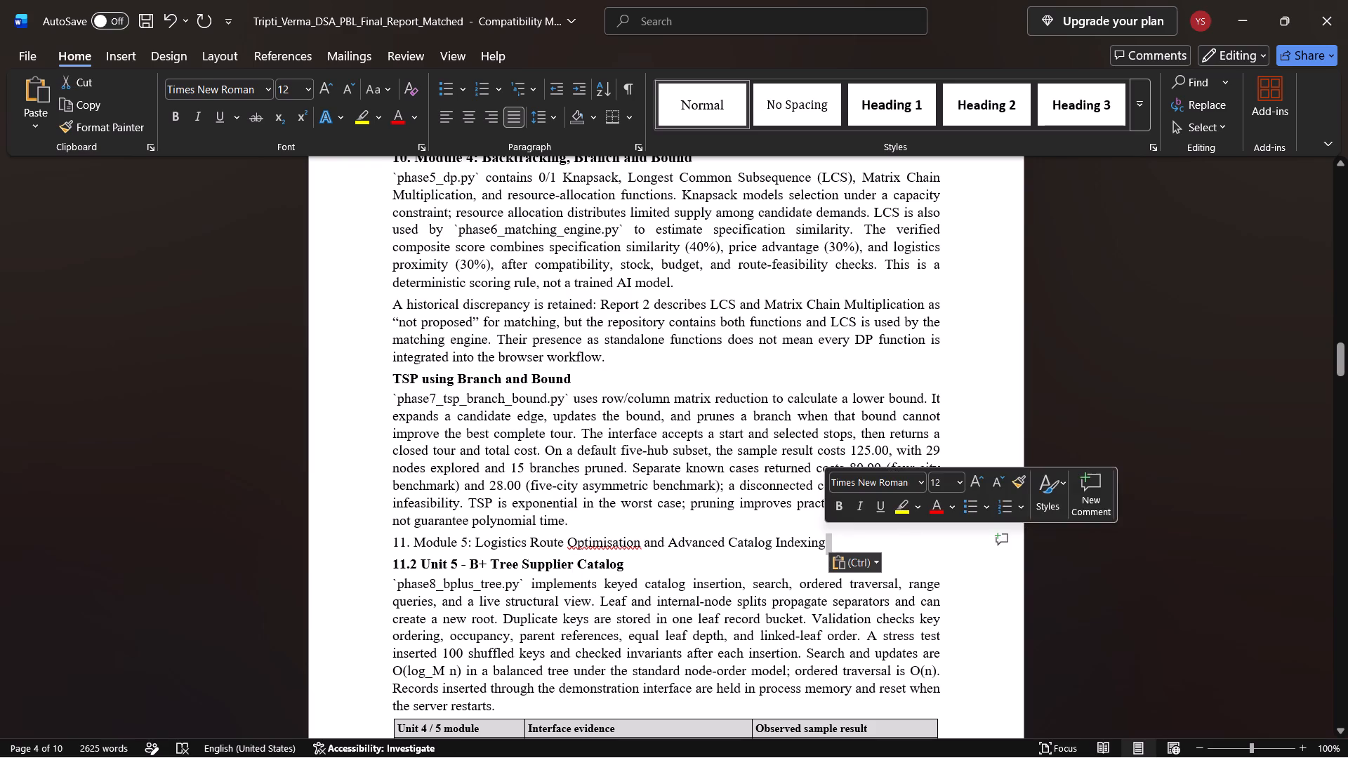
triple_click(825, 536)
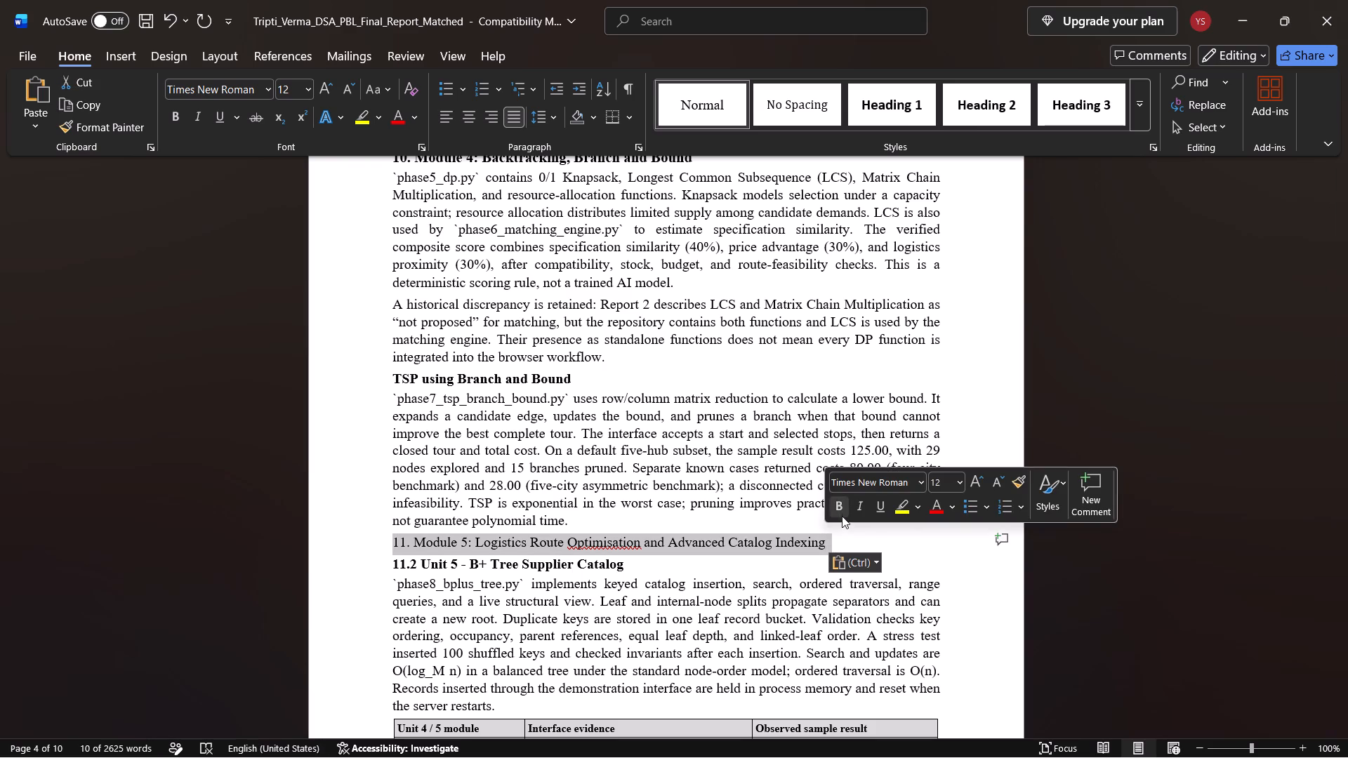
click(841, 510)
Remove the "11.2 Unit 5 - " prefix from the subheading so it reads "B+ Tree Supplier Catalog".
click(637, 561)
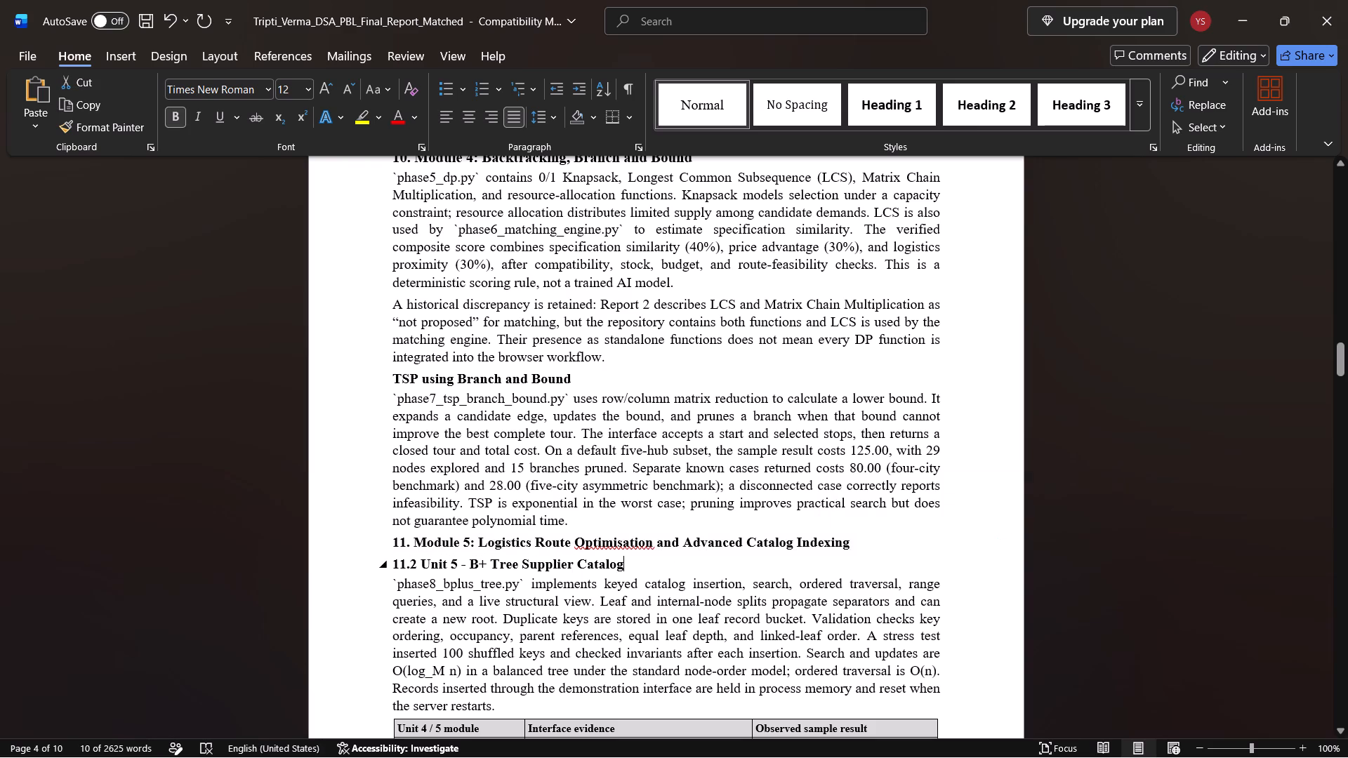
key(Left)
key(Left)
key(Left)
key(Left)
key(Left)
key(Left)
key(Left)
key(Left)
key(Left)
key(Left)
key(Left)
key(Left)
key(Left)
key(Left)
key(Left)
key(Left)
key(Left)
key(Left)
key(Left)
key(Left)
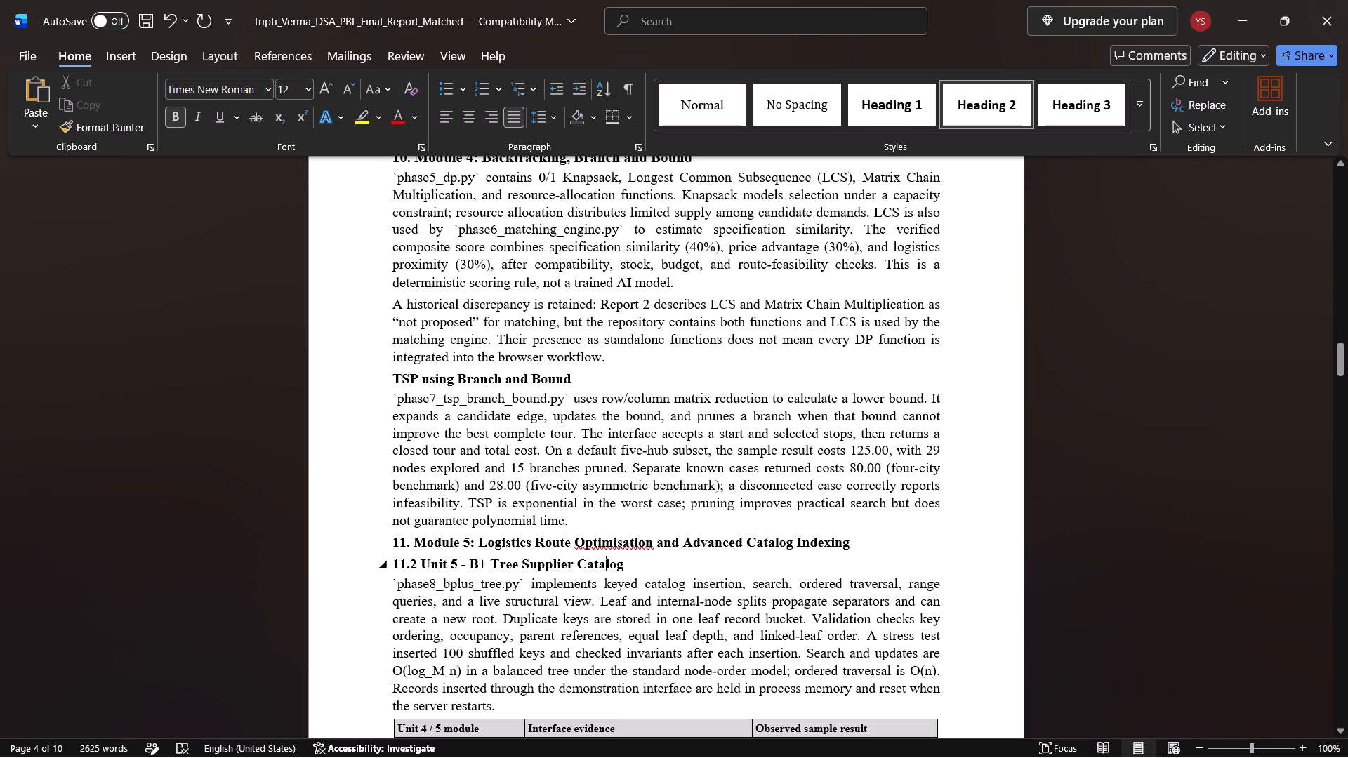
key(Left)
key(Left)
key(BackSpace)
key(BackSpace)
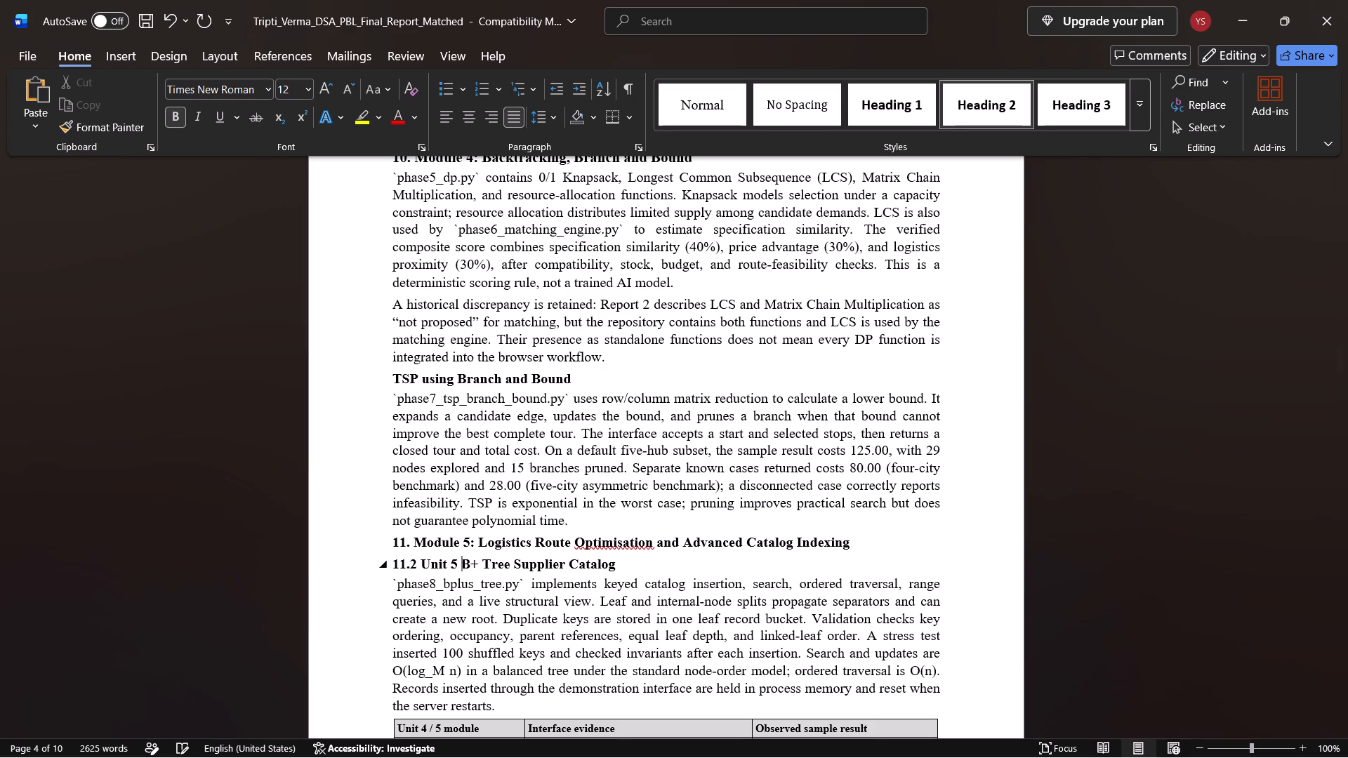
key(BackSpace)
key(BackSpace)
key(BackSpace)
key(BackSpace)
key(BackSpace)
key(BackSpace)
key(BackSpace)
key(BackSpace)
key(BackSpace)
key(BackSpace)
key(BackSpace)
key(BackSpace)
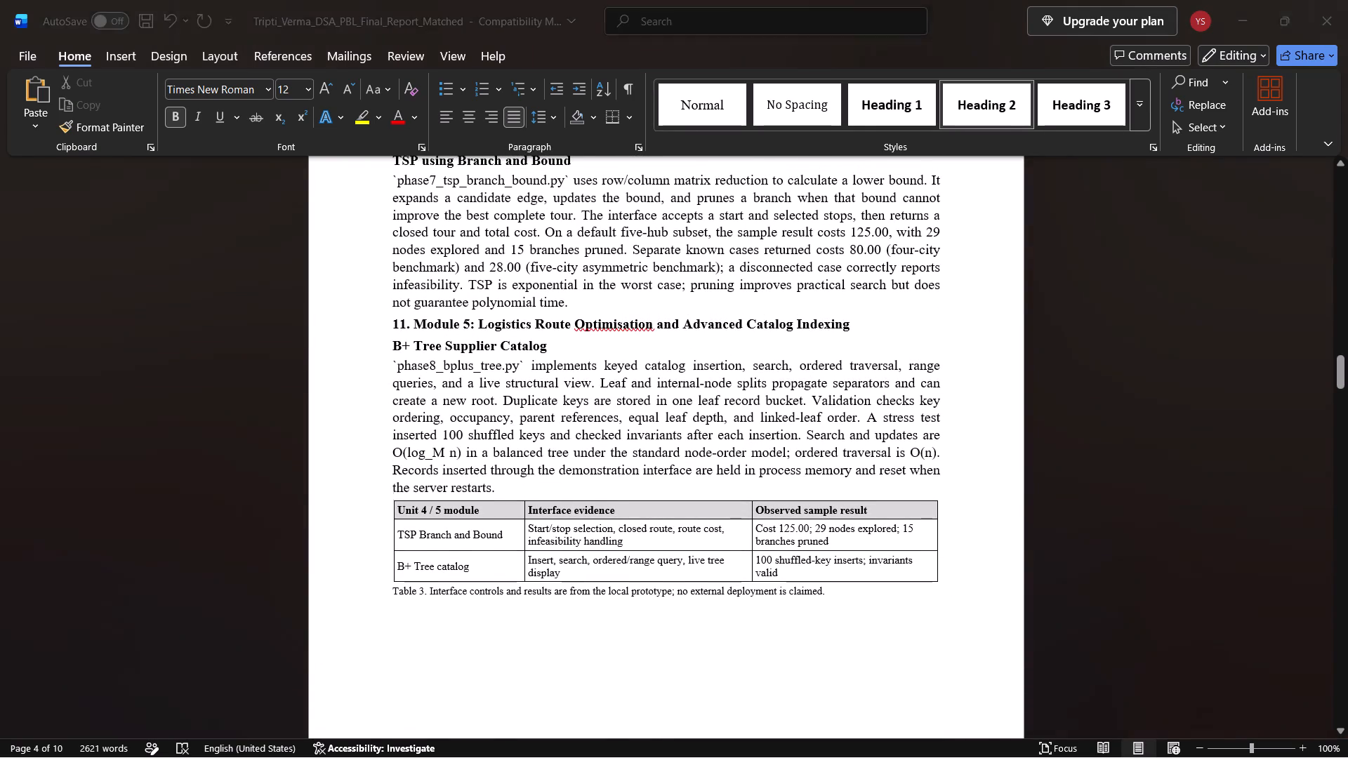
Replace the title after "11. Module 5:" in the Matched report with "Advanced- Data Structures", copied from the first student's report, using Merge Formatting.
scroll(424, 547, down, 1)
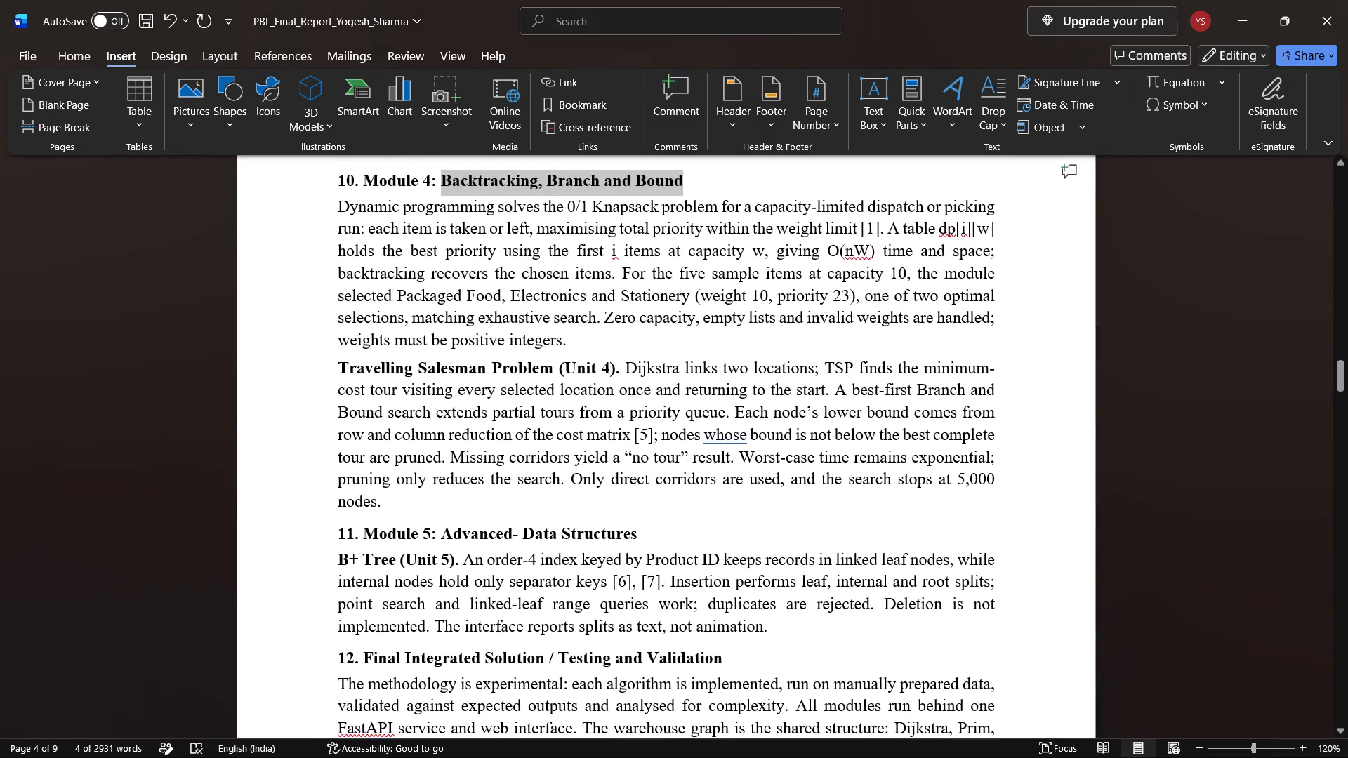
scroll(424, 547, down, 1)
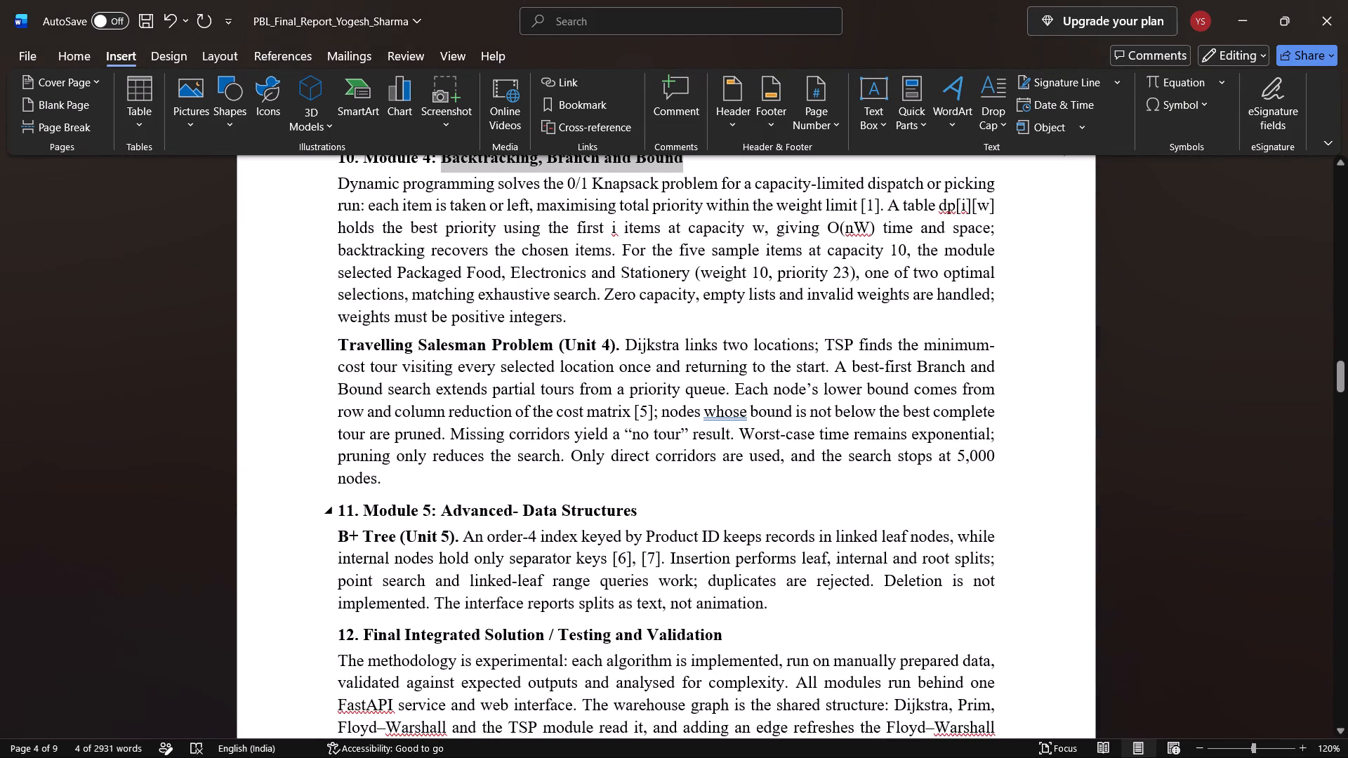
drag(443, 510, 629, 521)
key(ctrl+c)
key(ctrl+c)
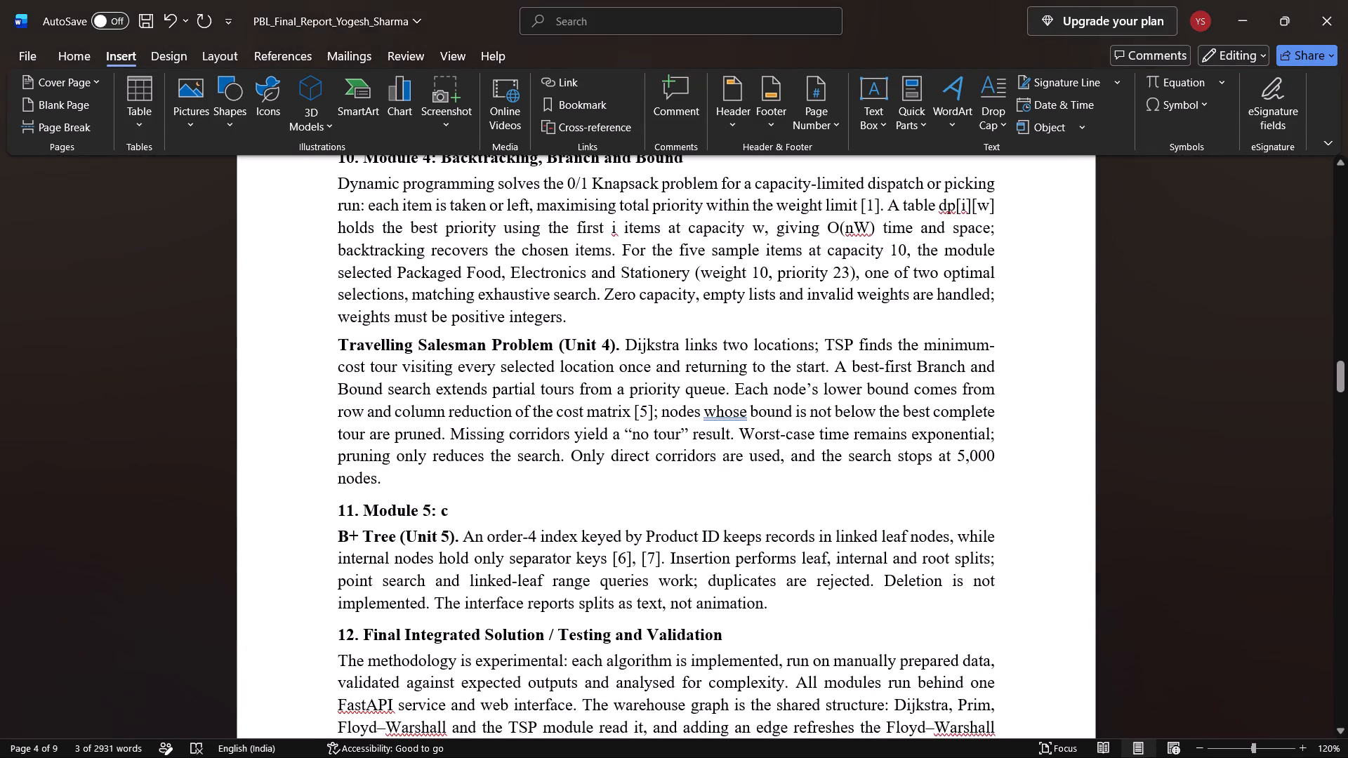
key(ctrl+z)
key(ctrl+c)
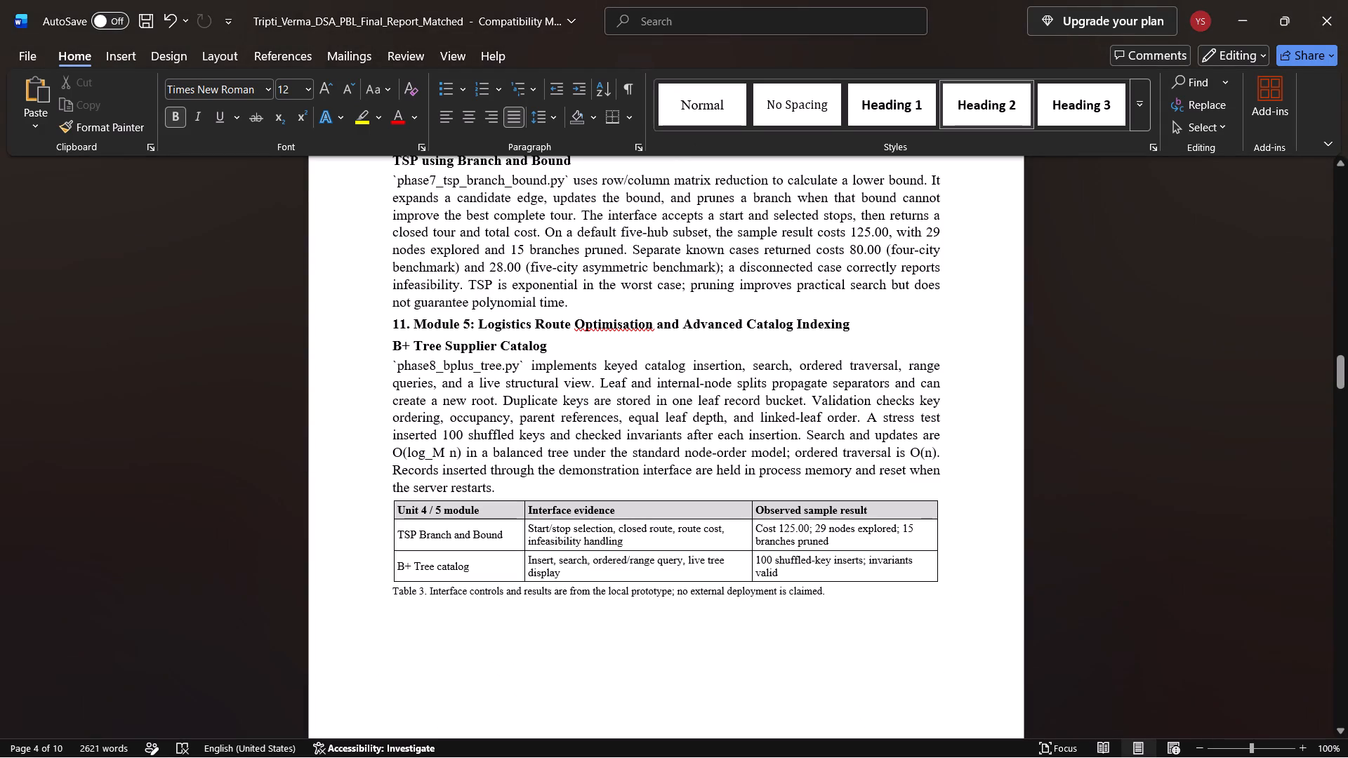
drag(479, 322, 606, 321)
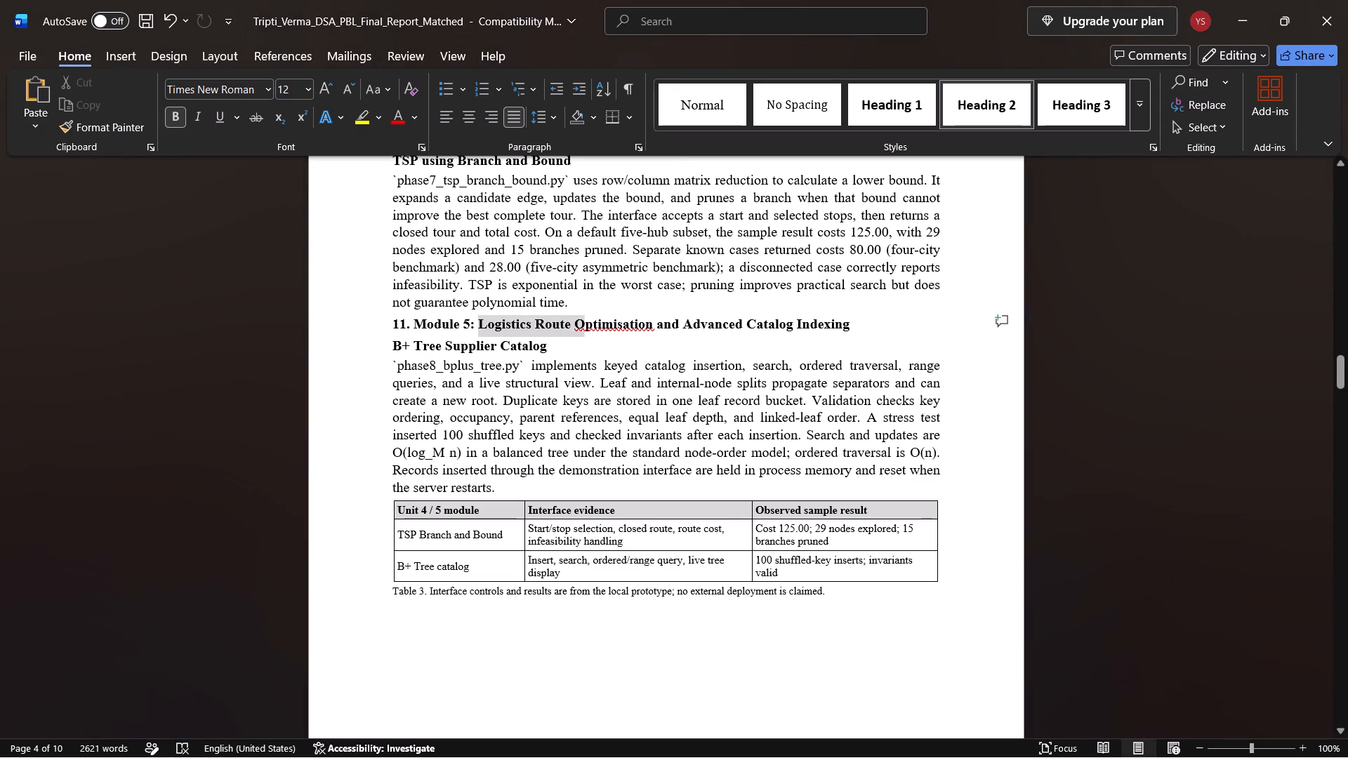
drag(606, 321, 851, 327)
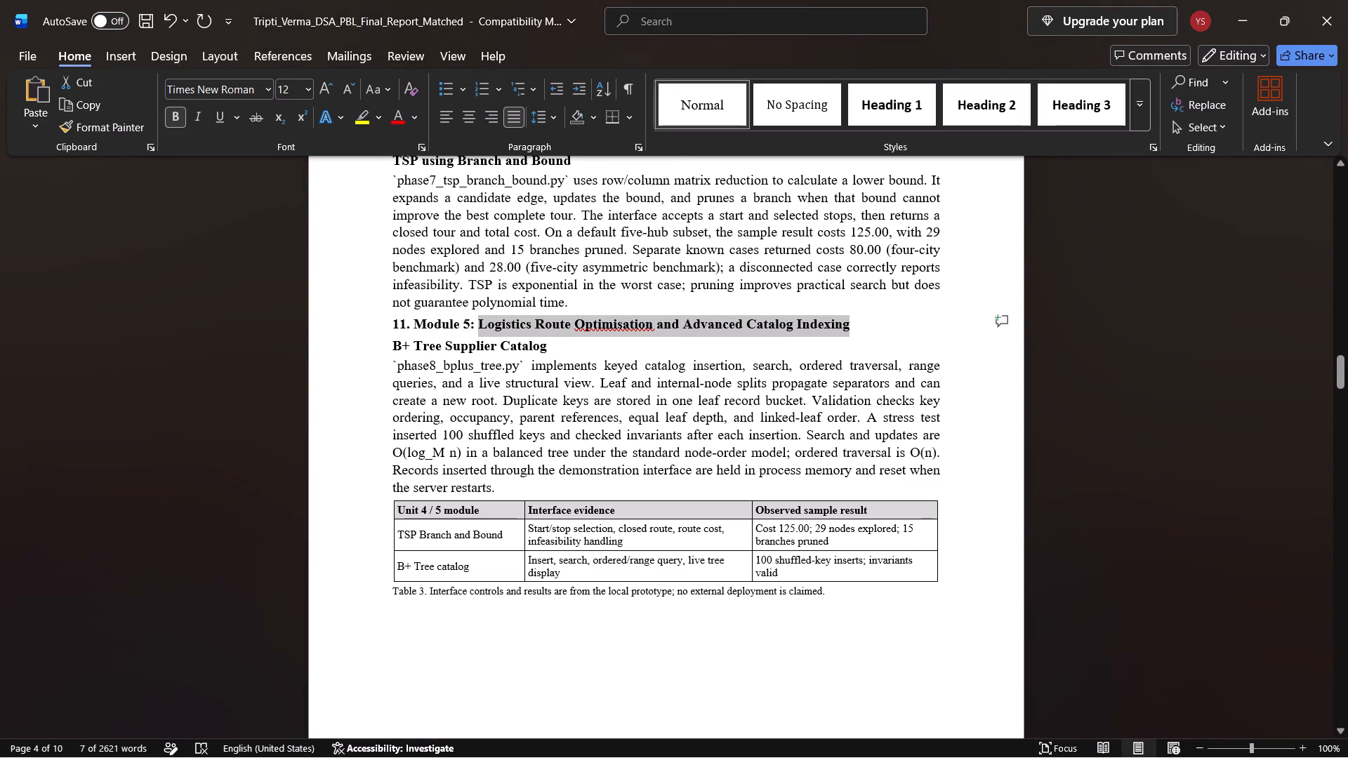
key(ctrl+v)
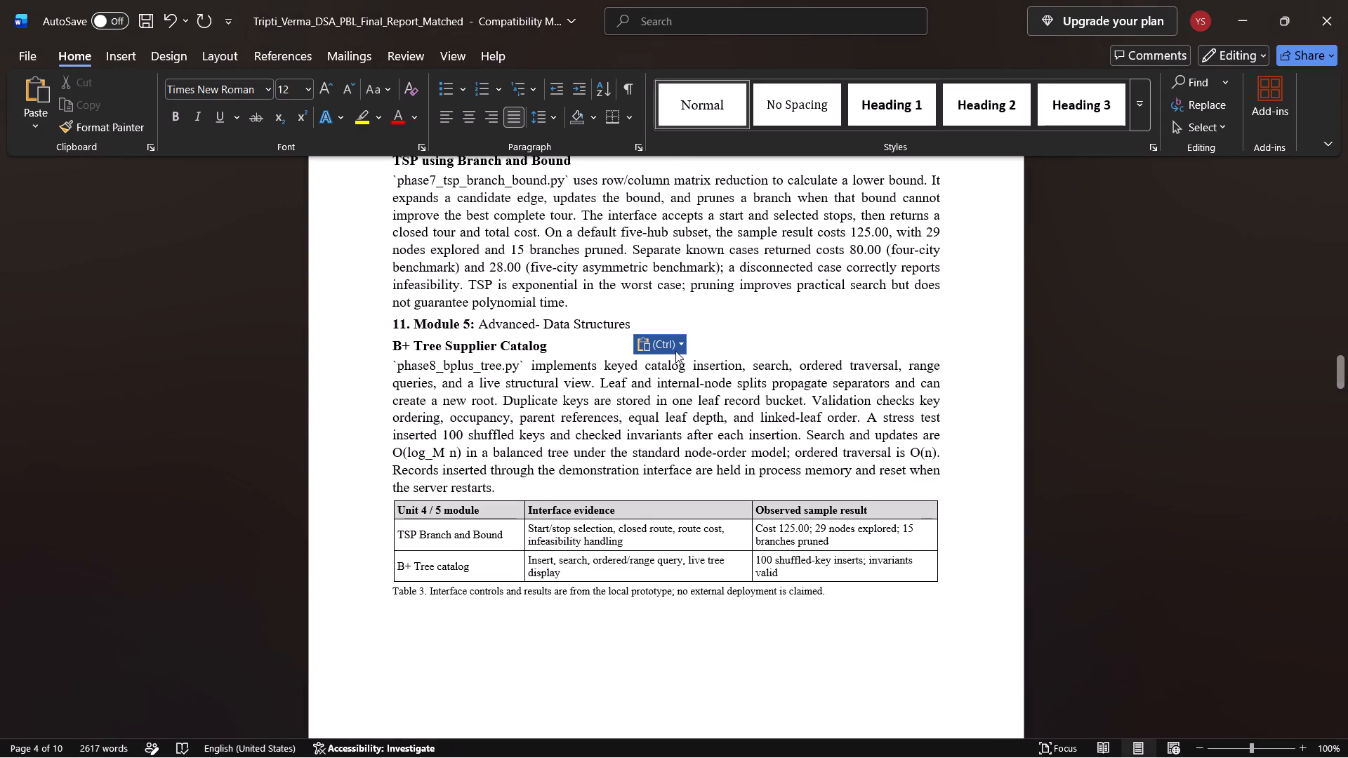
click(664, 357)
click(668, 352)
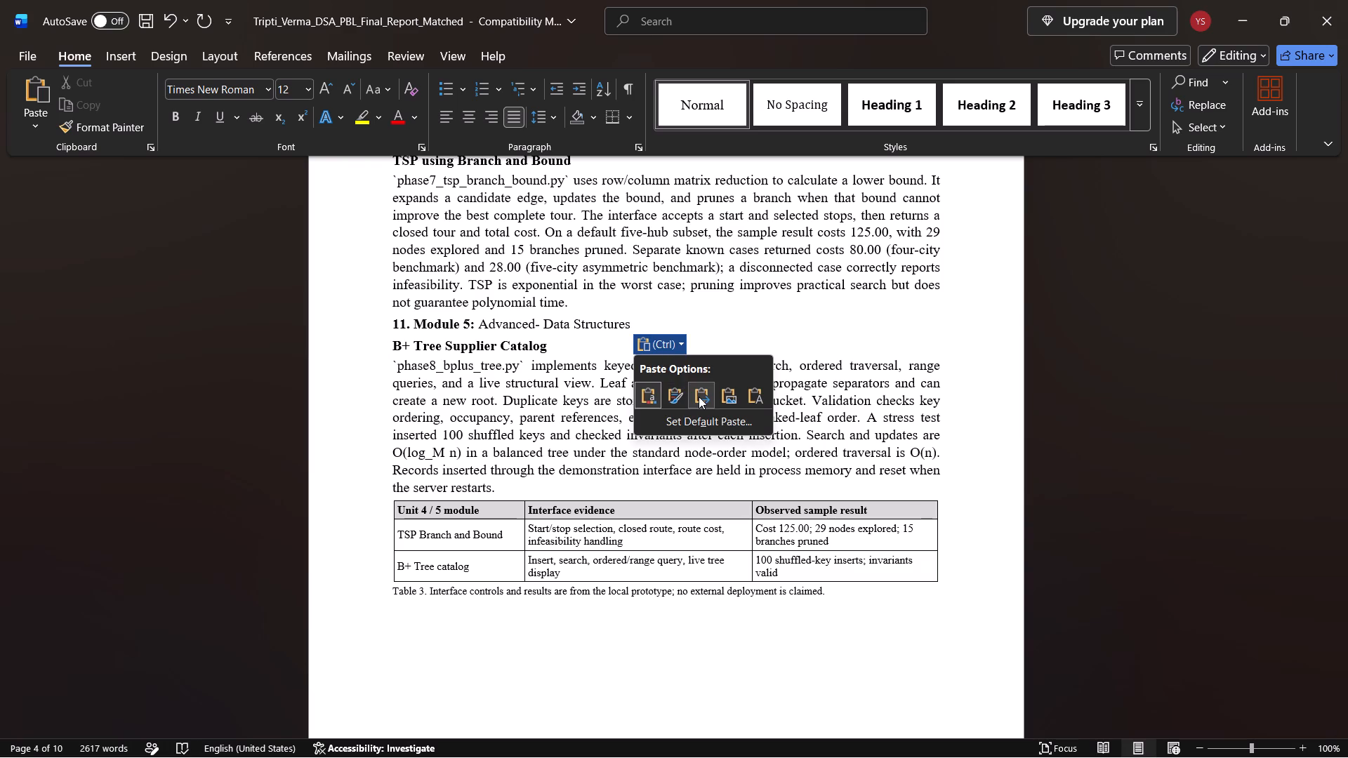
click(699, 397)
Look through the rest of the Matched report, from Module 5 to the references, checking headings and page layout.
scroll(699, 397, down, 1)
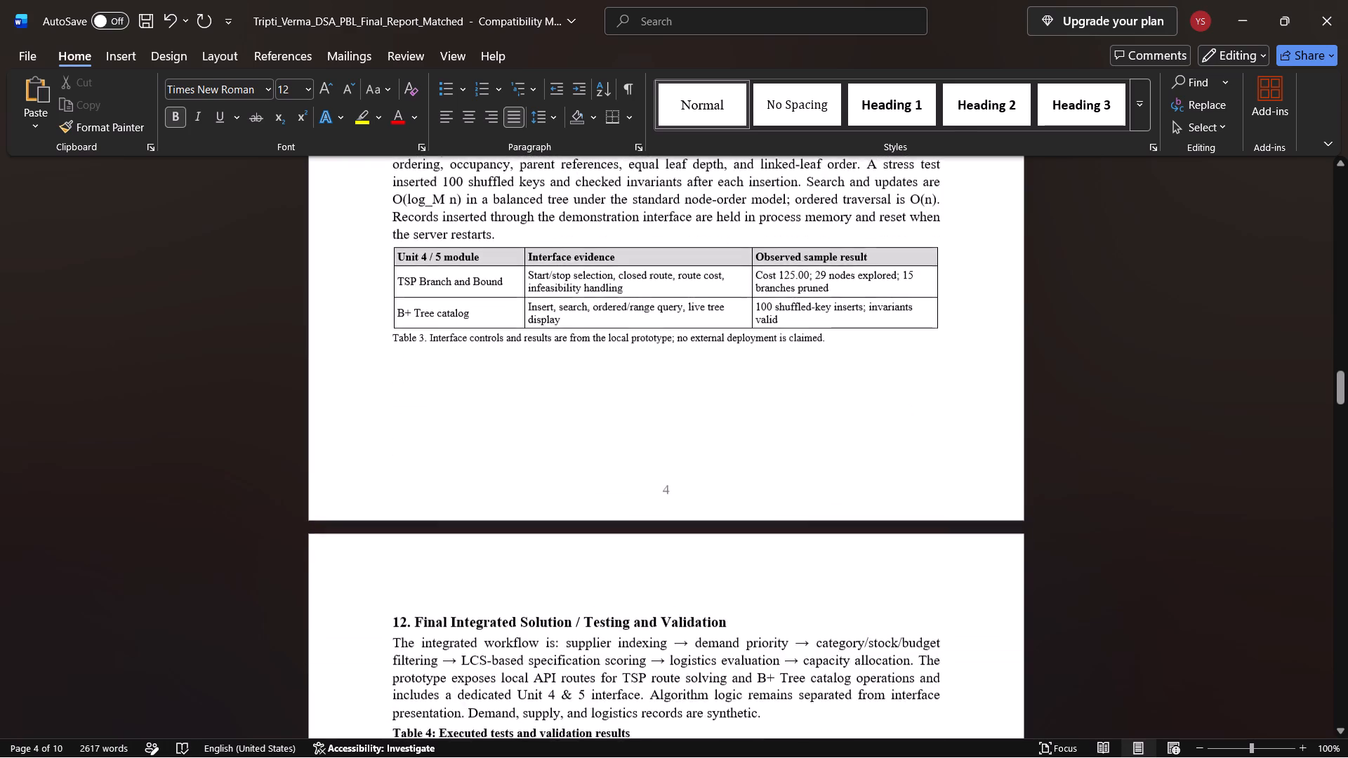
scroll(699, 397, down, 1)
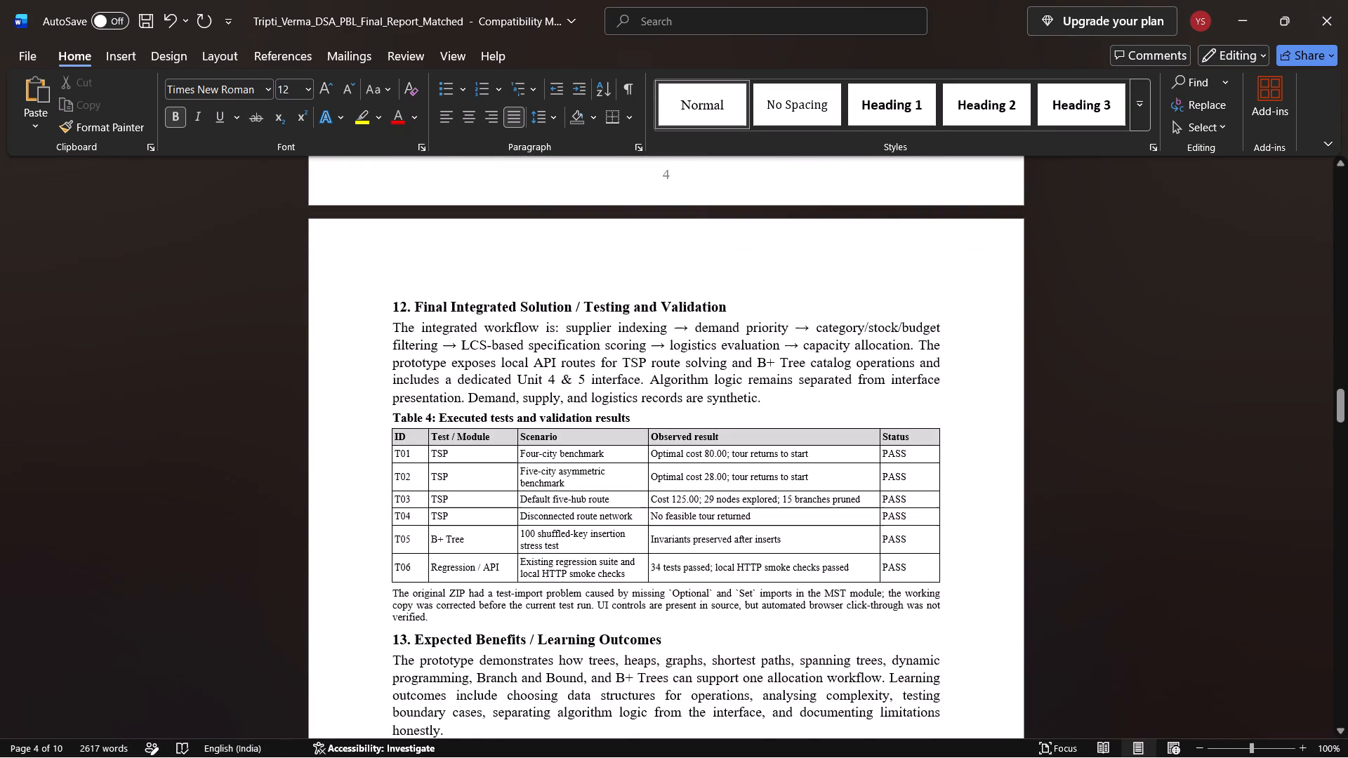
scroll(699, 397, down, 1)
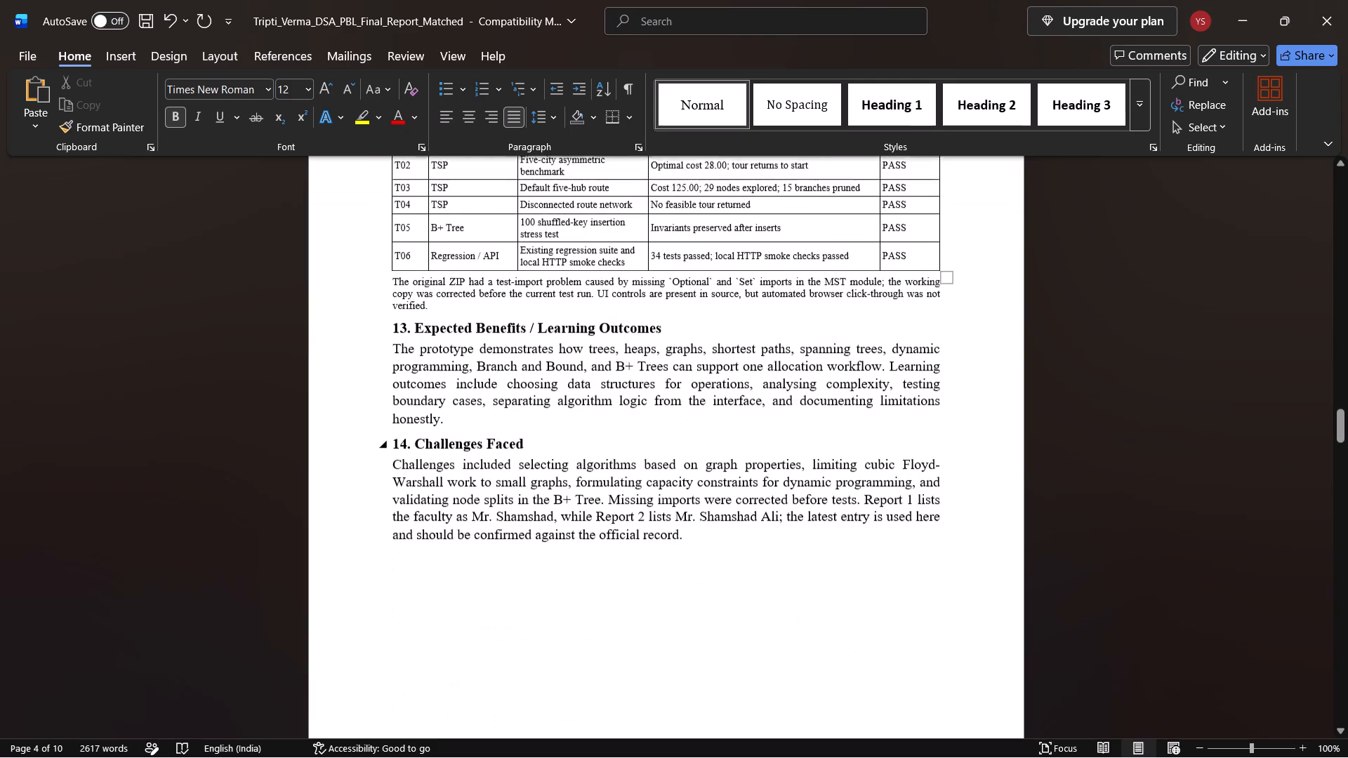
scroll(699, 397, down, 5)
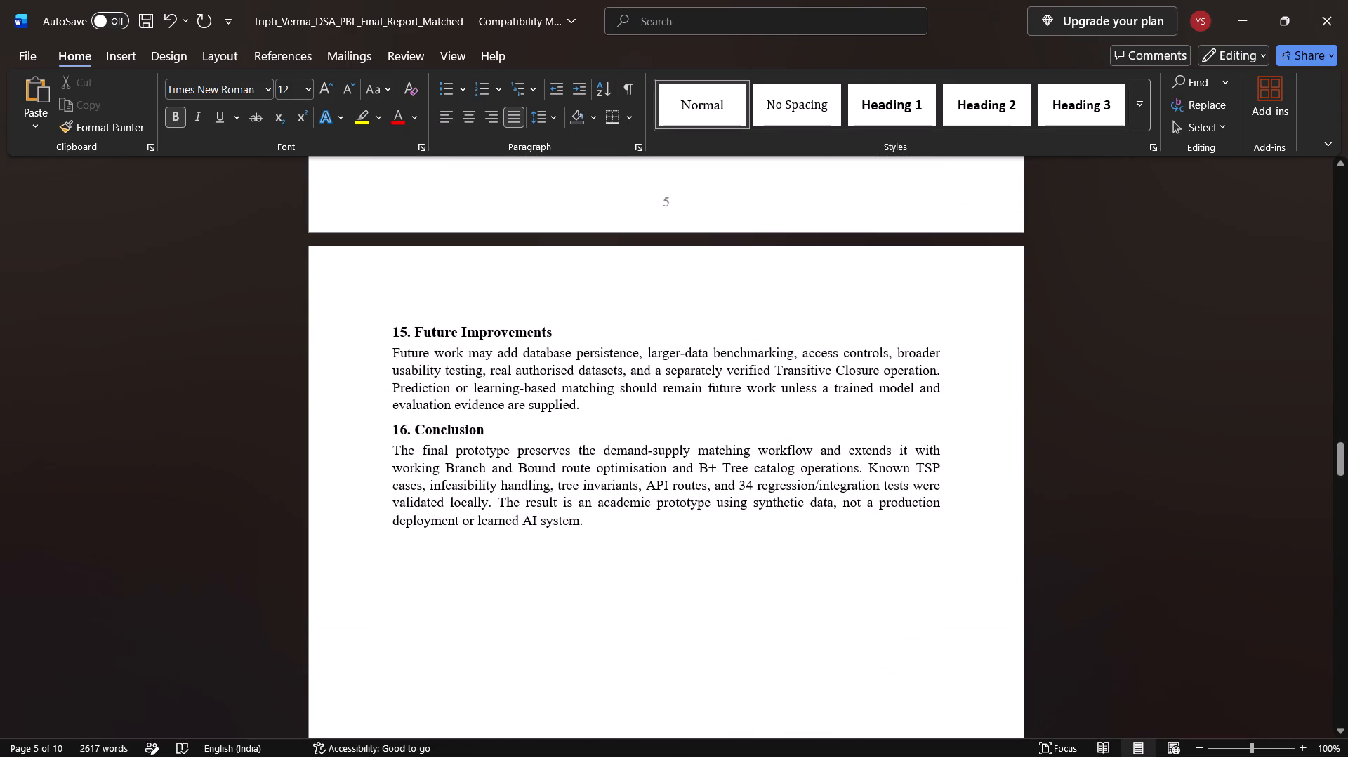
scroll(699, 397, down, 2)
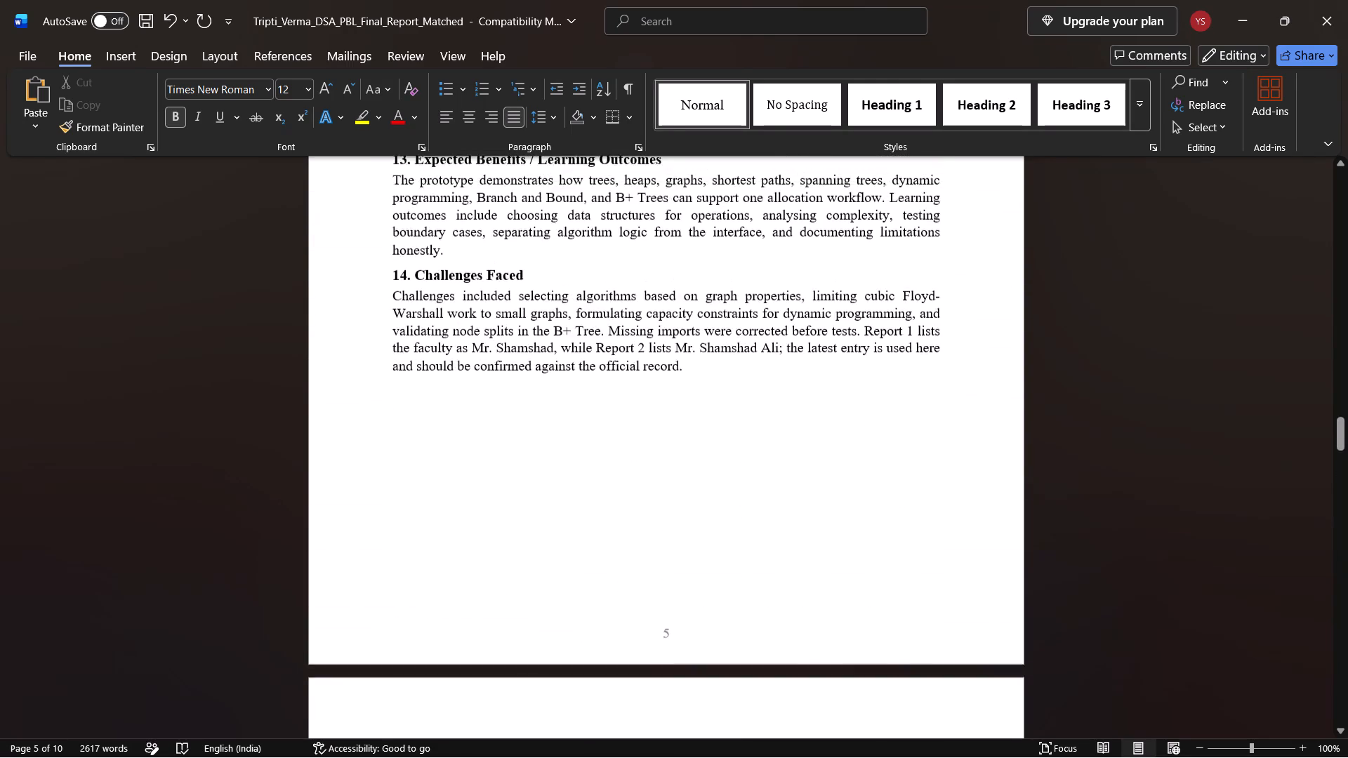
scroll(699, 397, down, 3)
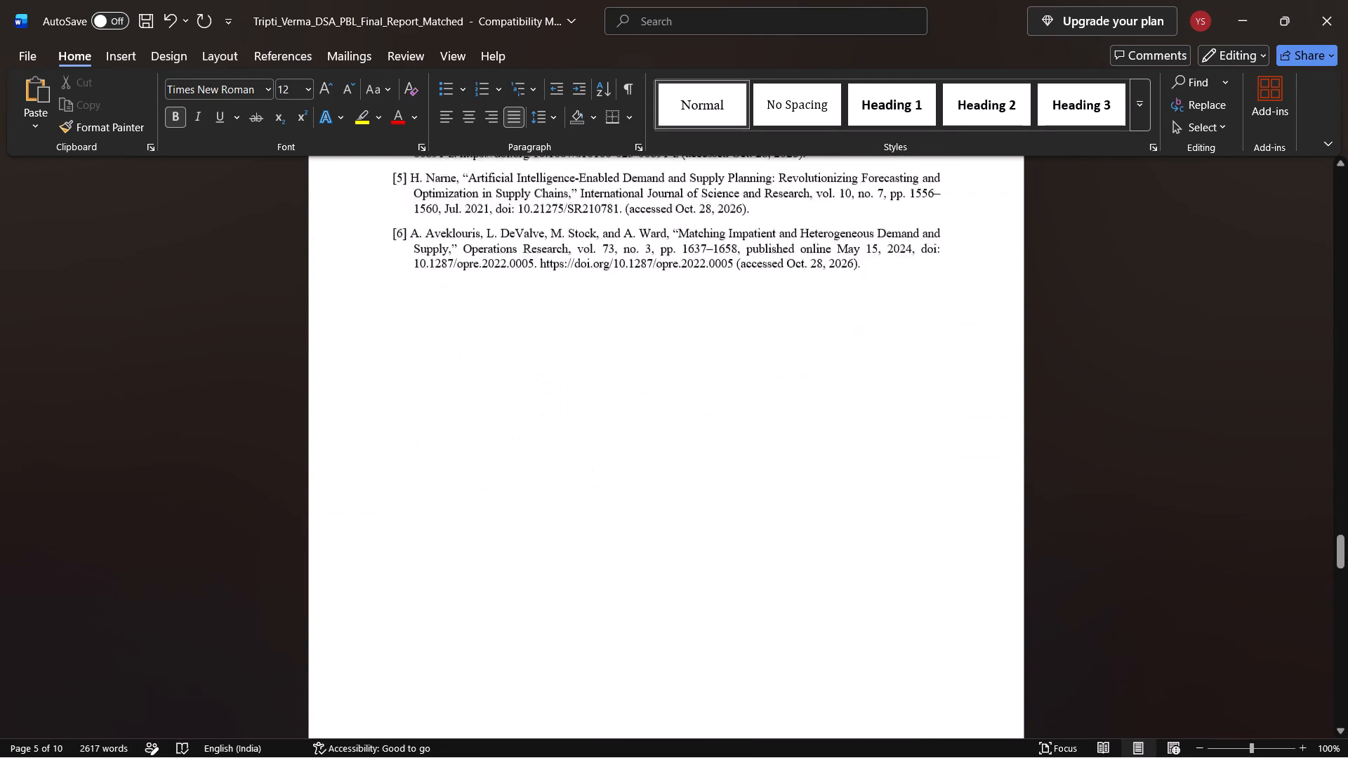
click(699, 397)
scroll(699, 397, up, 9)
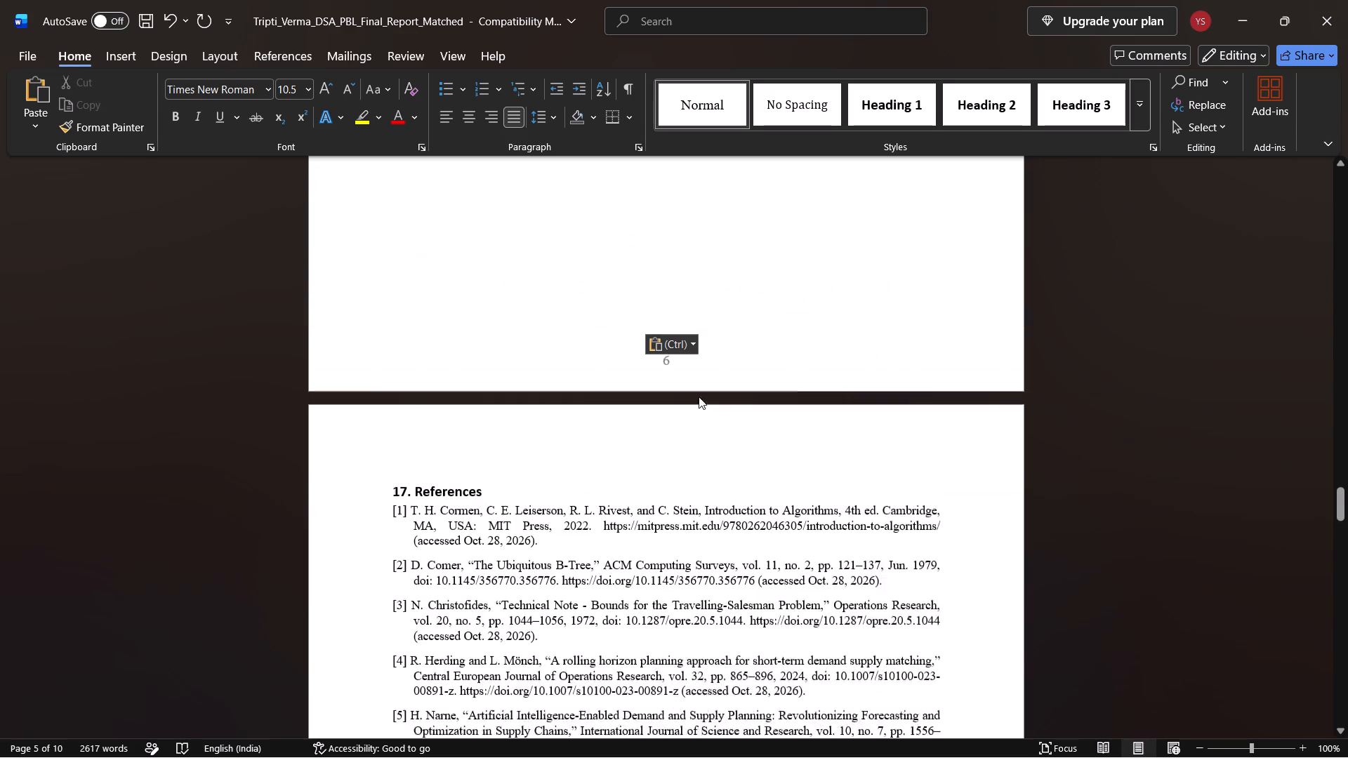
scroll(699, 397, up, 8)
scroll(699, 397, down, 1)
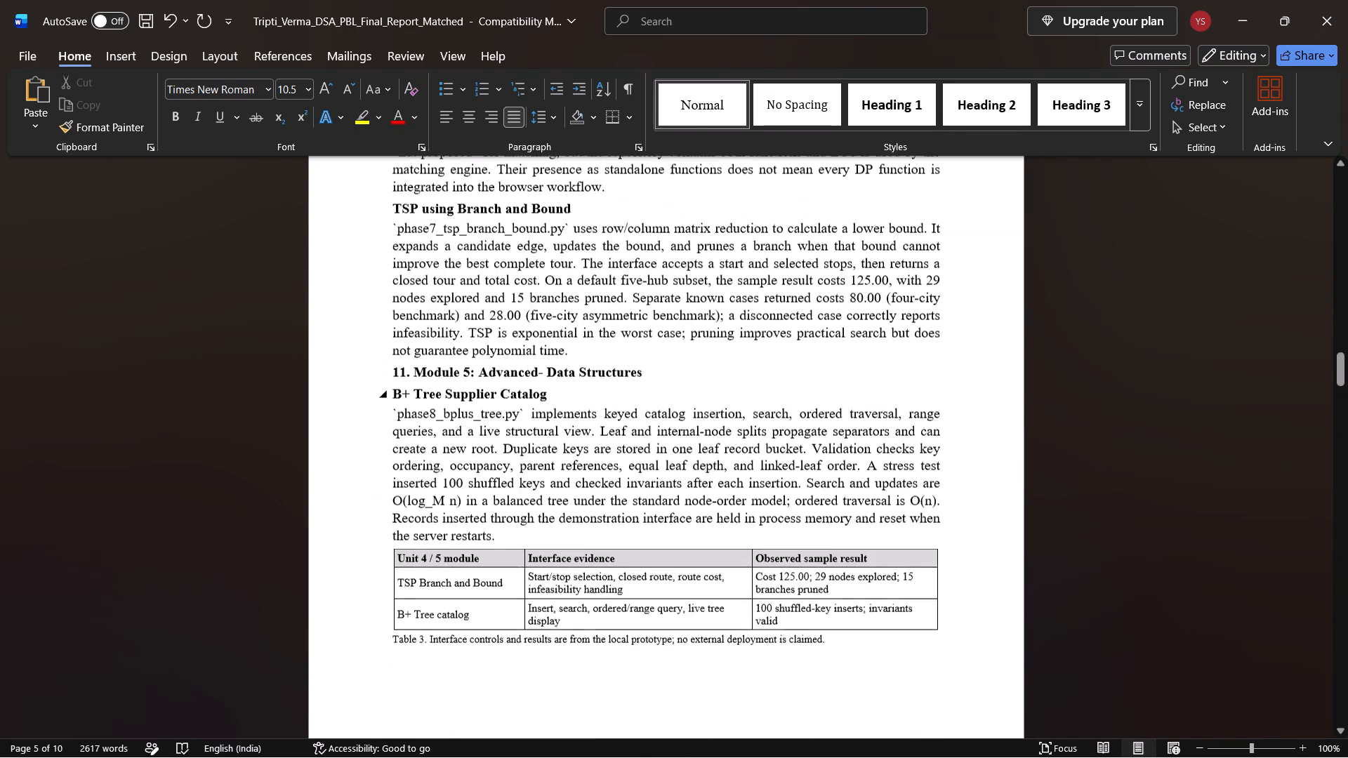
Remove the page break after the Challenges Faced paragraph, keeping "15. Future Improvements" on its own line directly beneath it.
scroll(699, 397, down, 2)
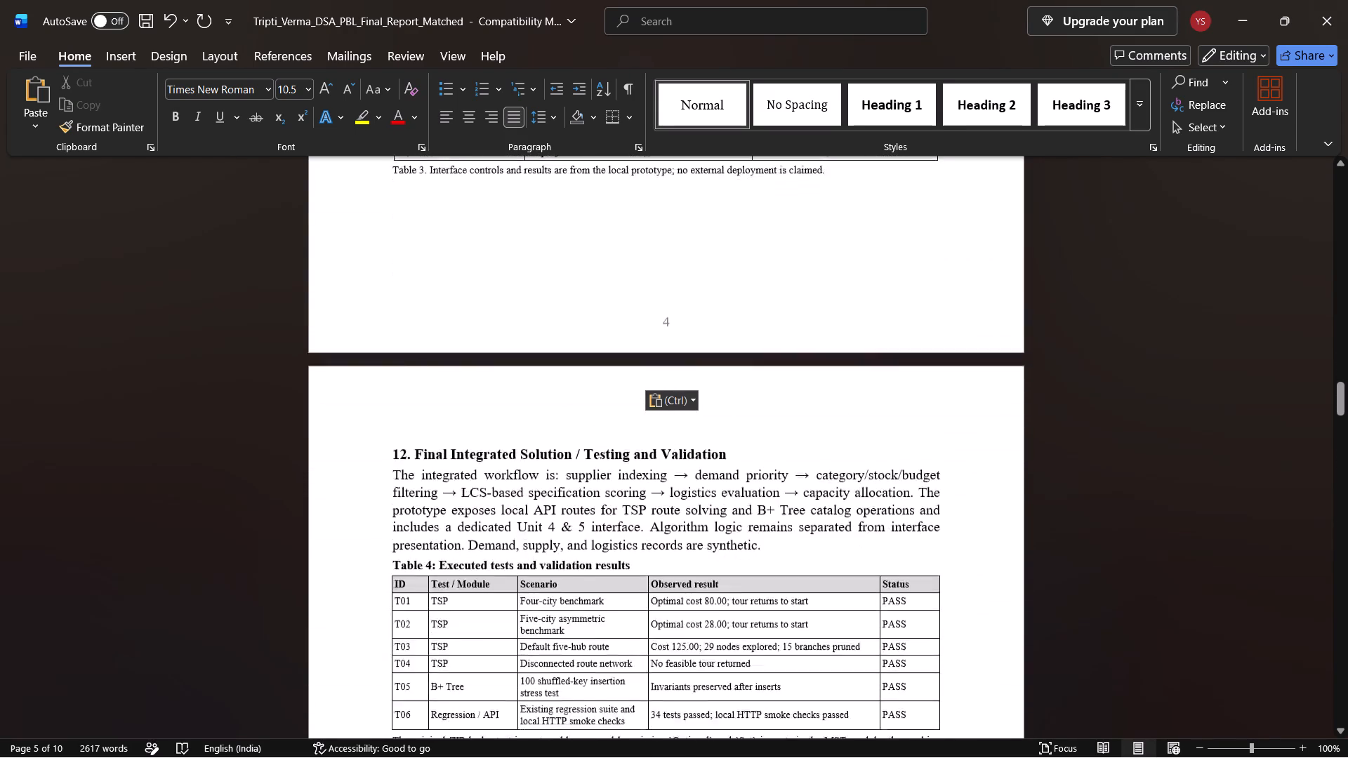
scroll(699, 397, down, 1)
click(690, 233)
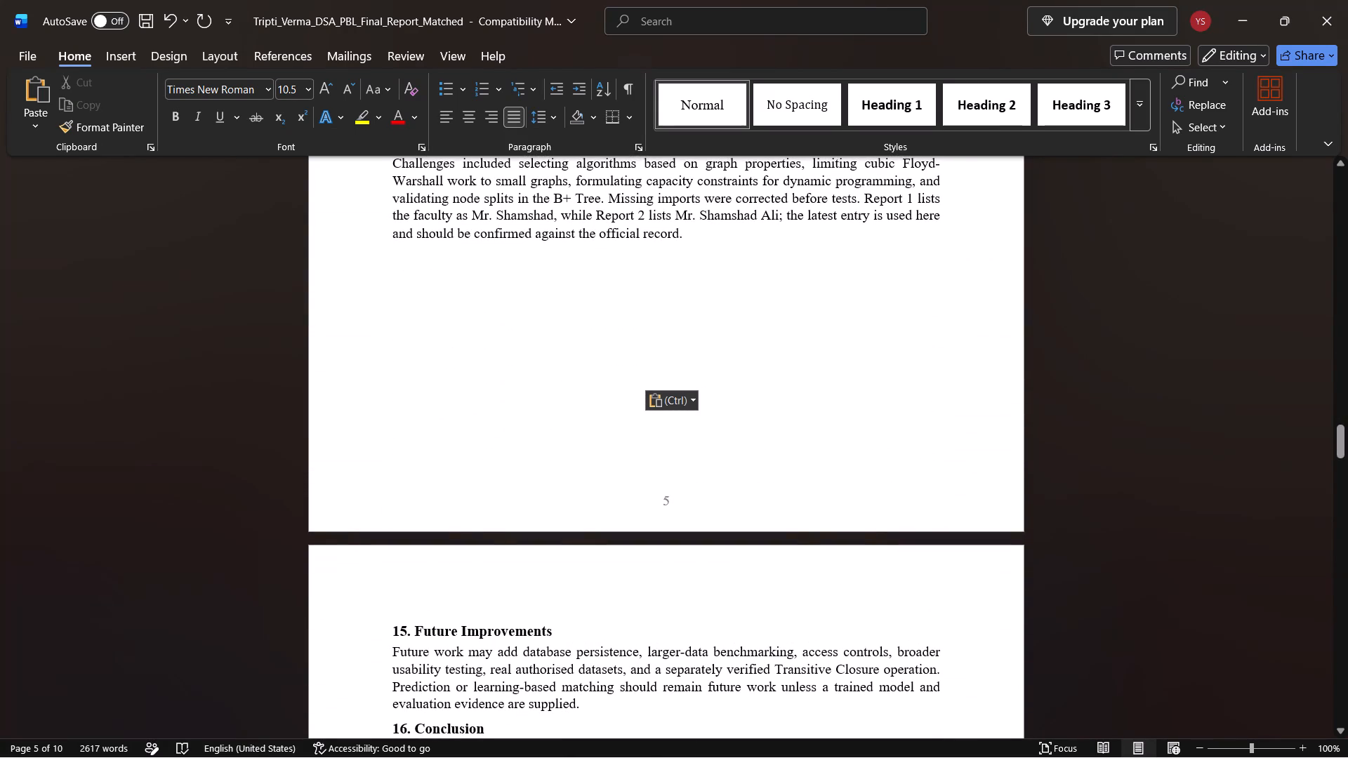
key(Delete)
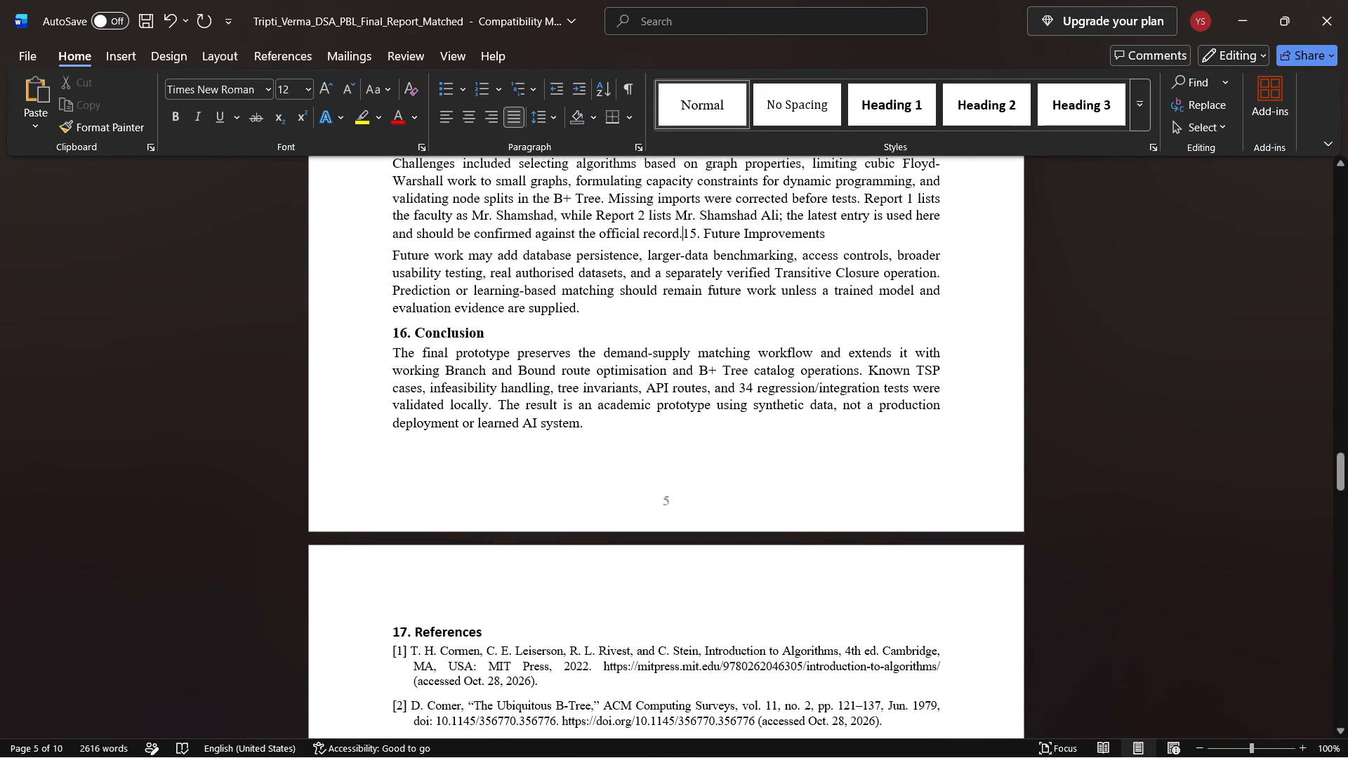
key(Return)
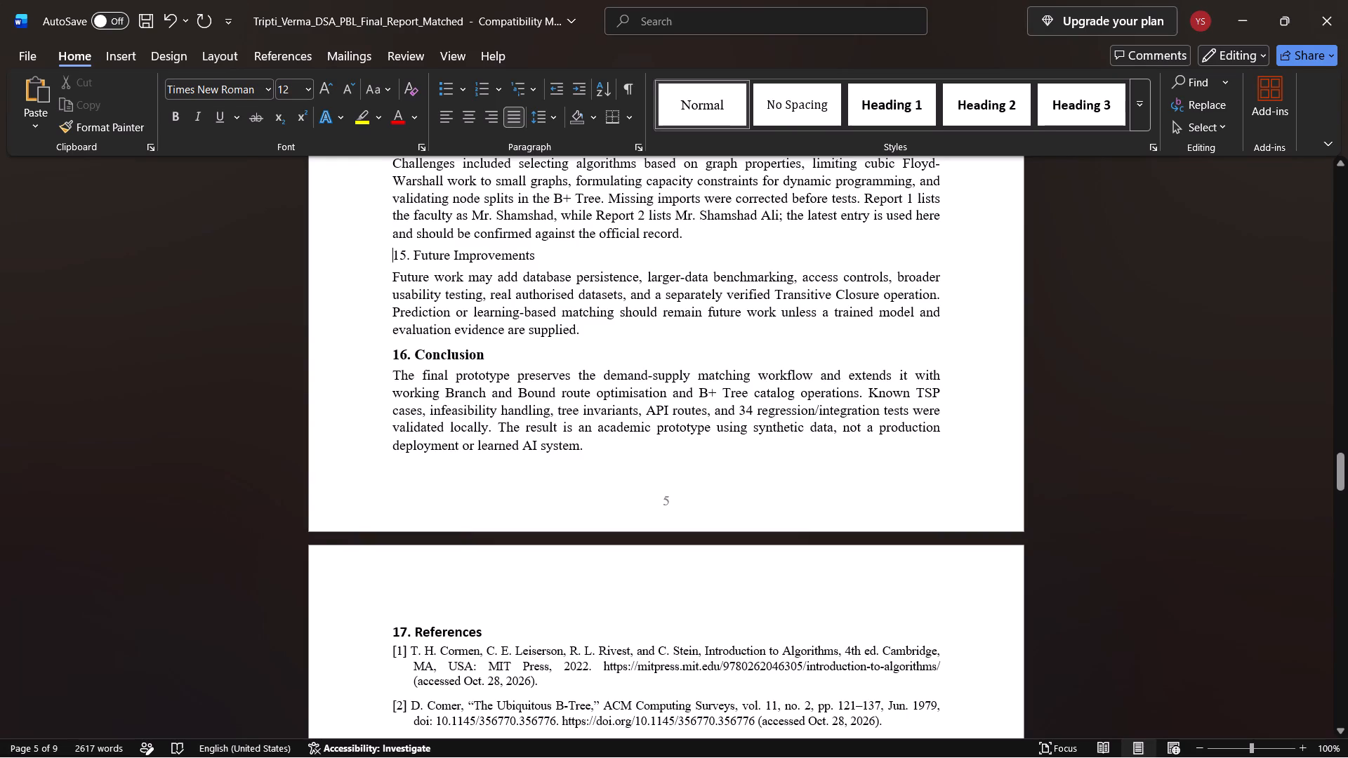
Make the "15. Future Improvements" heading bold.
drag(540, 257, 392, 257)
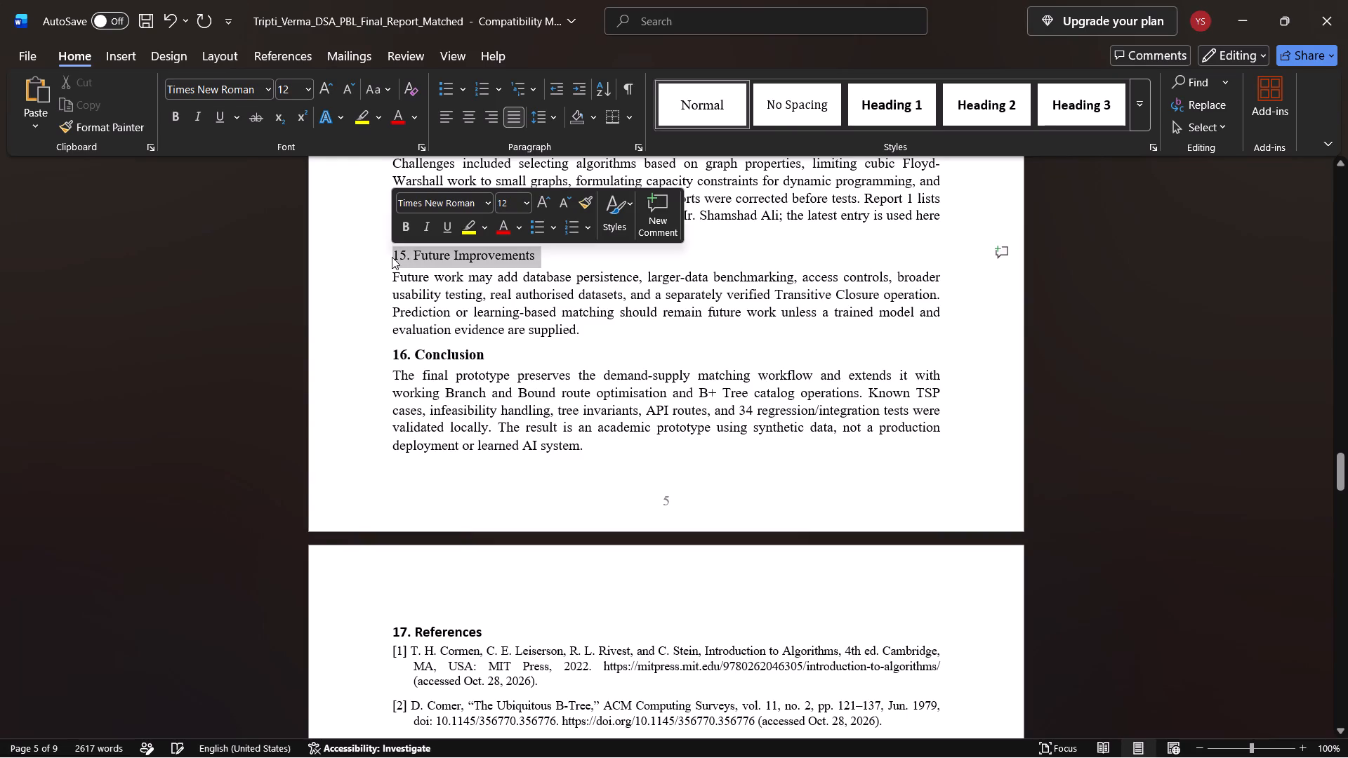
click(404, 223)
click(546, 333)
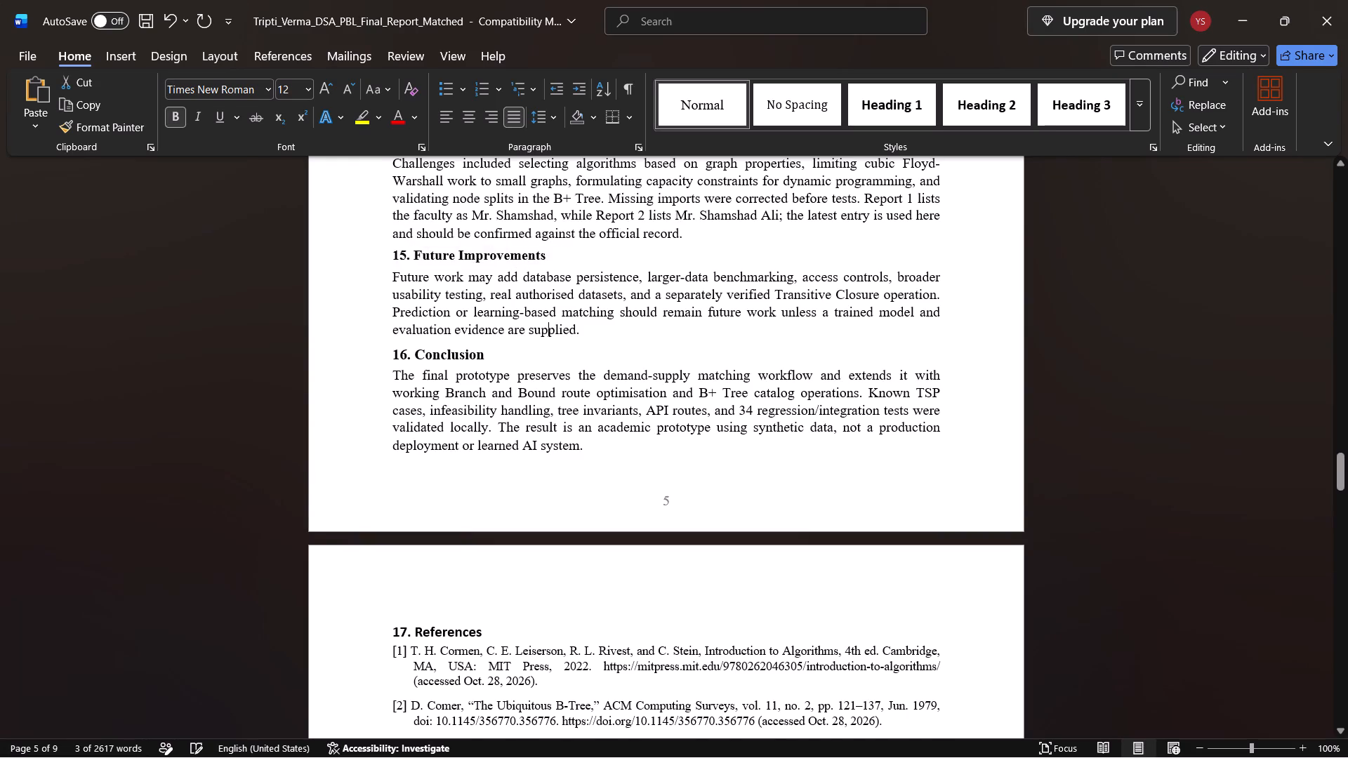
Look through the Matched report from the references and source-code appendix back to the cover page, checking headings and page layout.
scroll(546, 333, right, 1)
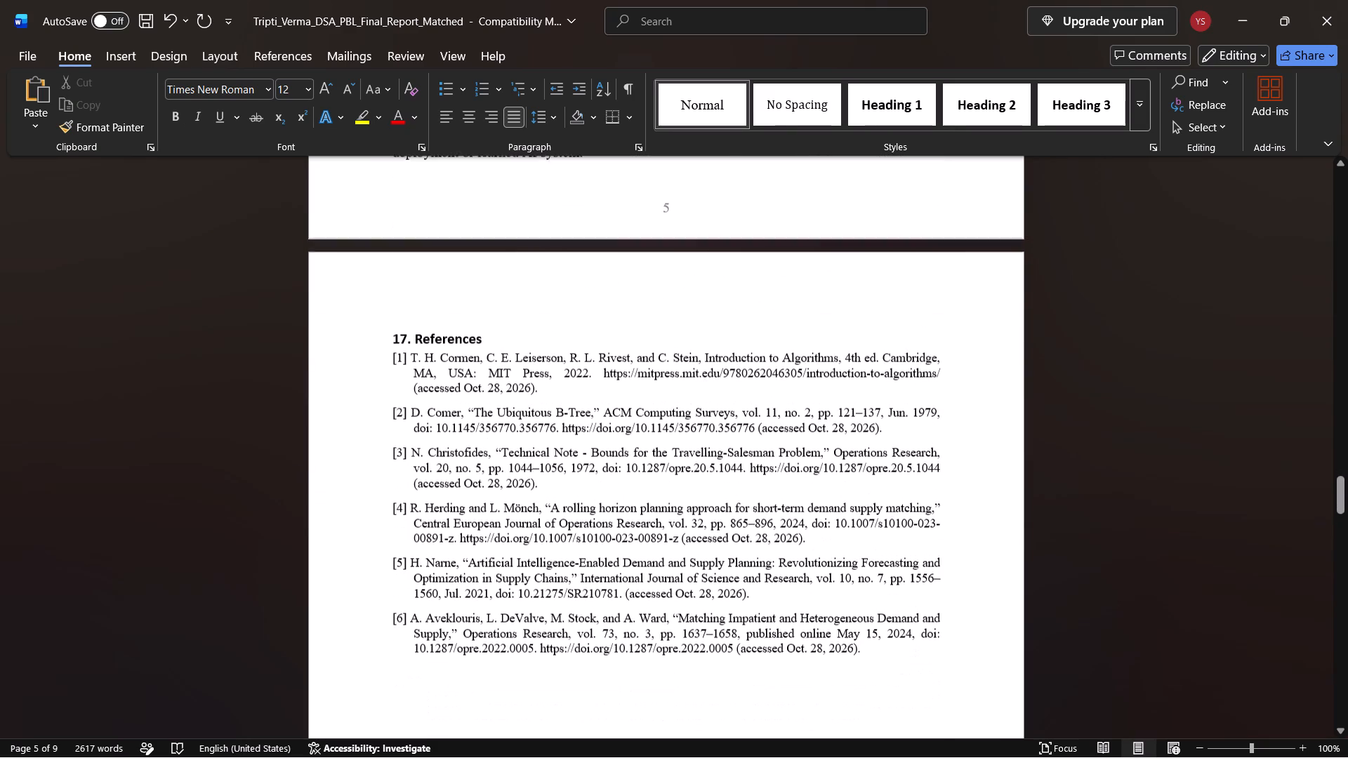
scroll(546, 333, right, 1)
scroll(510, 503, down, 7)
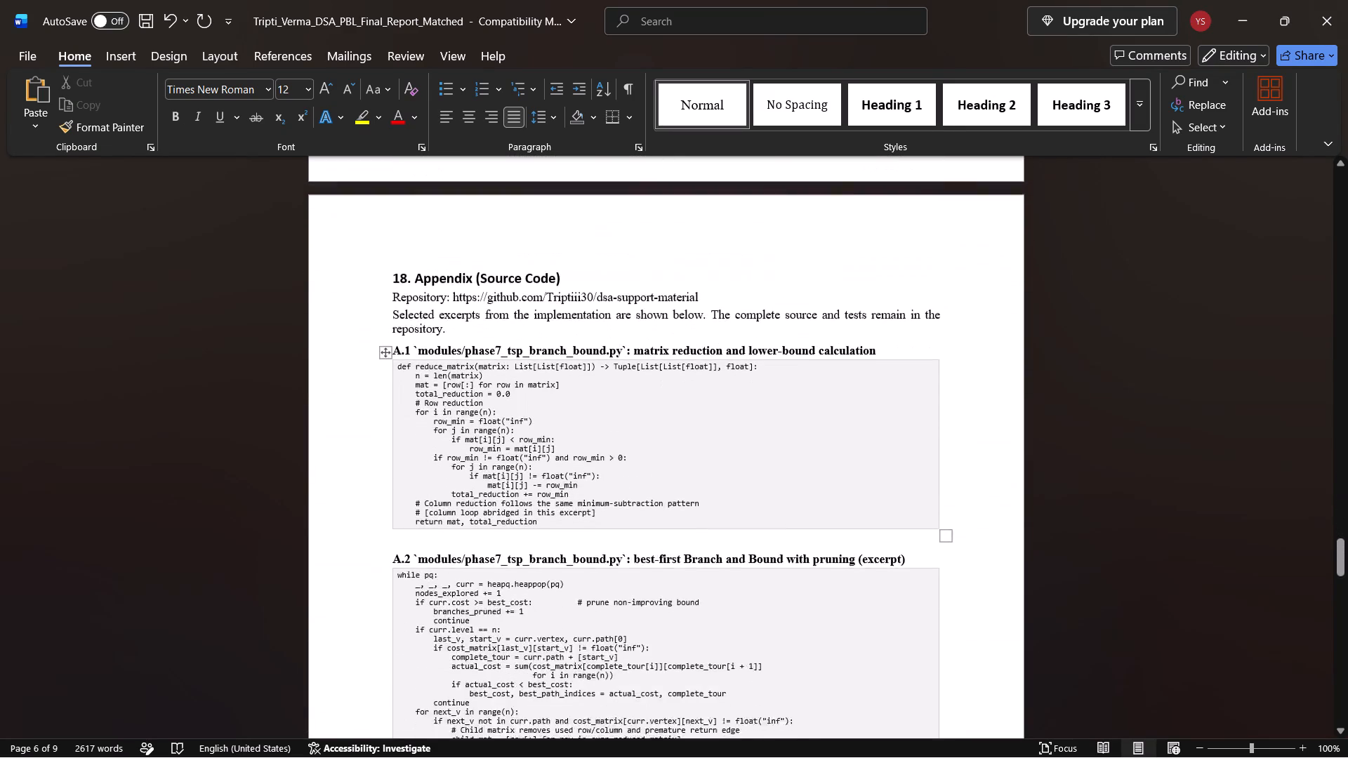
scroll(510, 503, down, 7)
scroll(510, 503, up, 11)
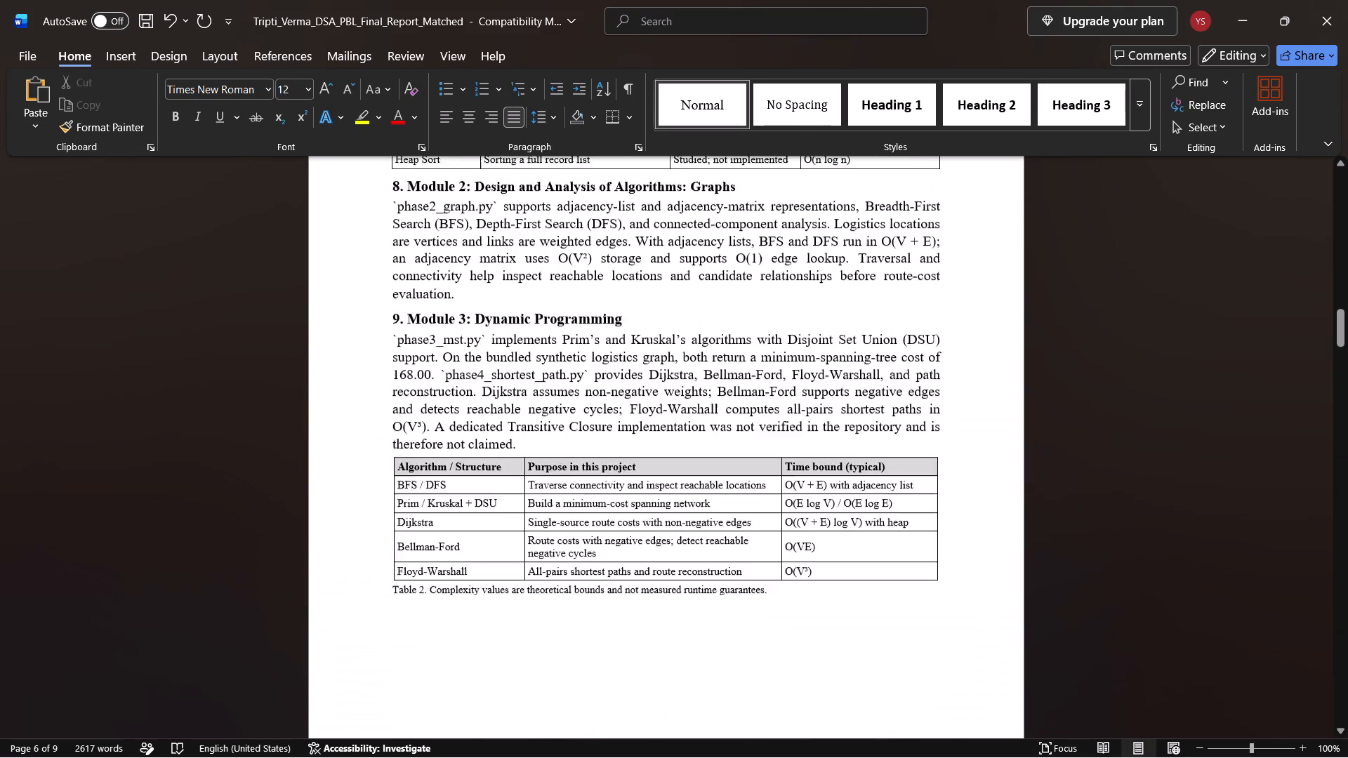
scroll(510, 503, up, 11)
scroll(510, 503, down, 2)
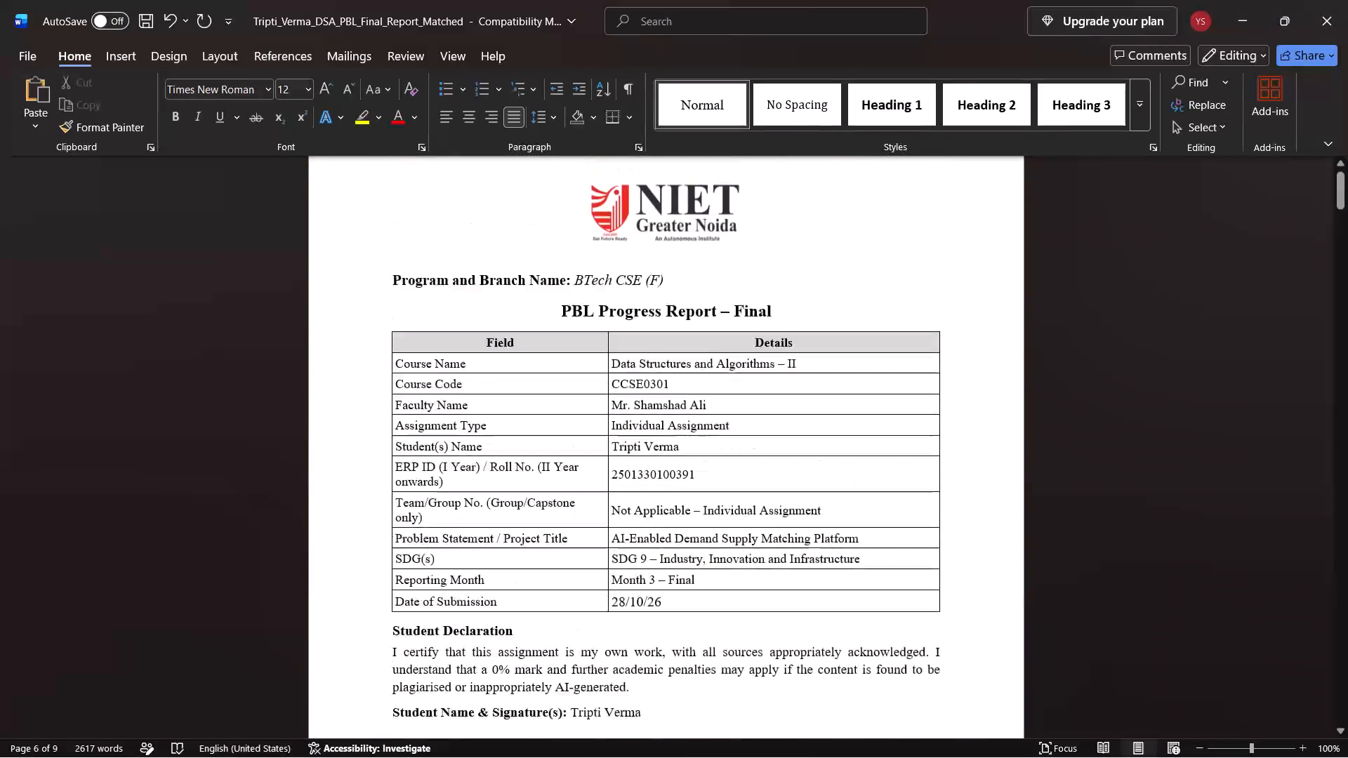
scroll(510, 503, down, 19)
scroll(510, 503, up, 2)
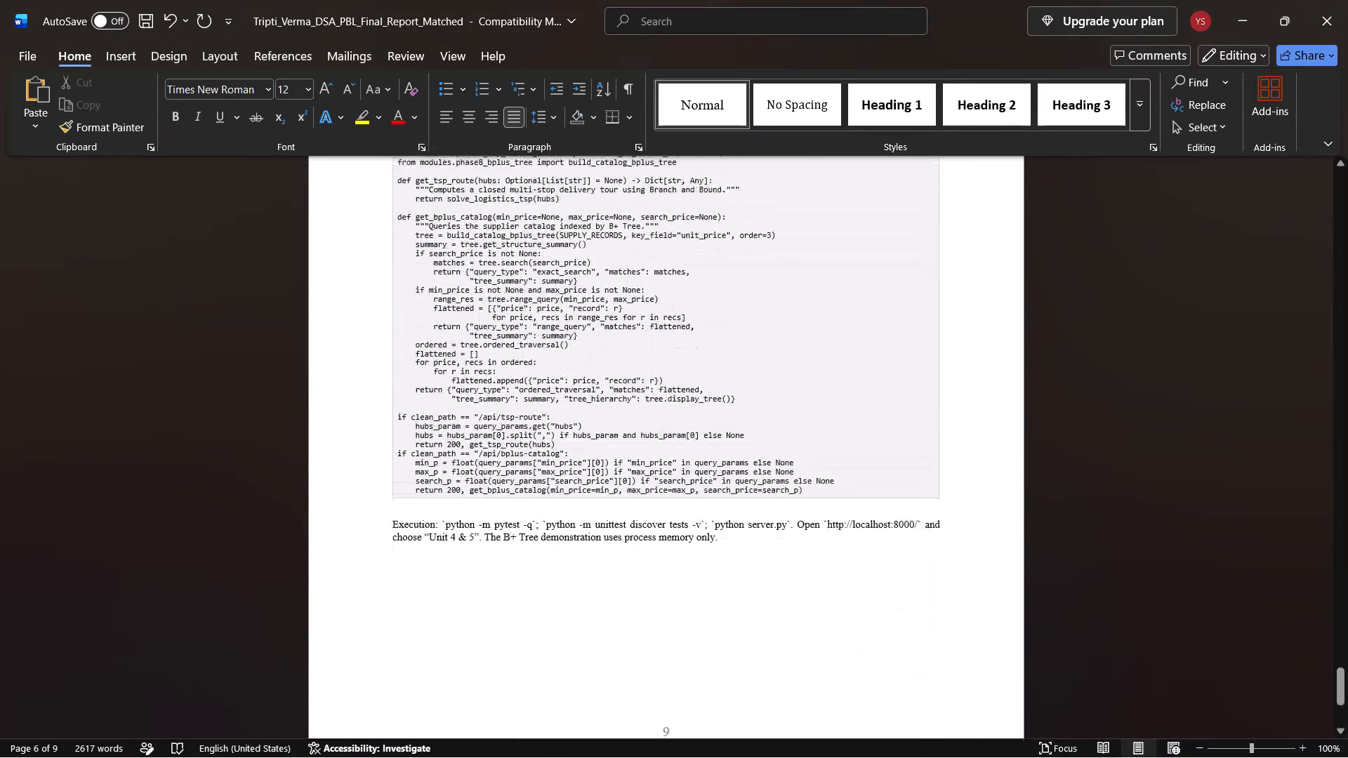
scroll(510, 503, up, 15)
scroll(7, 50, up, 1)
Save the Matched report.
click(26, 47)
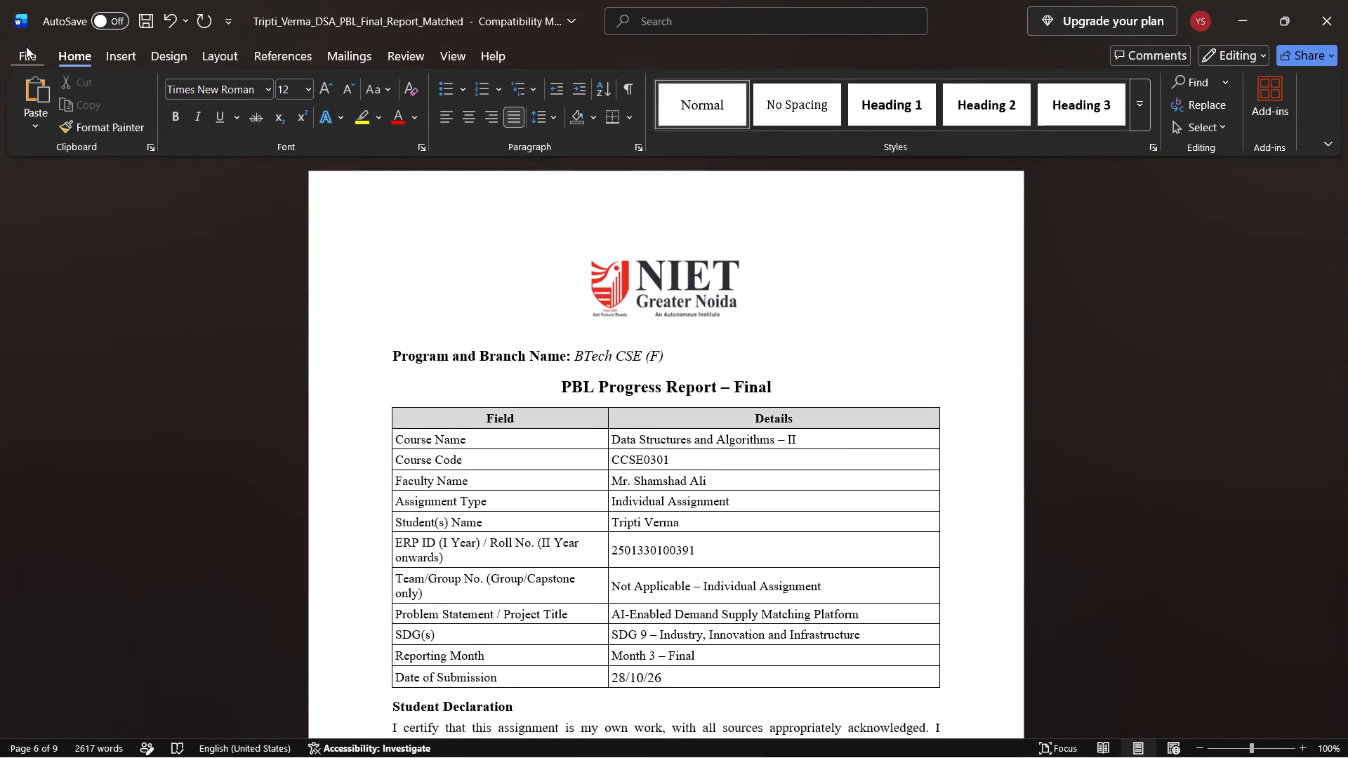
click(67, 288)
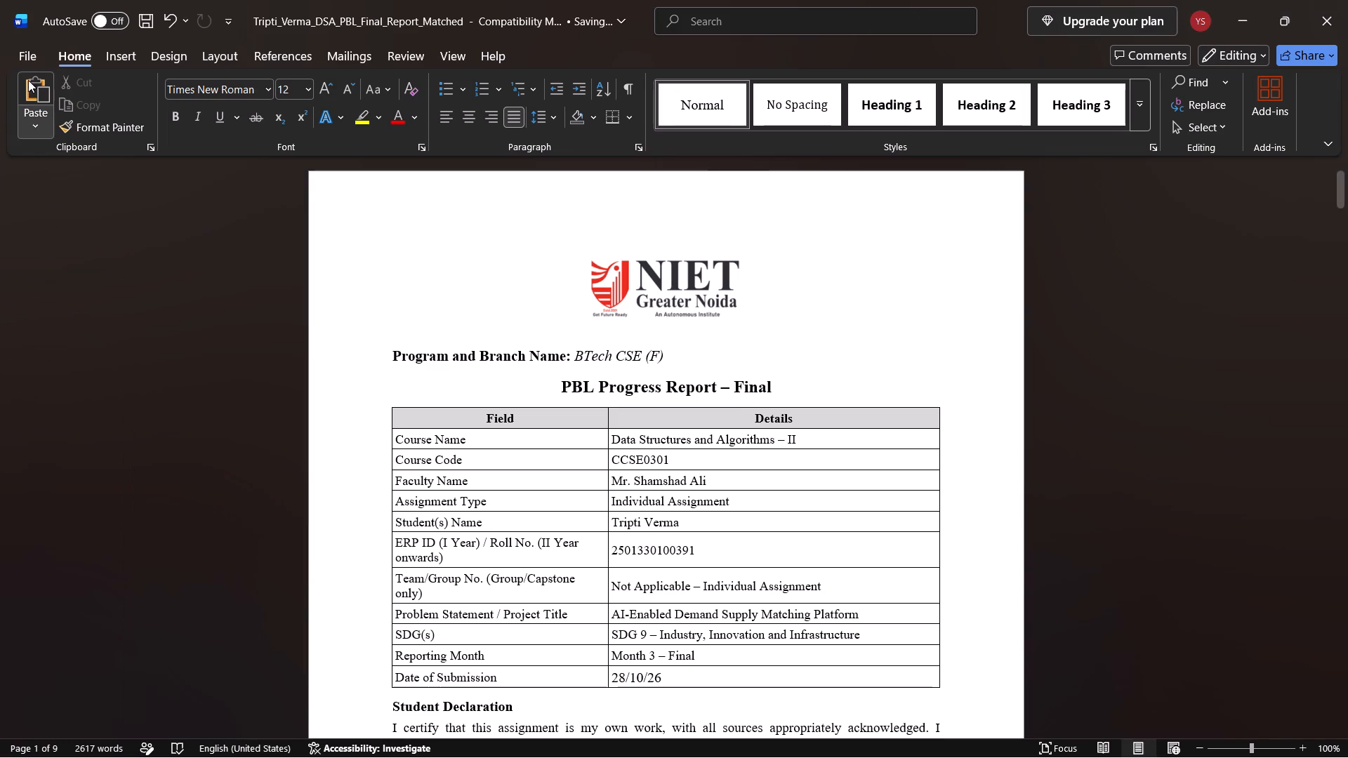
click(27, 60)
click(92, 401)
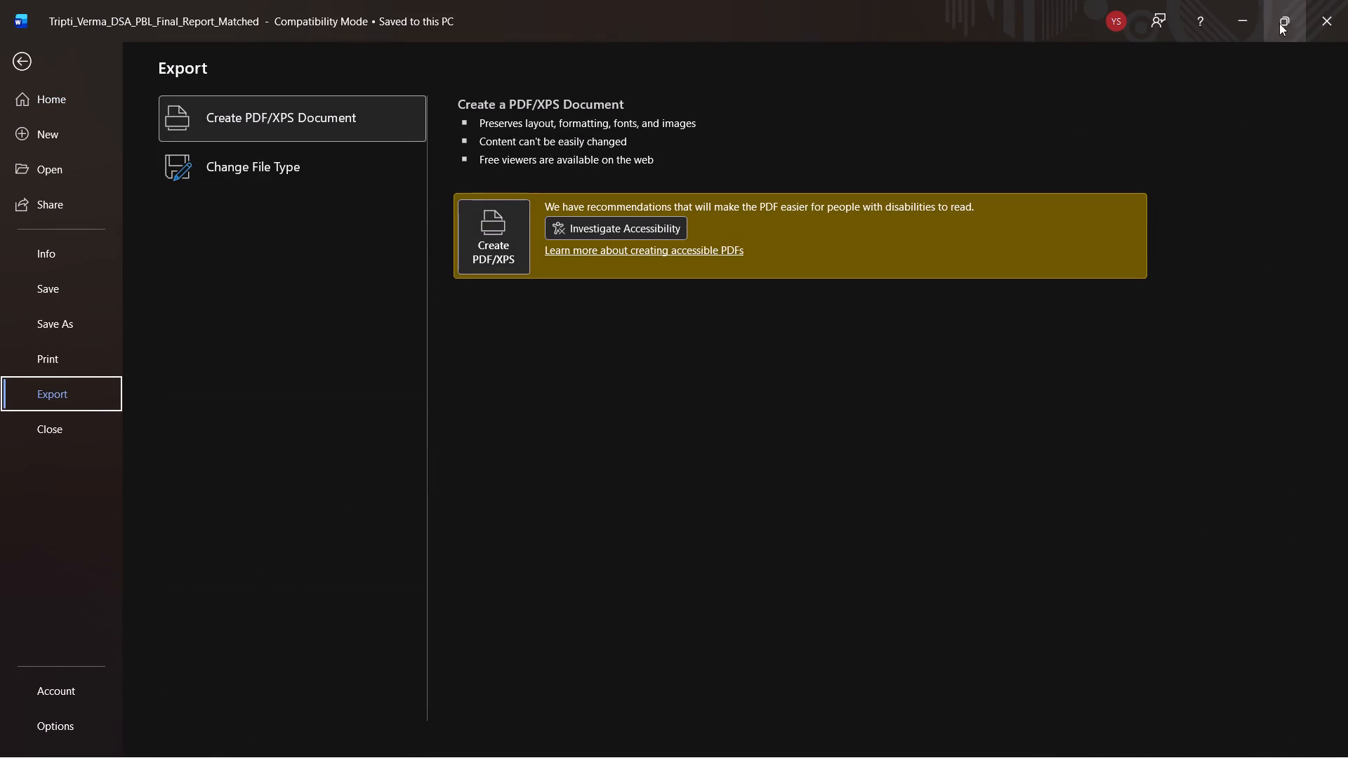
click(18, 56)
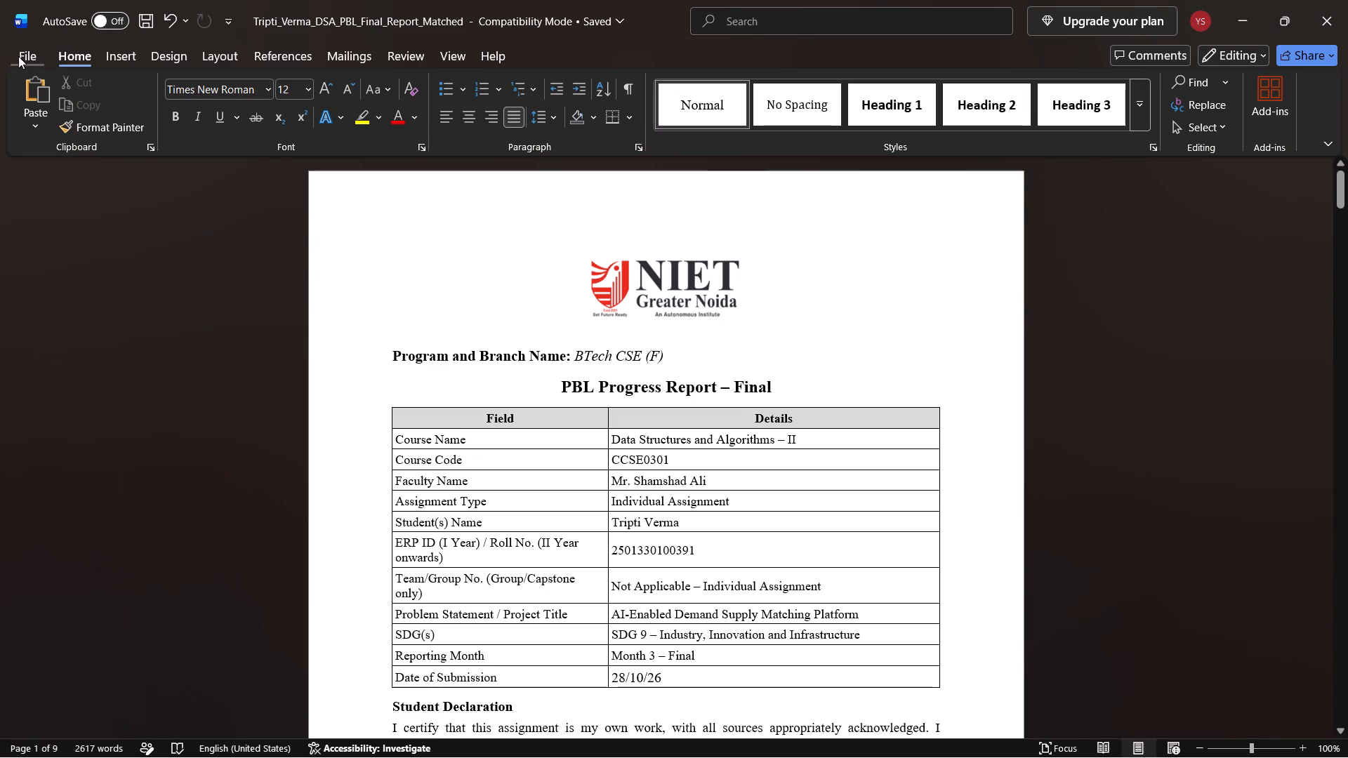
Review the Matched report from the cover page to "17. References", checking the section headings, page breaks and reference entries.
scroll(686, 684, down, 1)
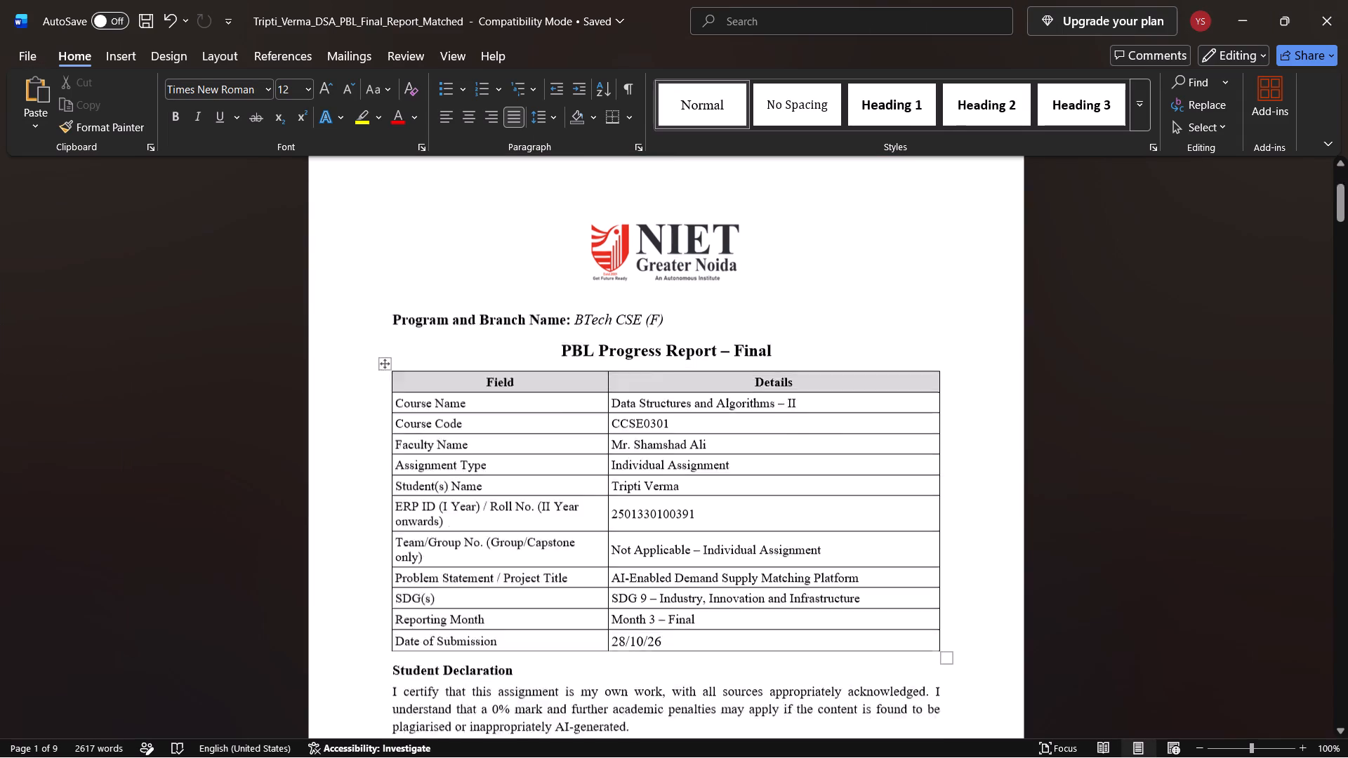
scroll(686, 684, down, 2)
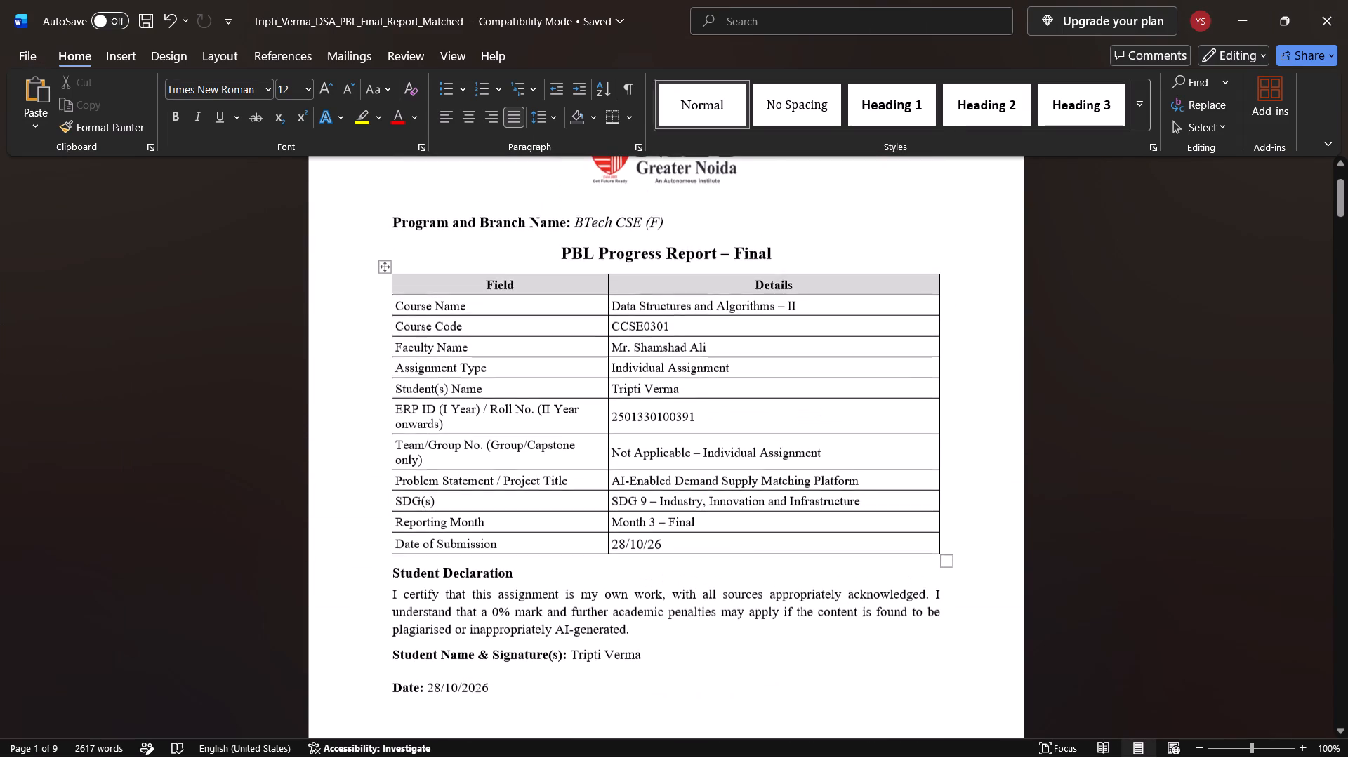
scroll(686, 684, down, 3)
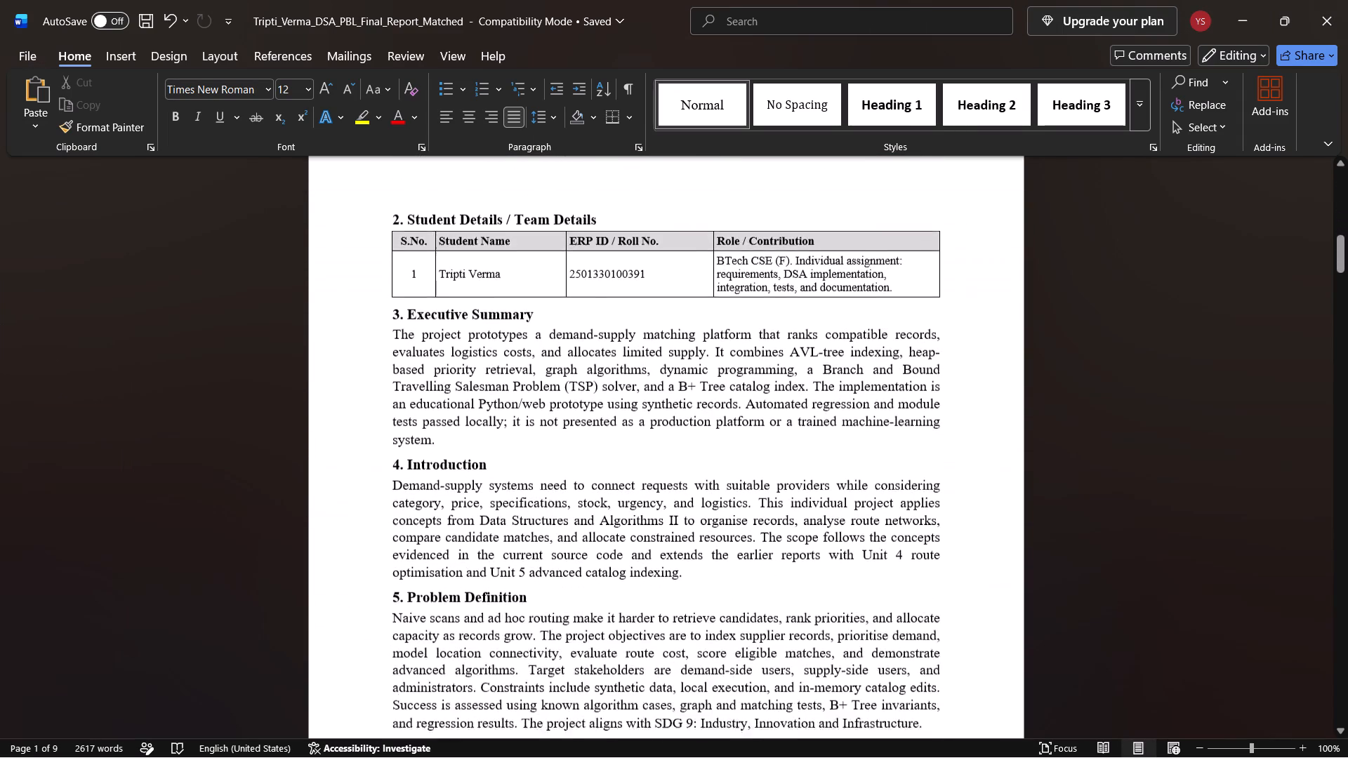
scroll(686, 684, down, 6)
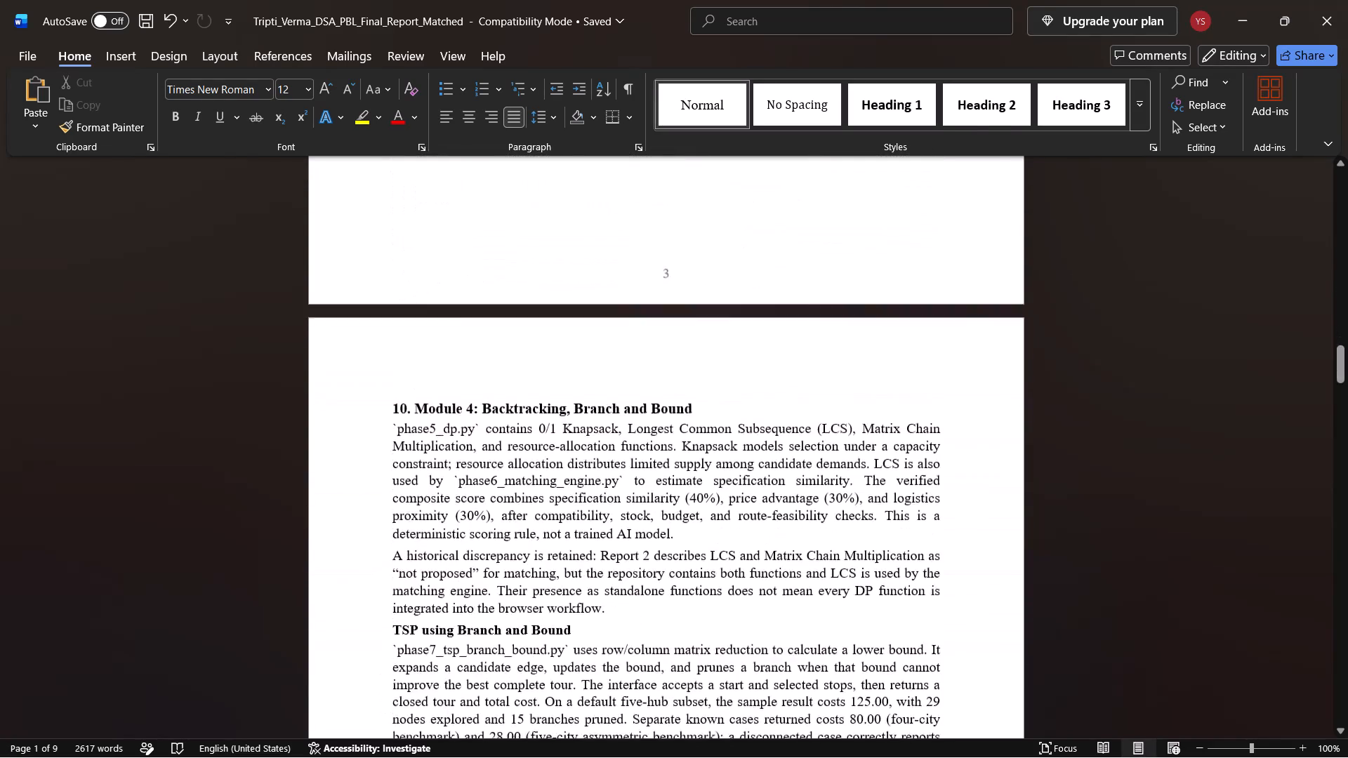
scroll(686, 684, down, 5)
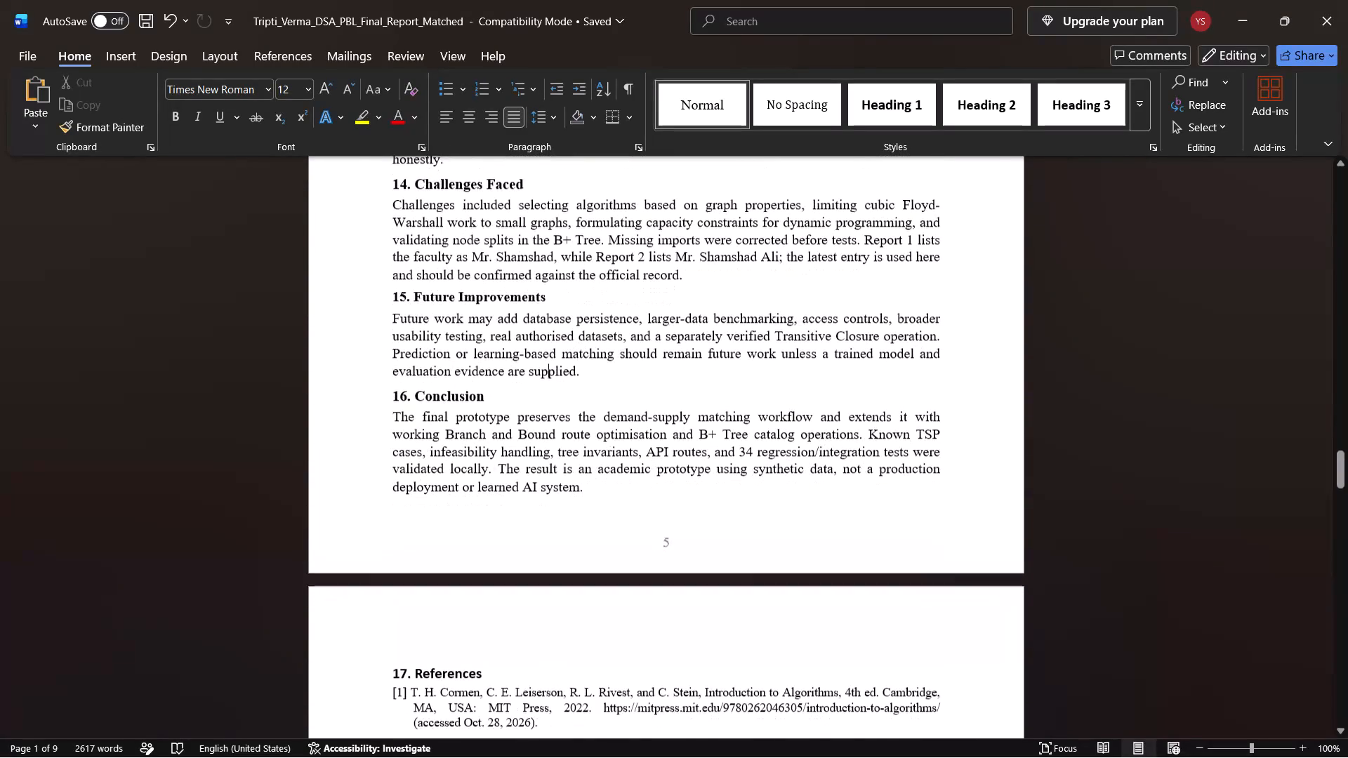
scroll(686, 684, down, 2)
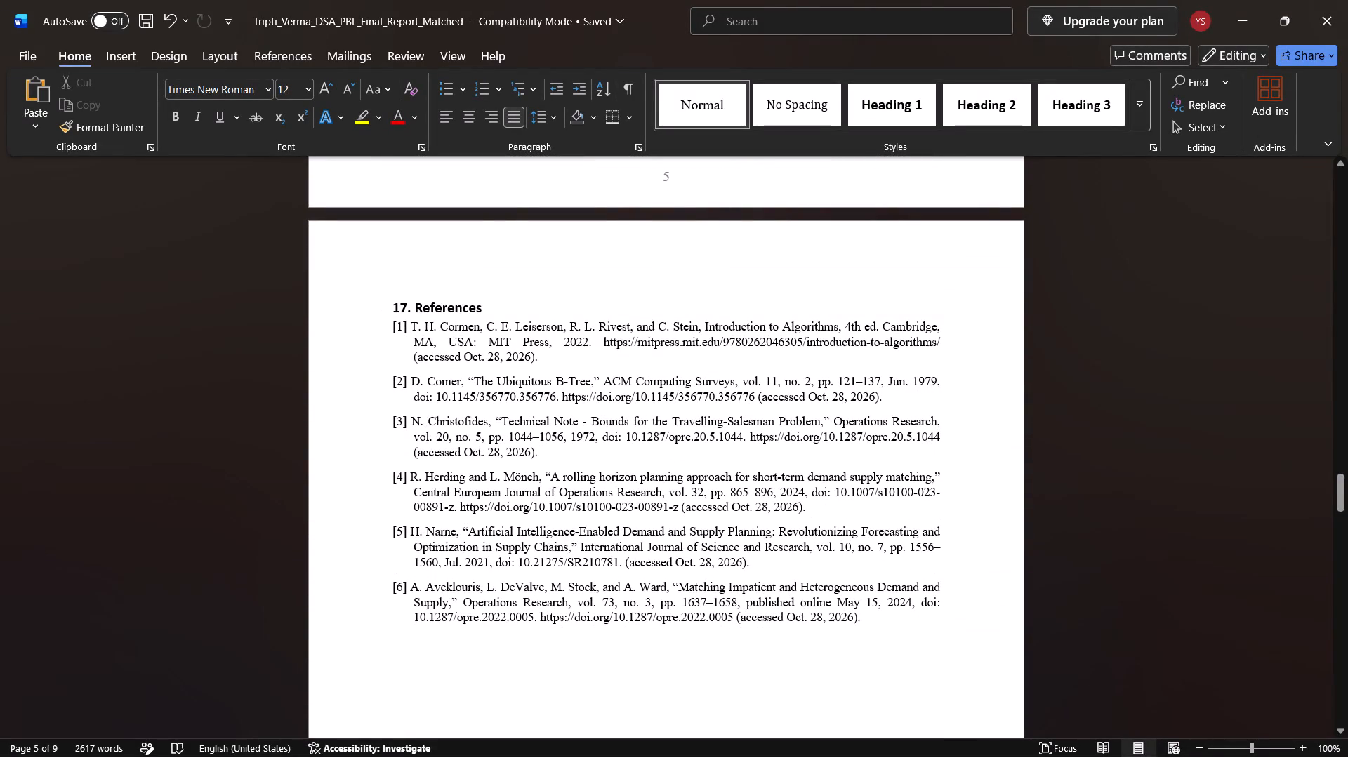
drag(603, 343, 931, 343)
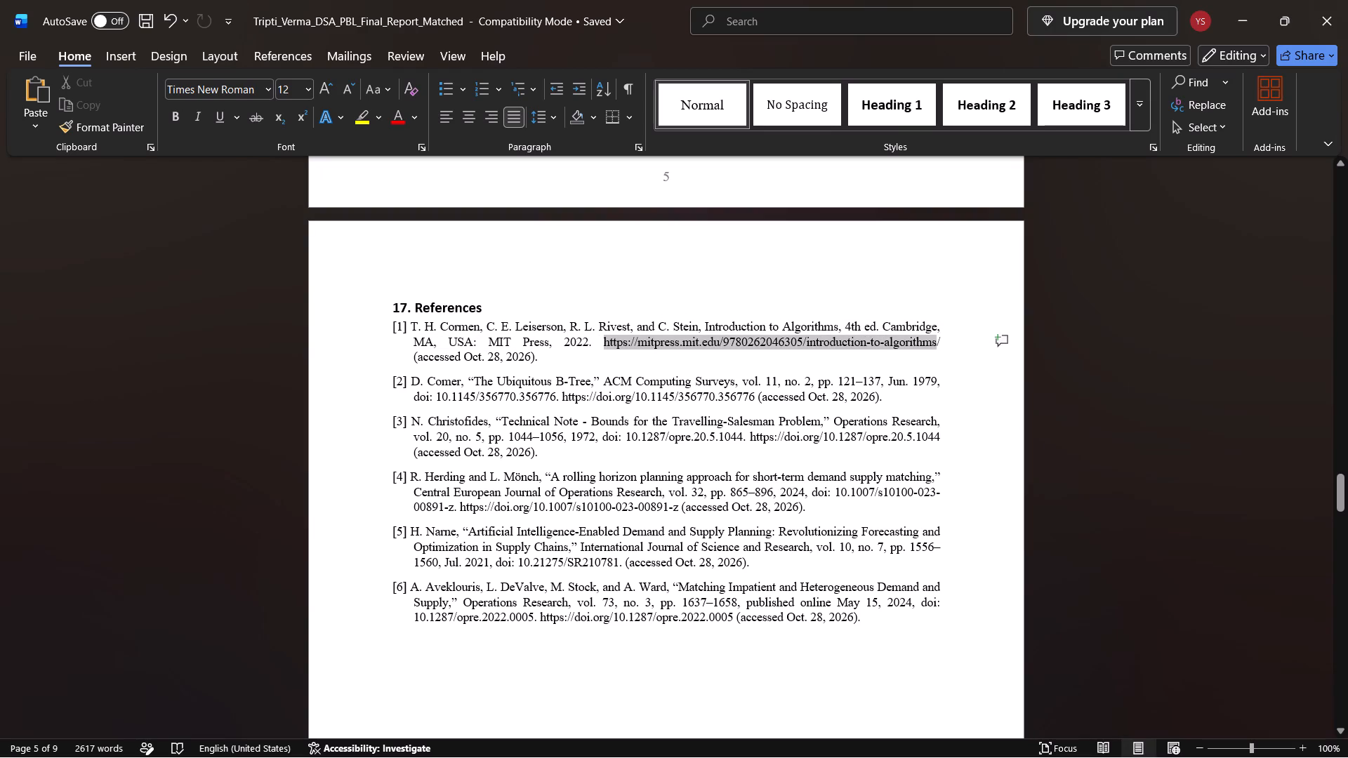
drag(931, 343, 937, 343)
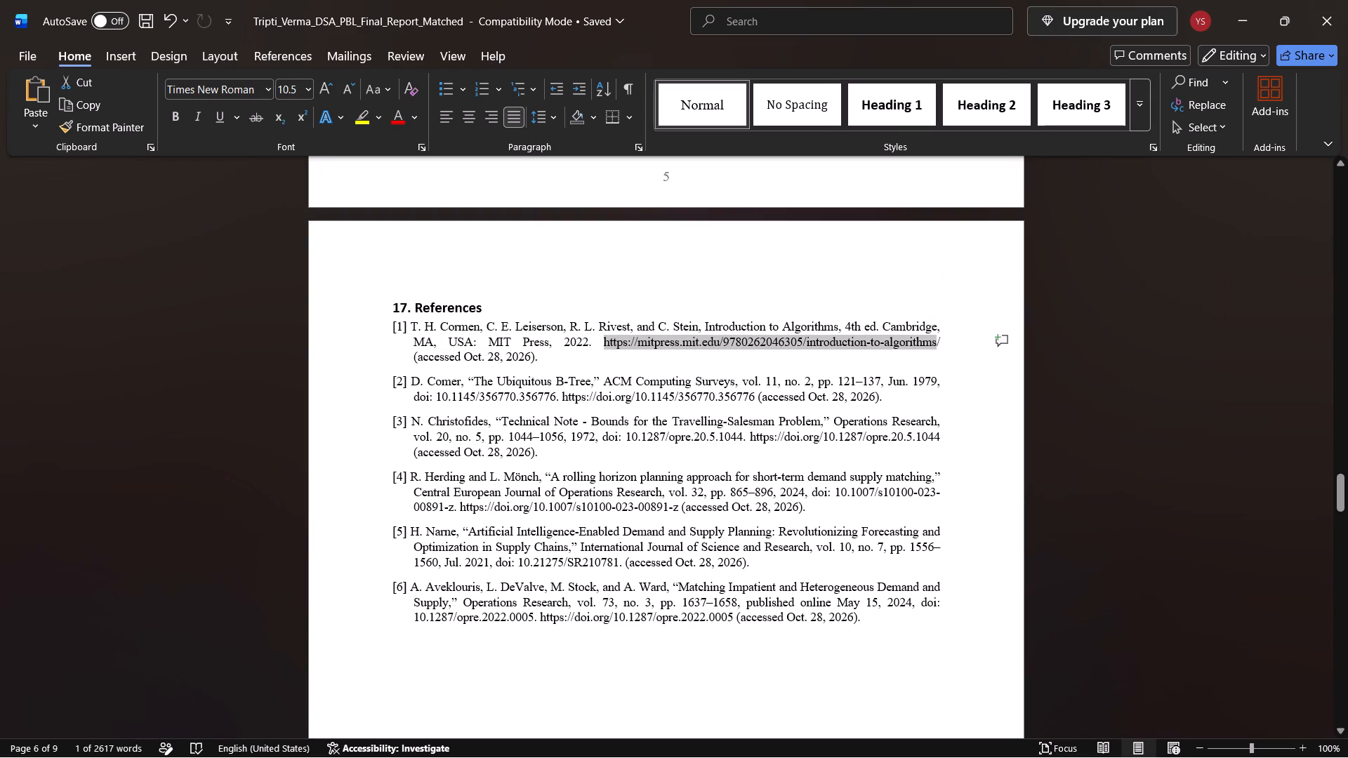
key(ctrl+c)
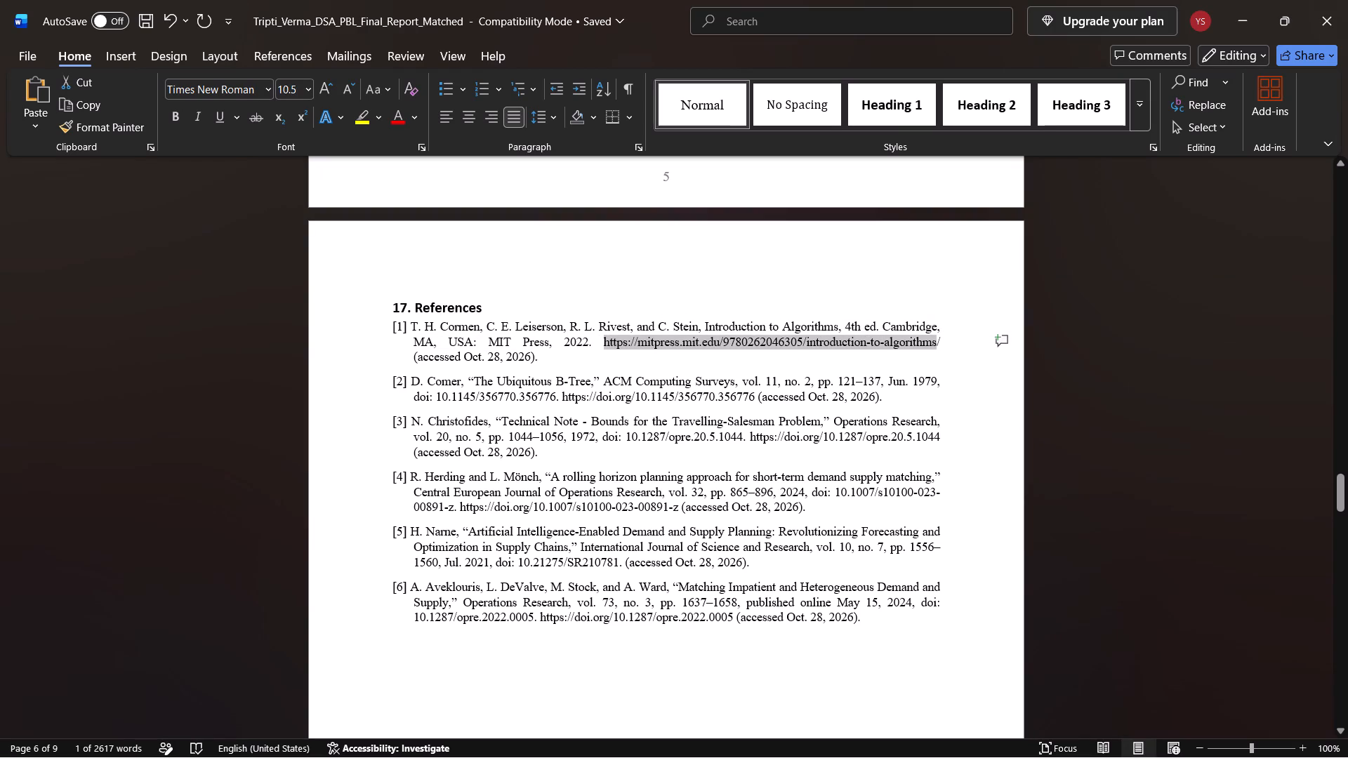
click(542, 364)
click(542, 364)
click(542, 364)
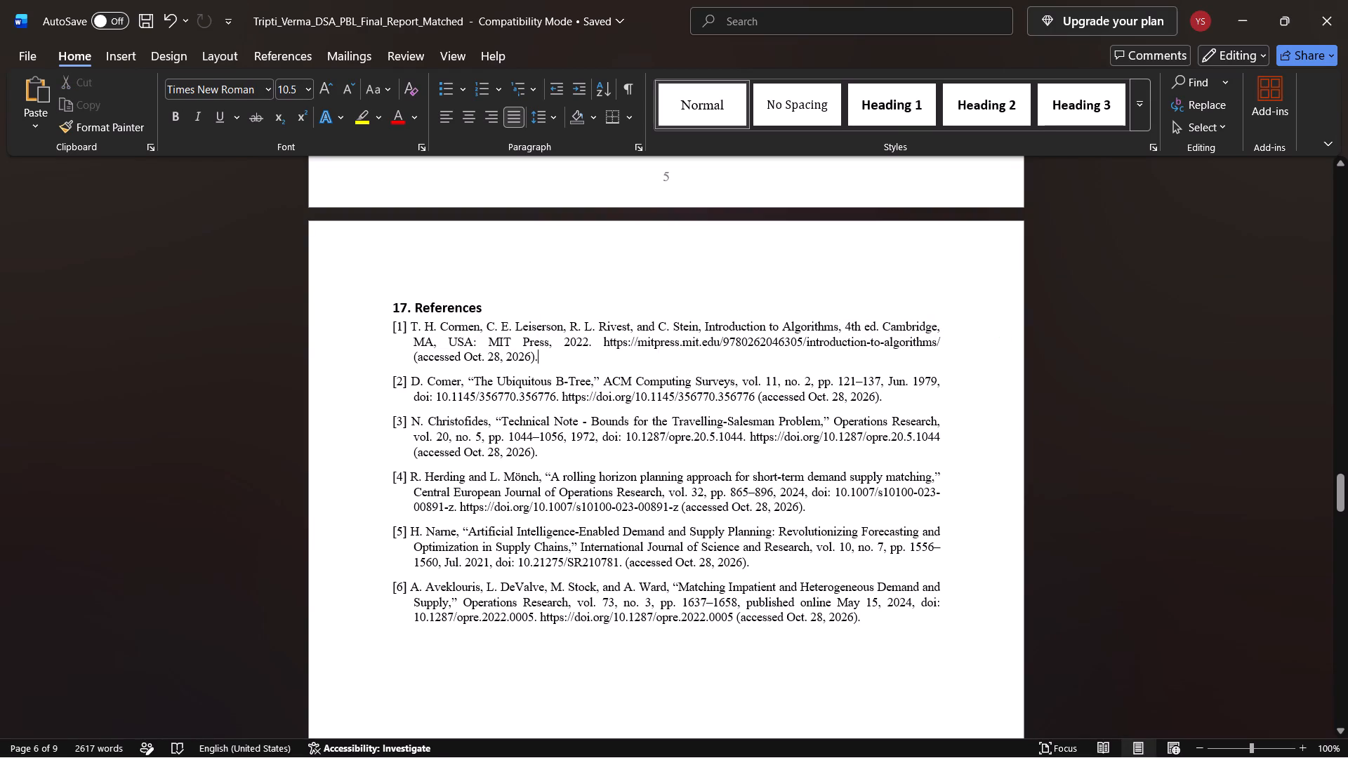
drag(542, 364, 411, 326)
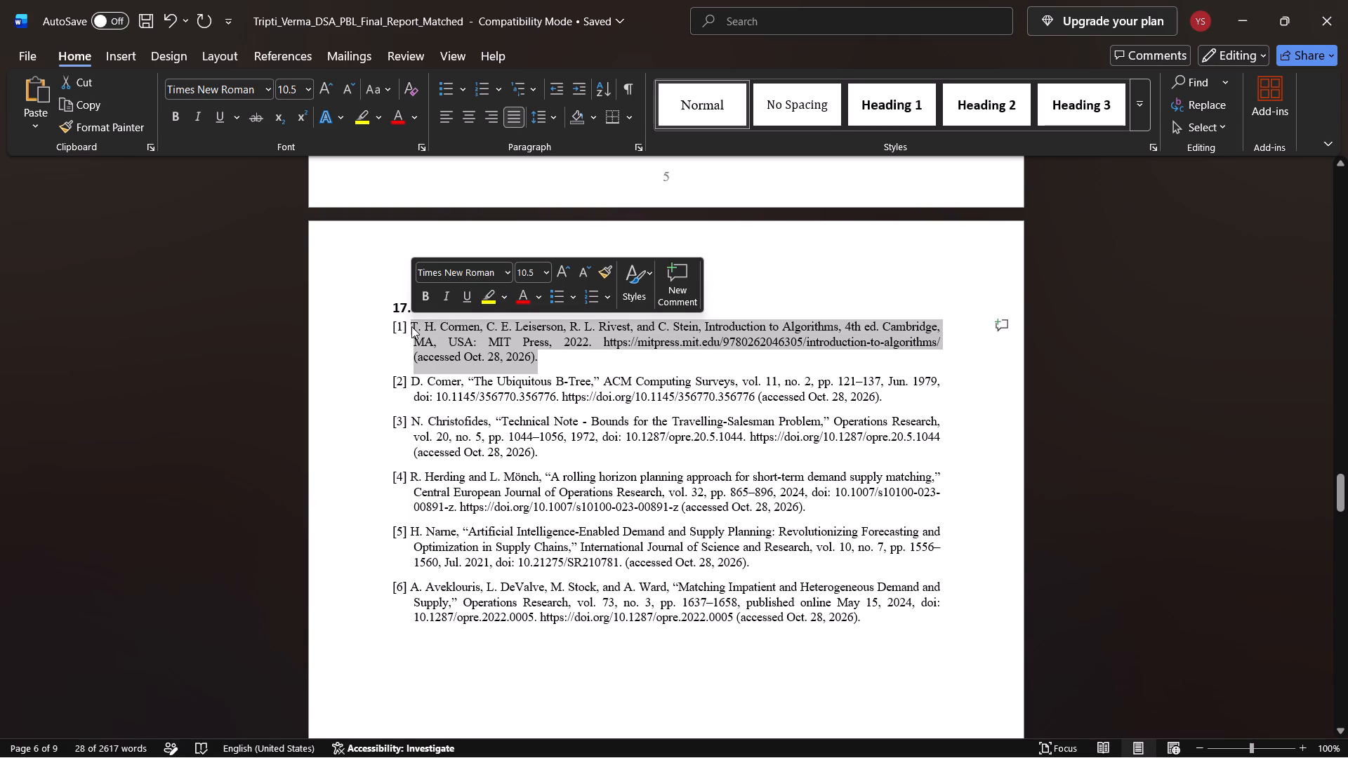
click(137, 55)
click(578, 87)
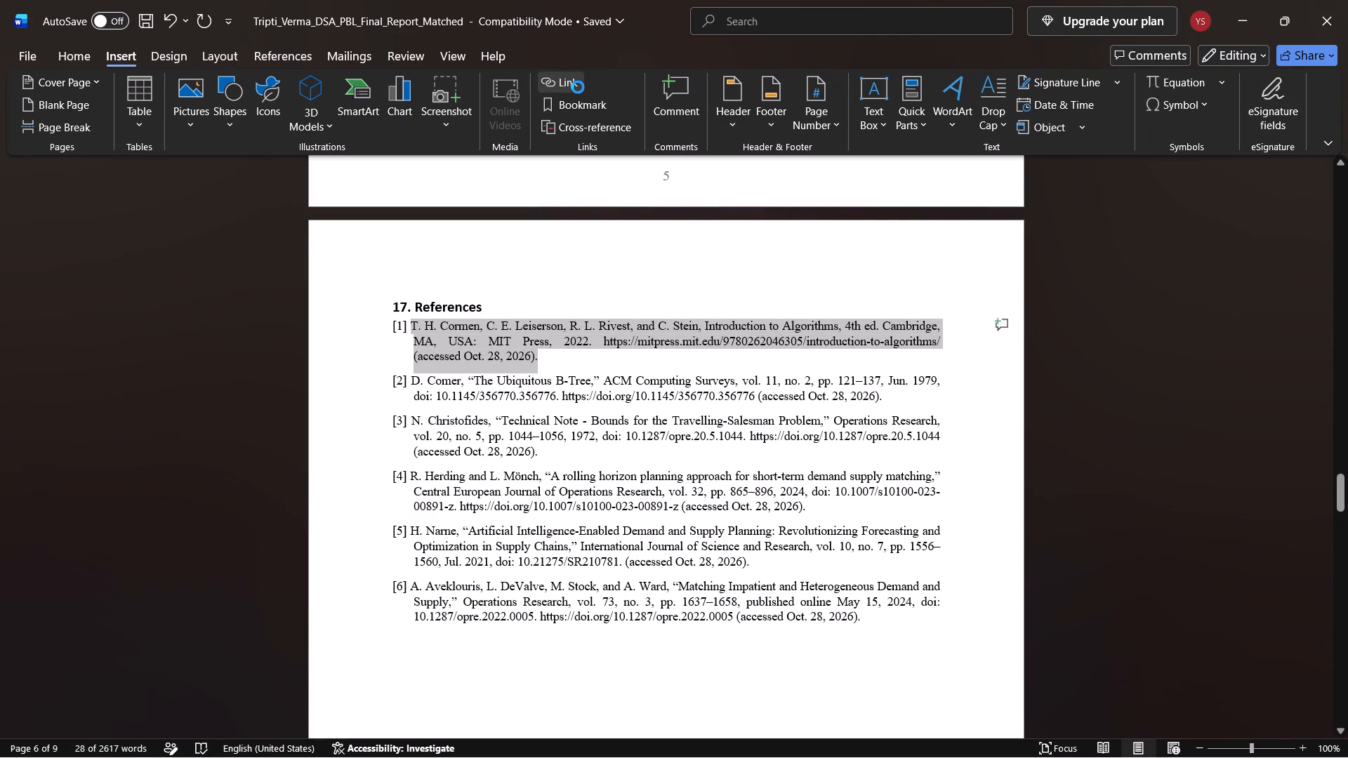
key(Return)
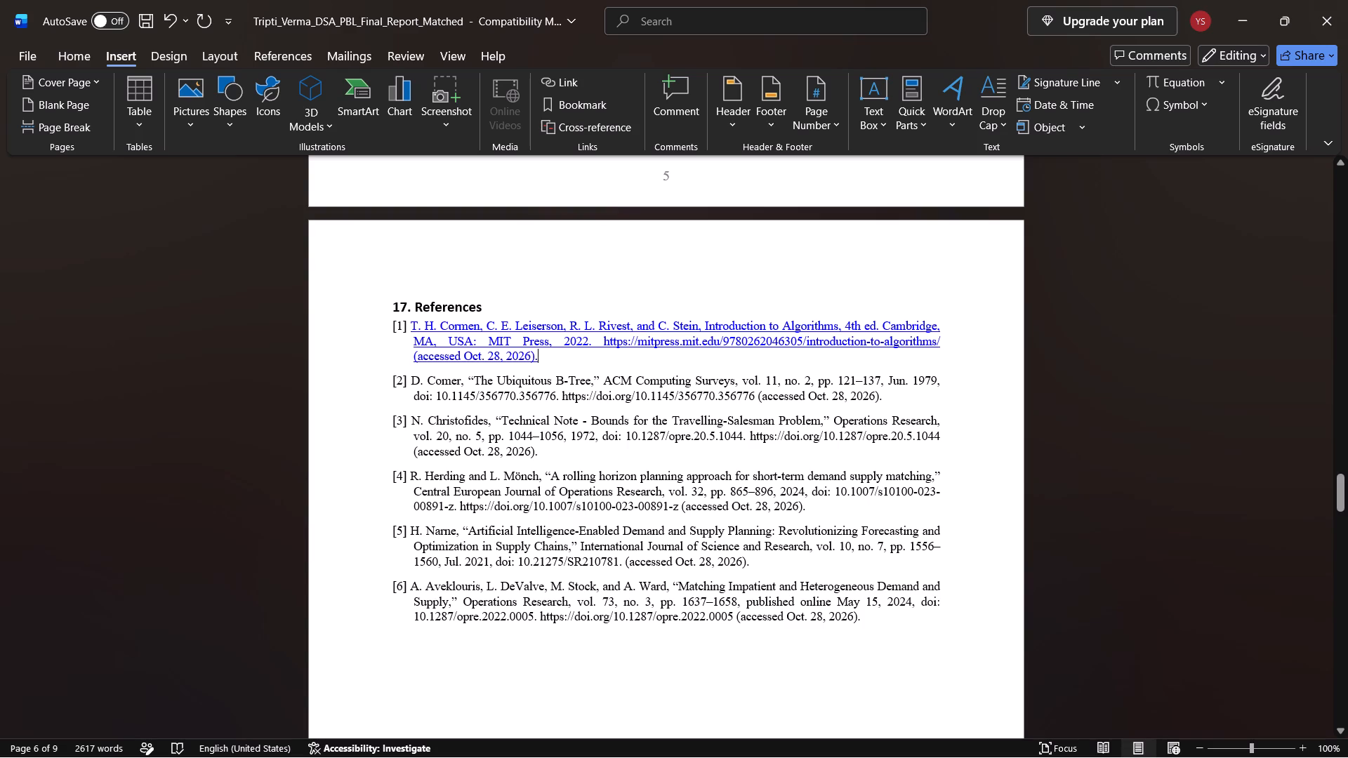
drag(563, 393, 751, 400)
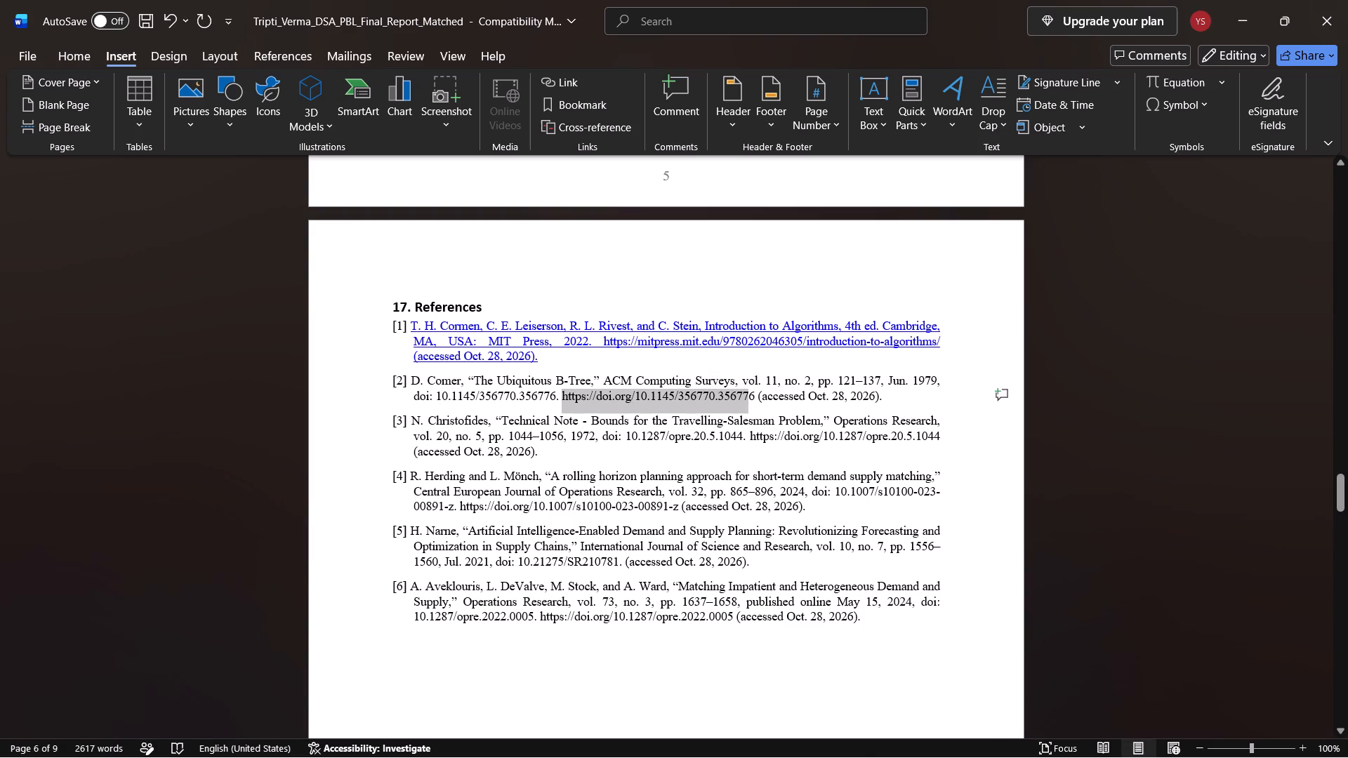
drag(751, 400, 755, 400)
key(ctrl+c)
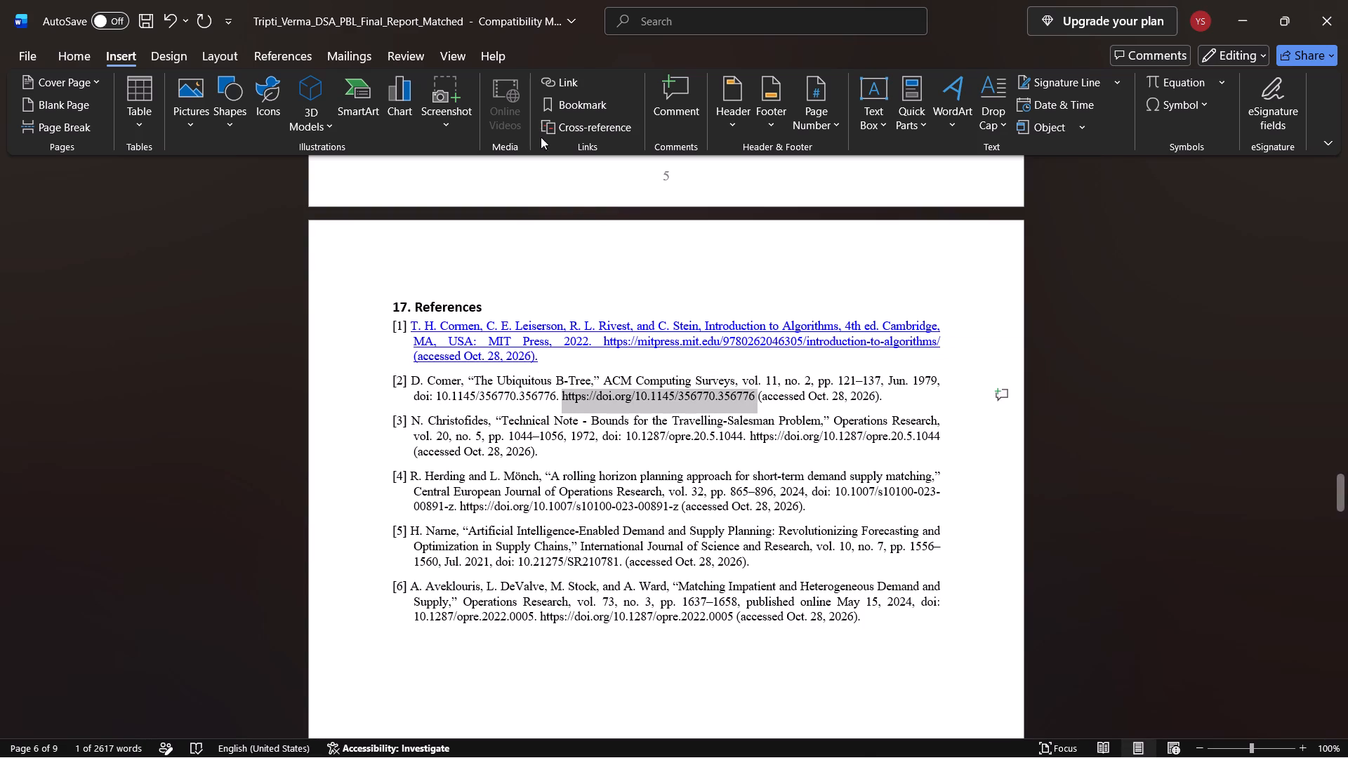
click(567, 76)
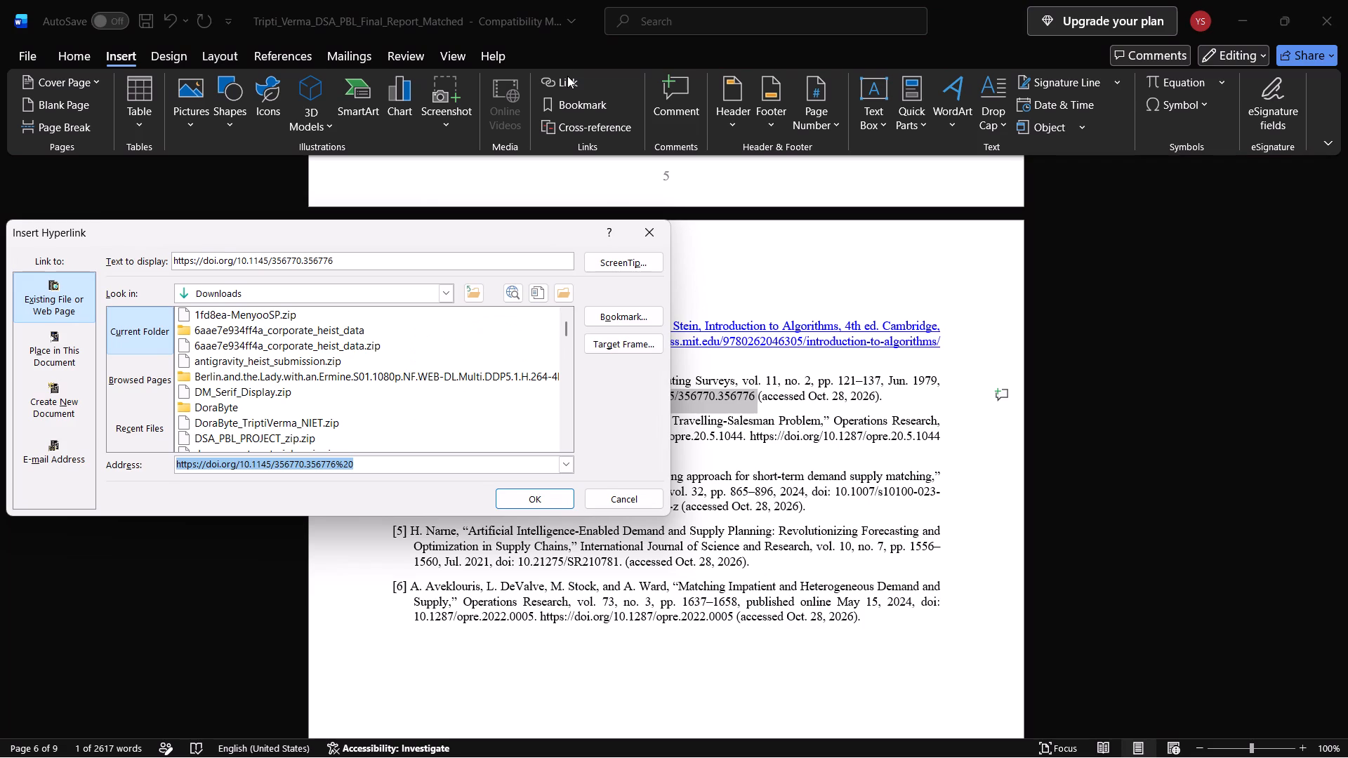
key(Return)
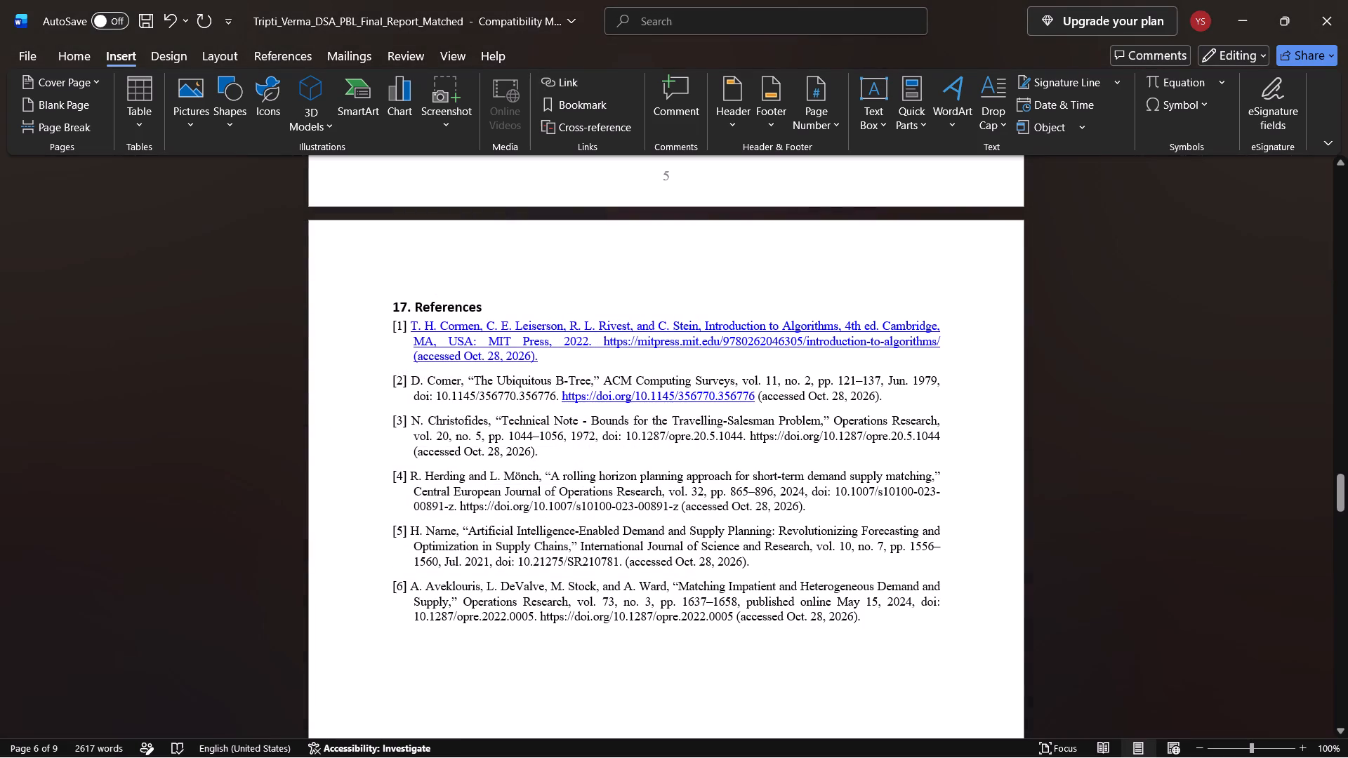
drag(750, 431, 940, 441)
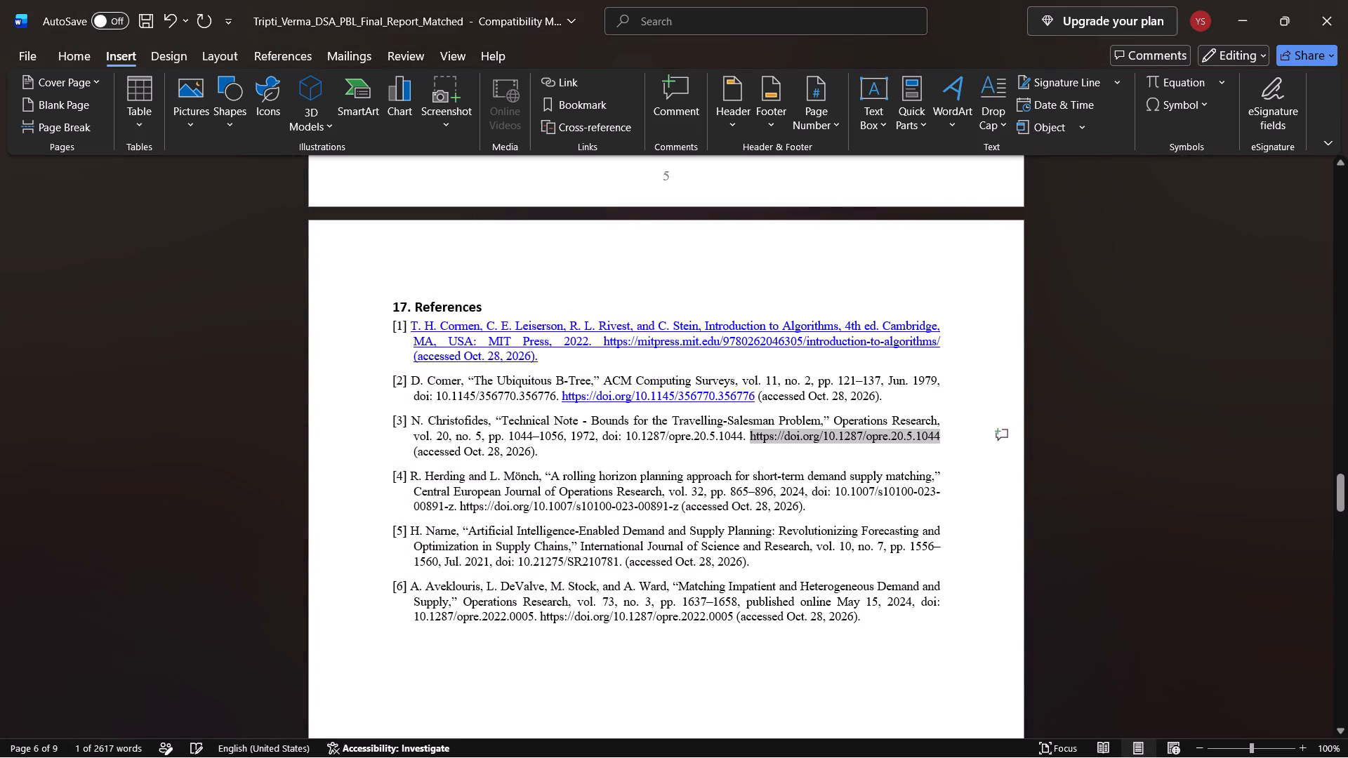
key(ctrl+c)
click(689, 464)
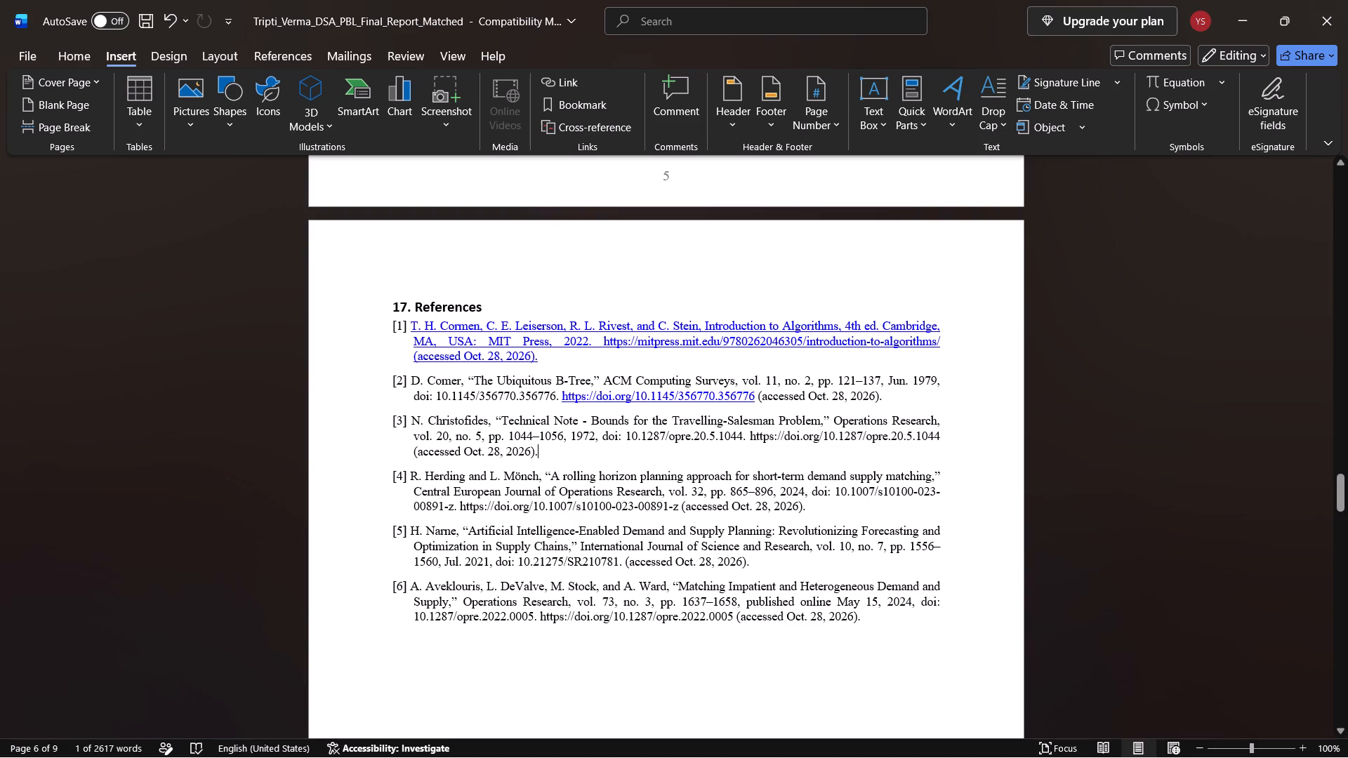
drag(686, 463, 411, 419)
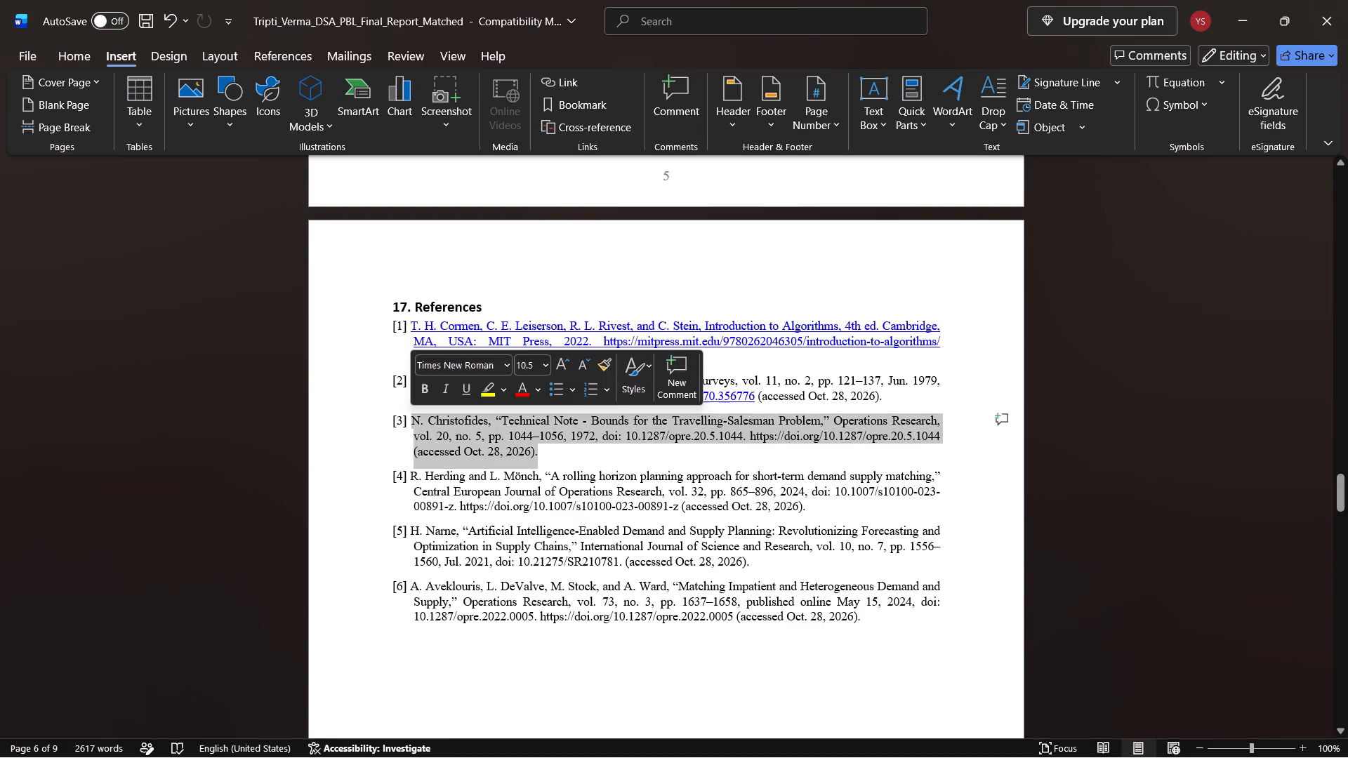
key(ctrl+v)
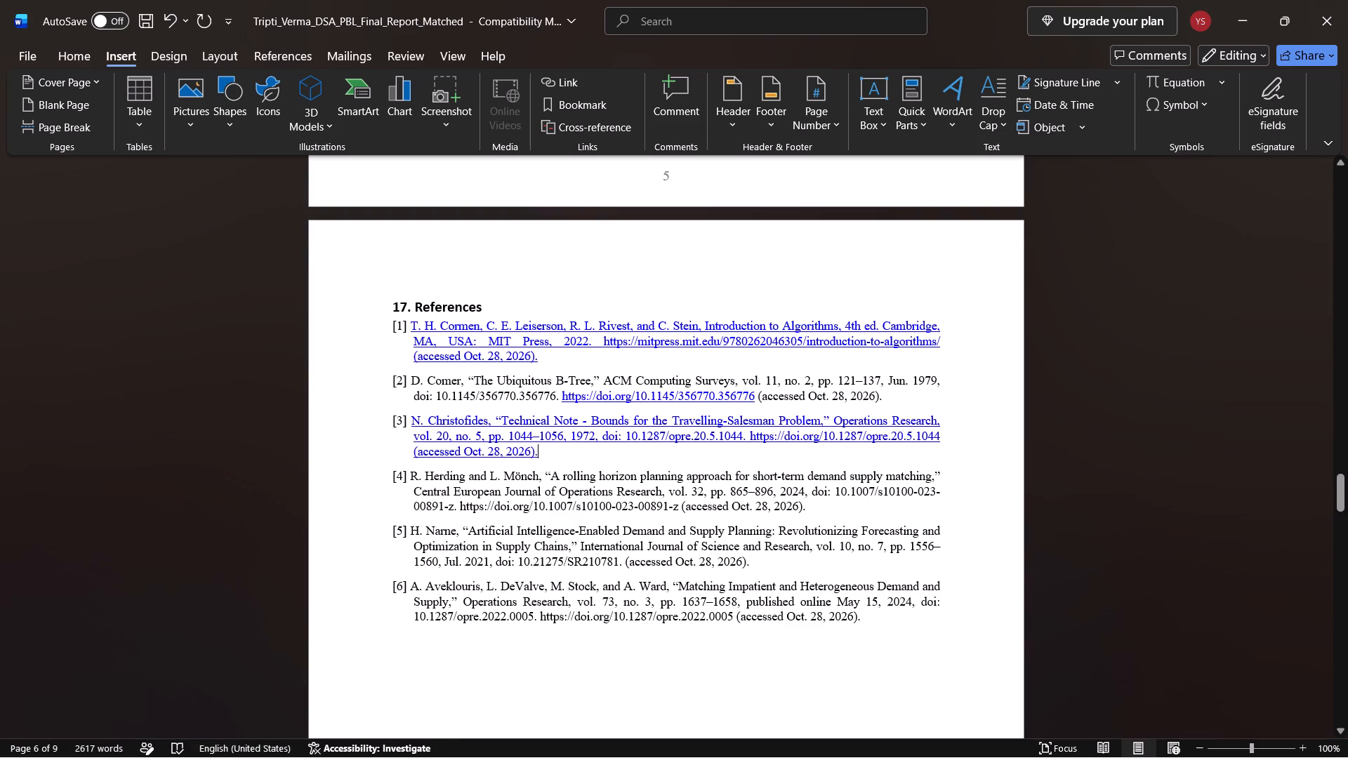
drag(460, 507, 617, 504)
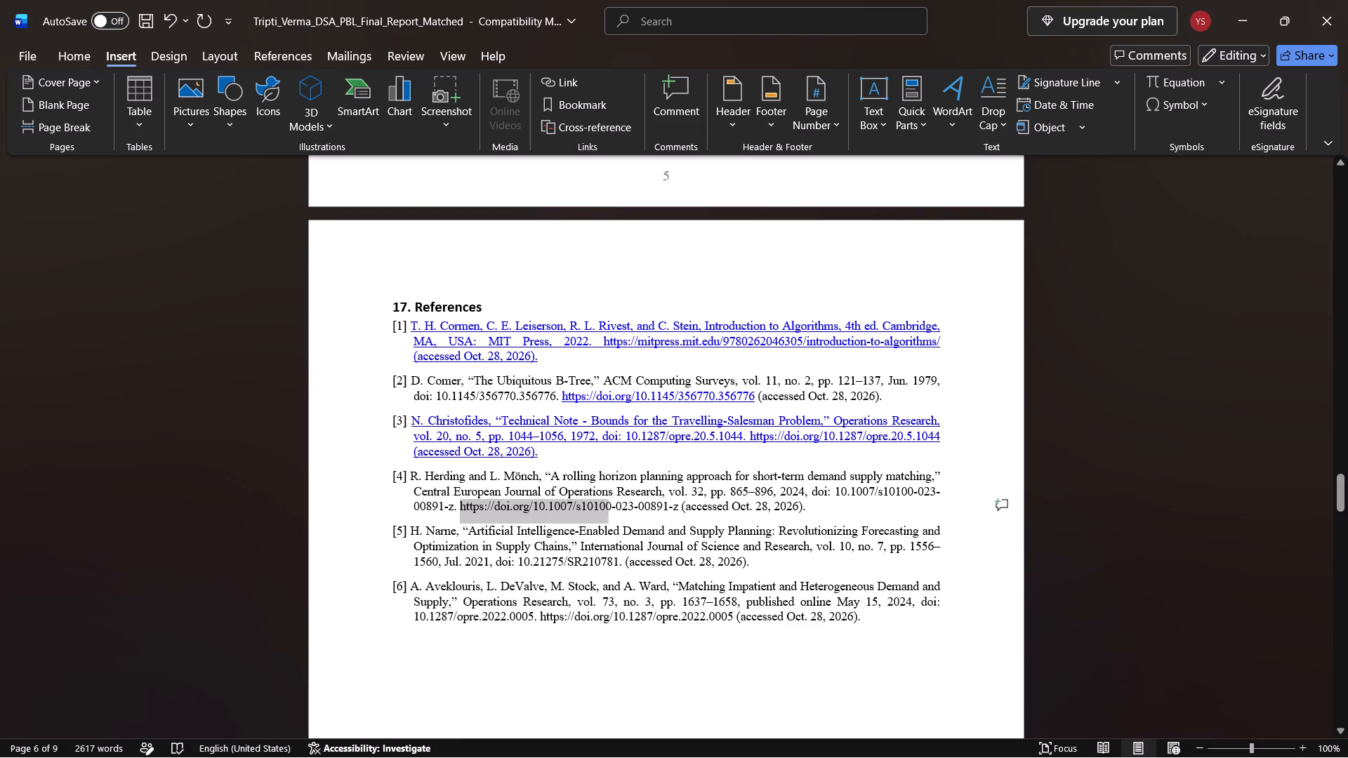
drag(617, 504, 663, 521)
drag(663, 521, 677, 498)
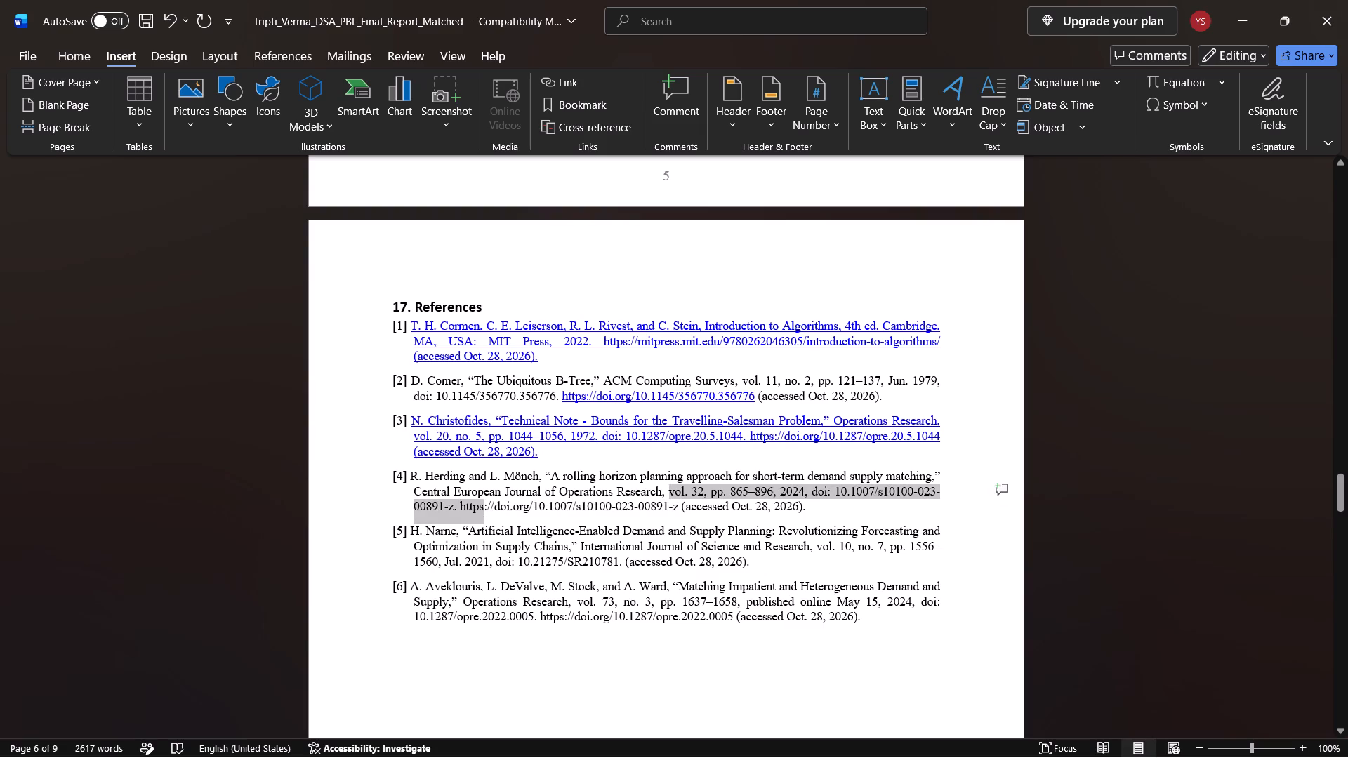
drag(677, 498, 677, 503)
key(ctrl+c)
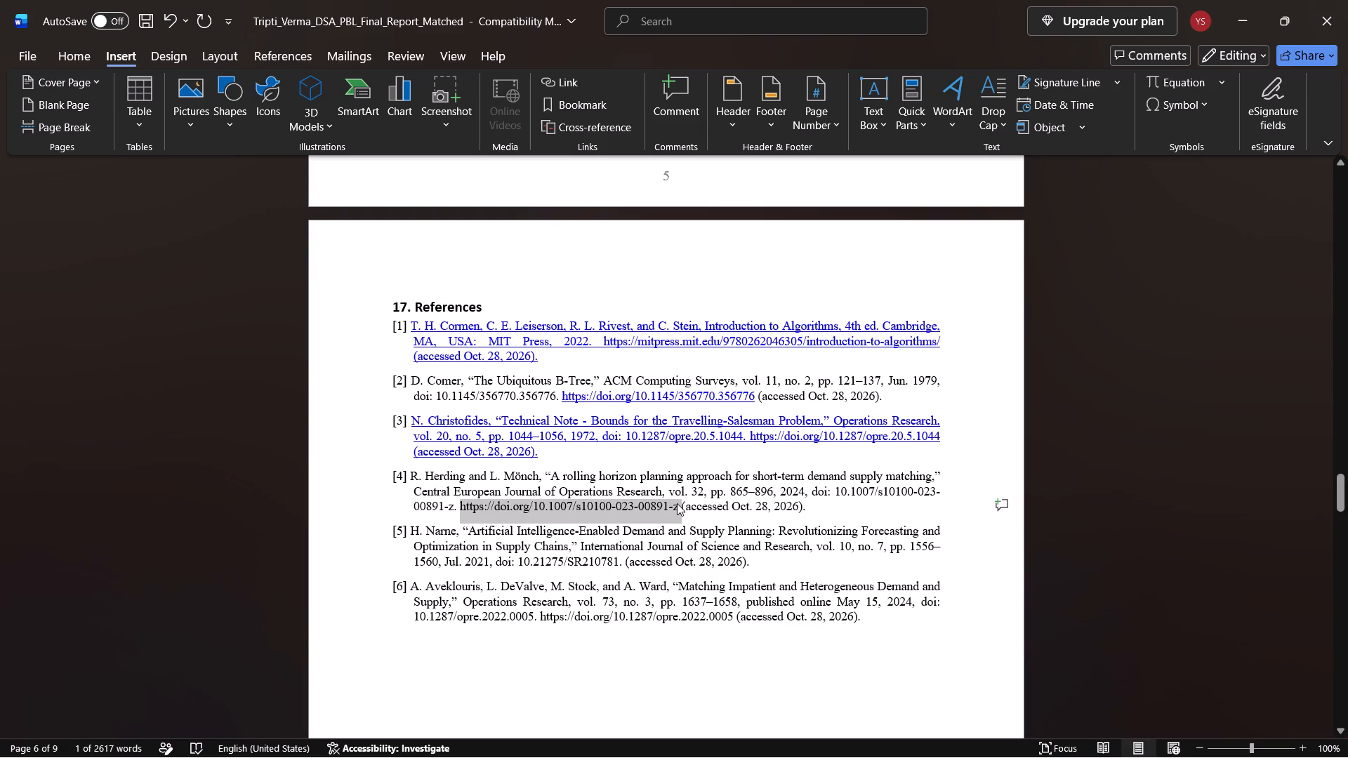
click(818, 499)
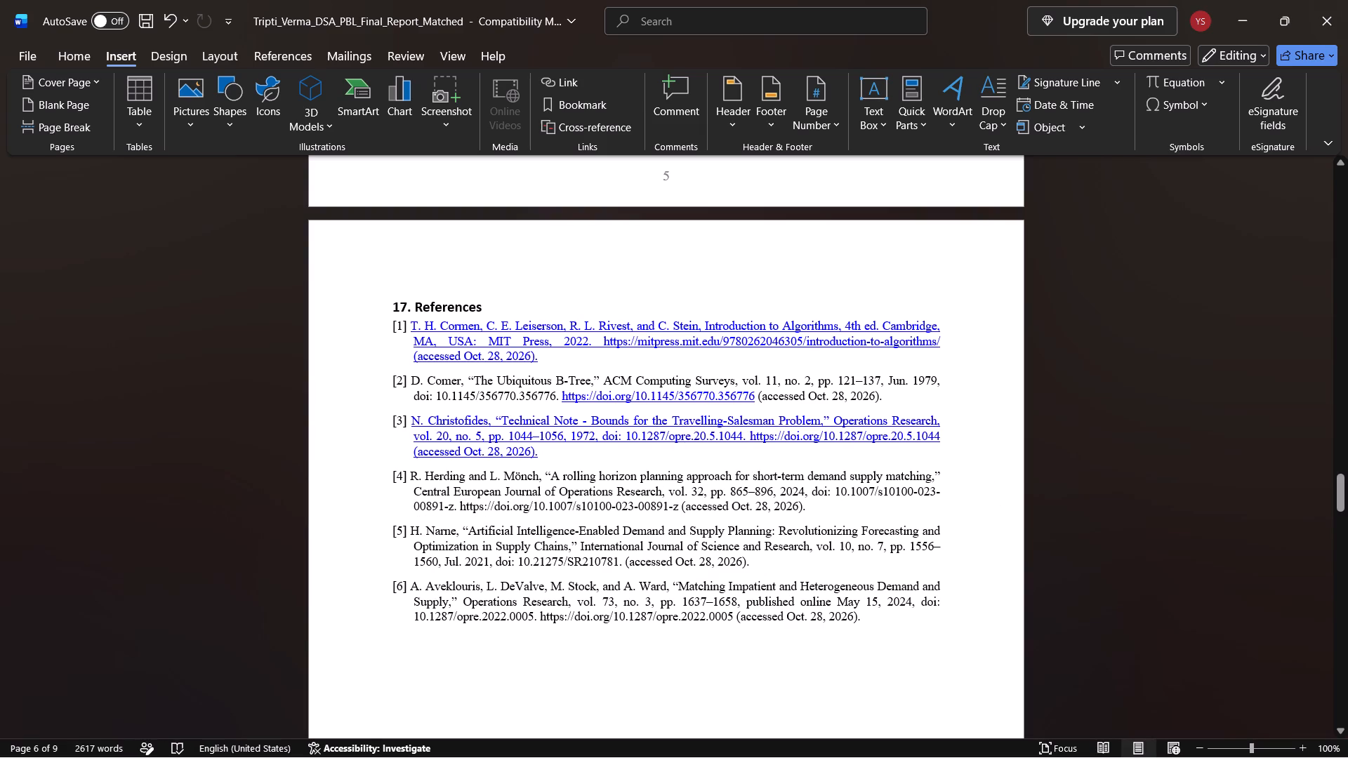
drag(818, 499, 404, 481)
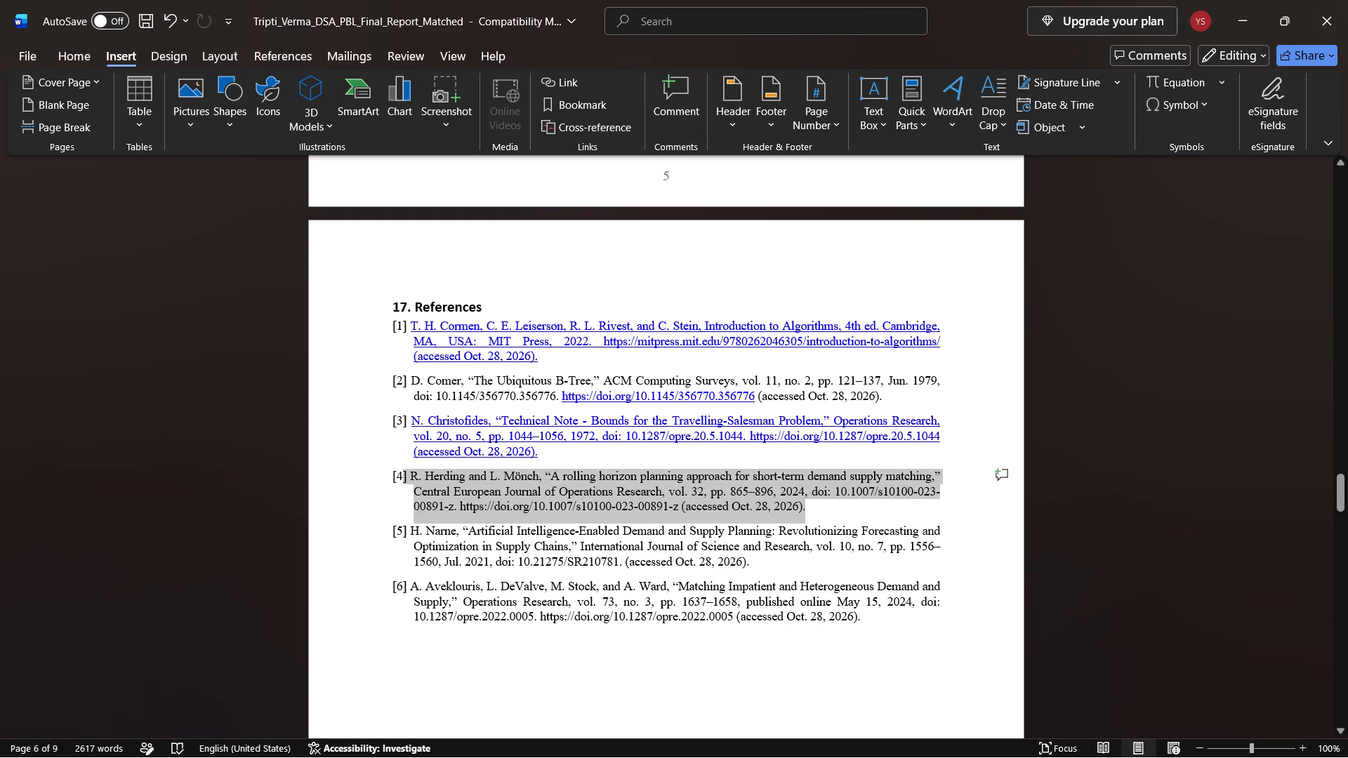
drag(404, 481, 409, 480)
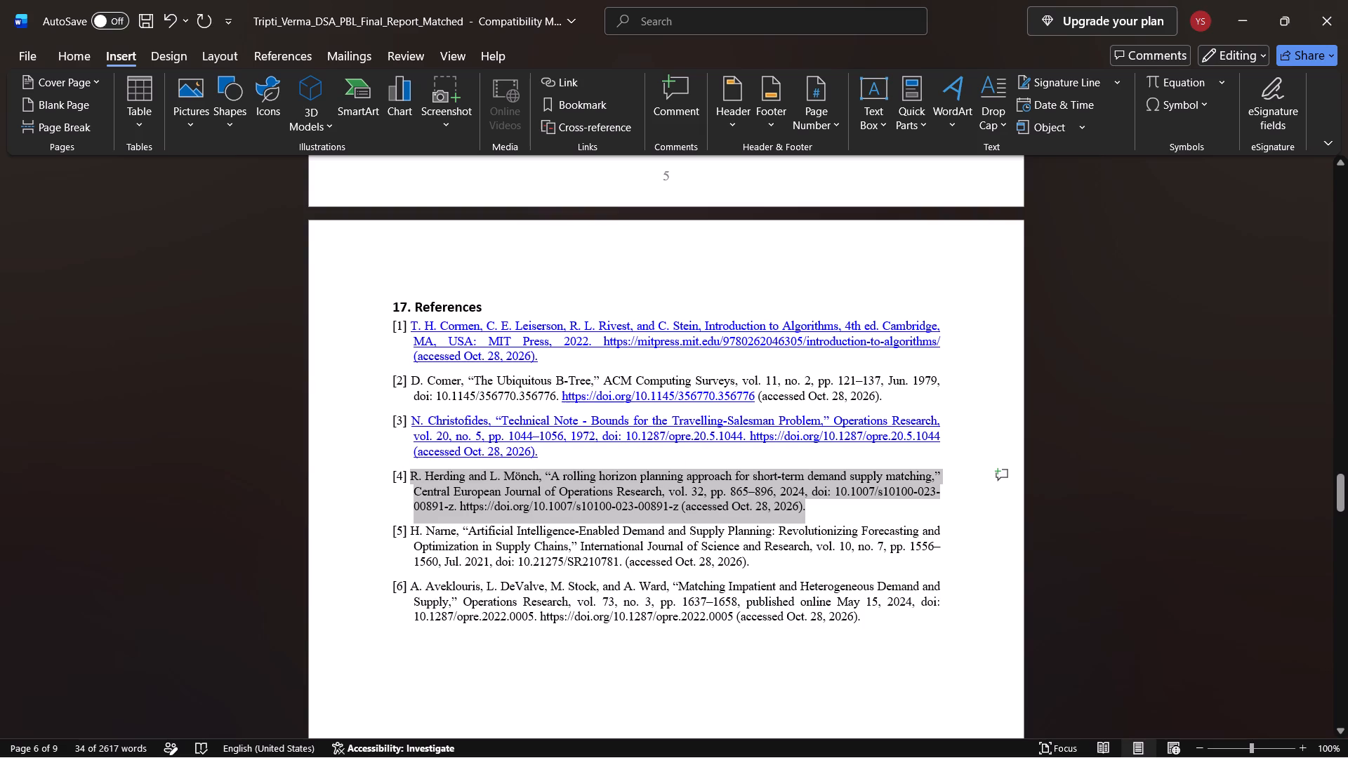
key(ctrl+v)
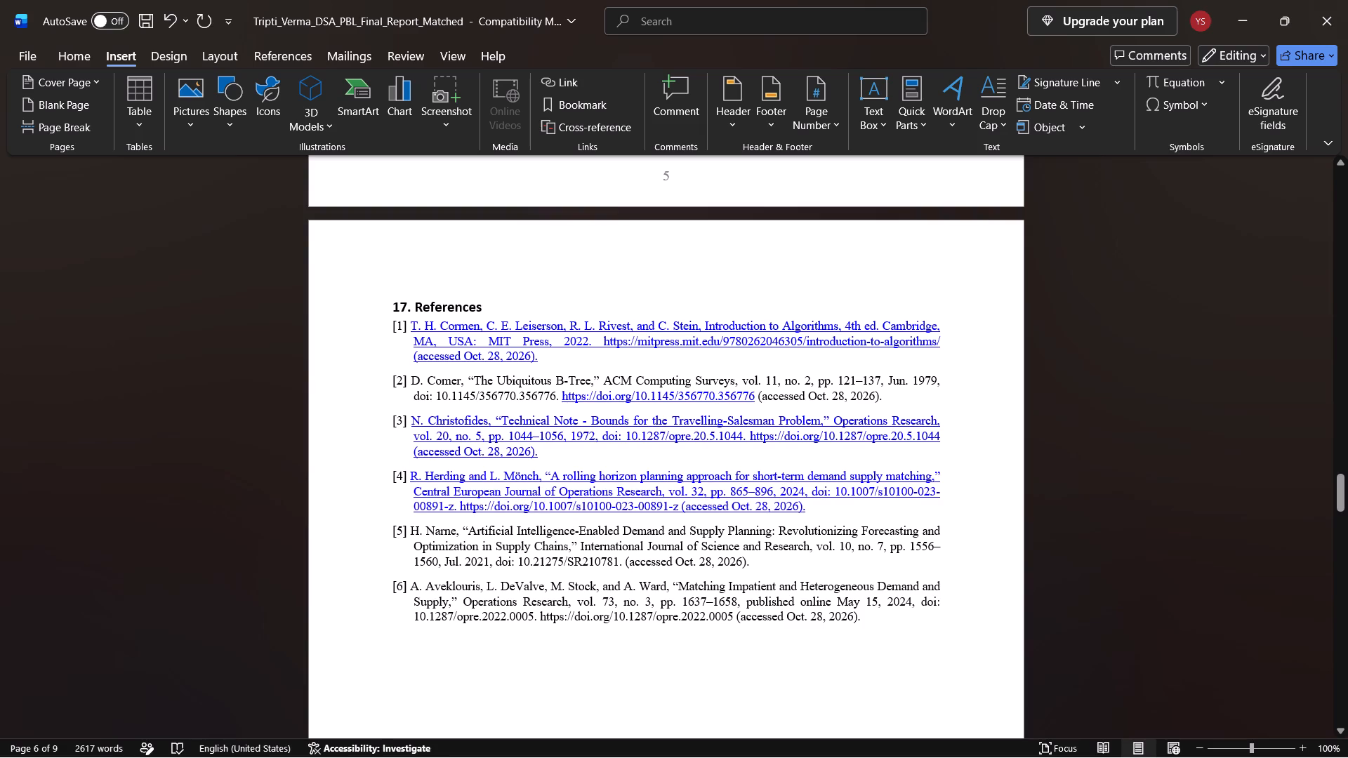
click(496, 564)
drag(540, 620, 736, 623)
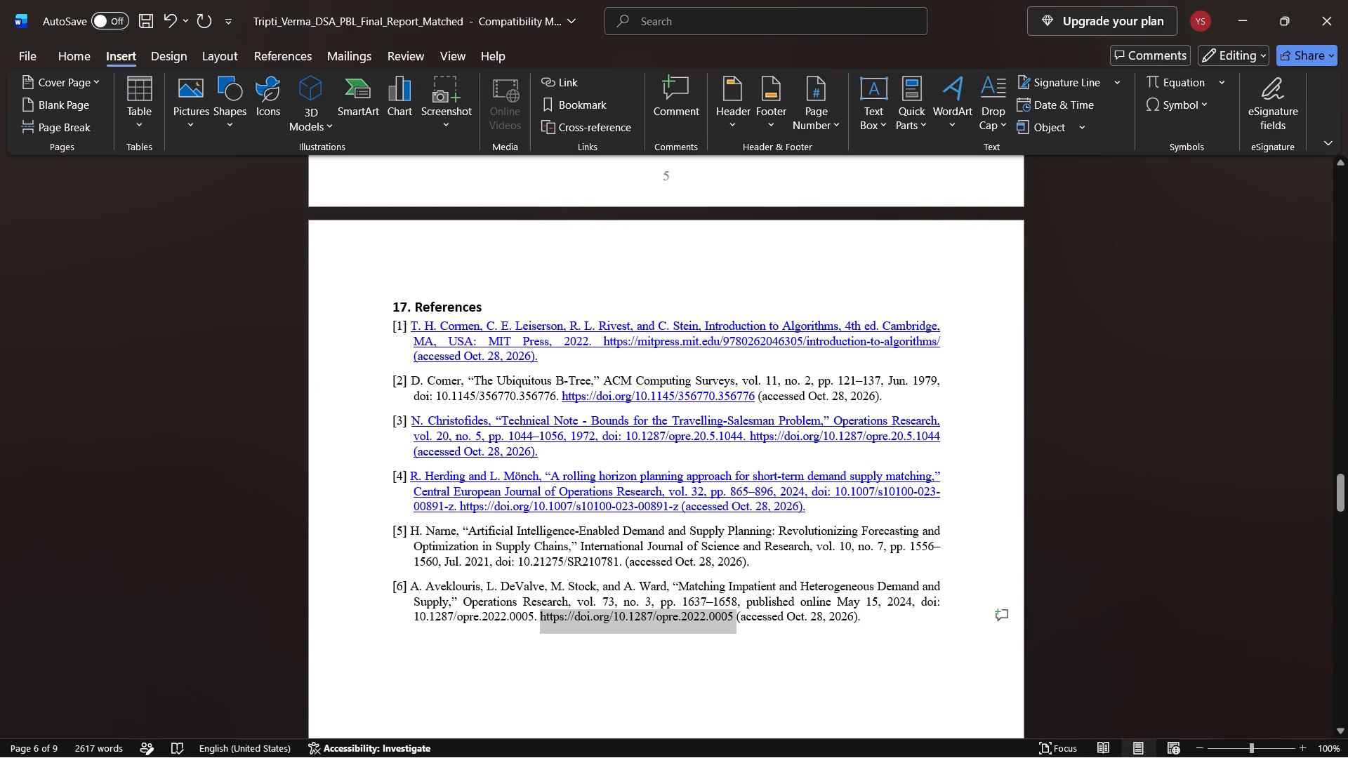
drag(736, 623, 733, 621)
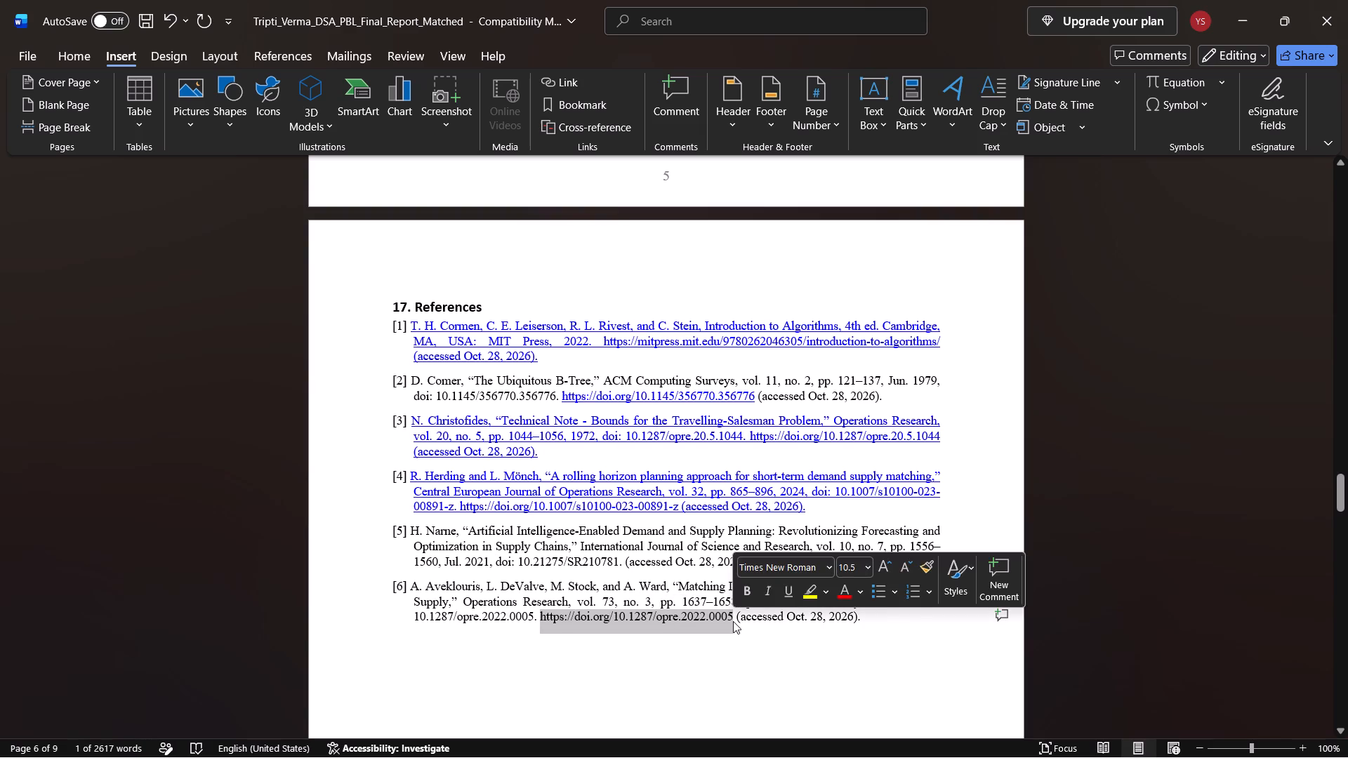
key(ctrl+c)
click(726, 627)
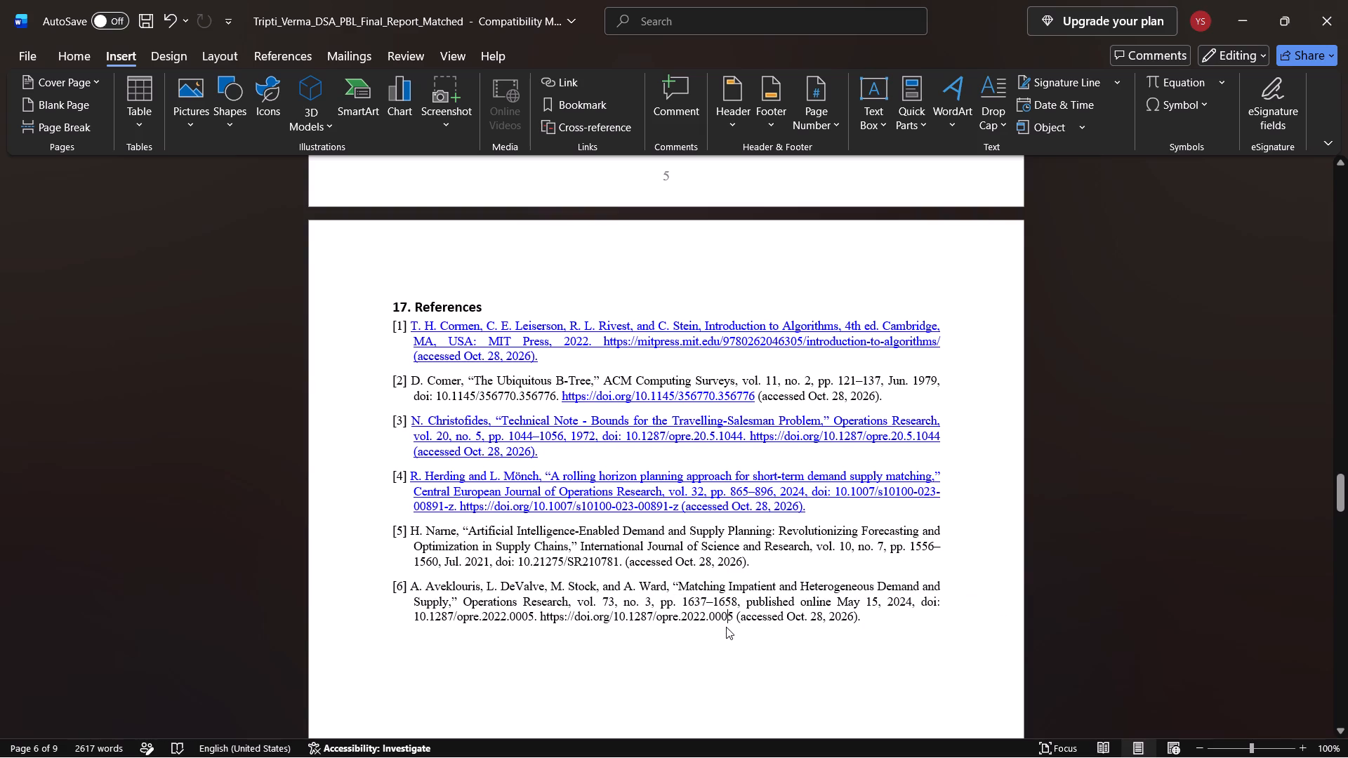
drag(410, 592, 805, 579)
drag(805, 579, 855, 620)
key(ctrl+v)
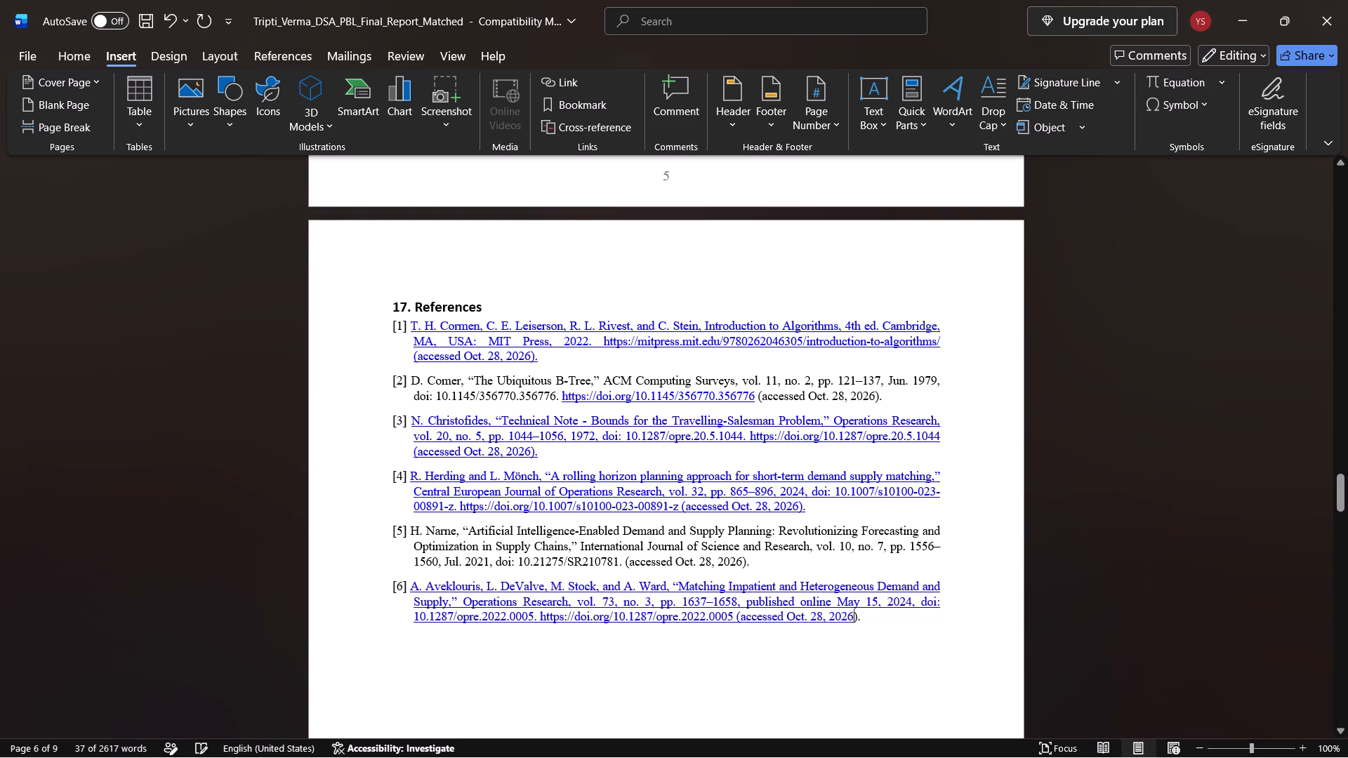
click(833, 640)
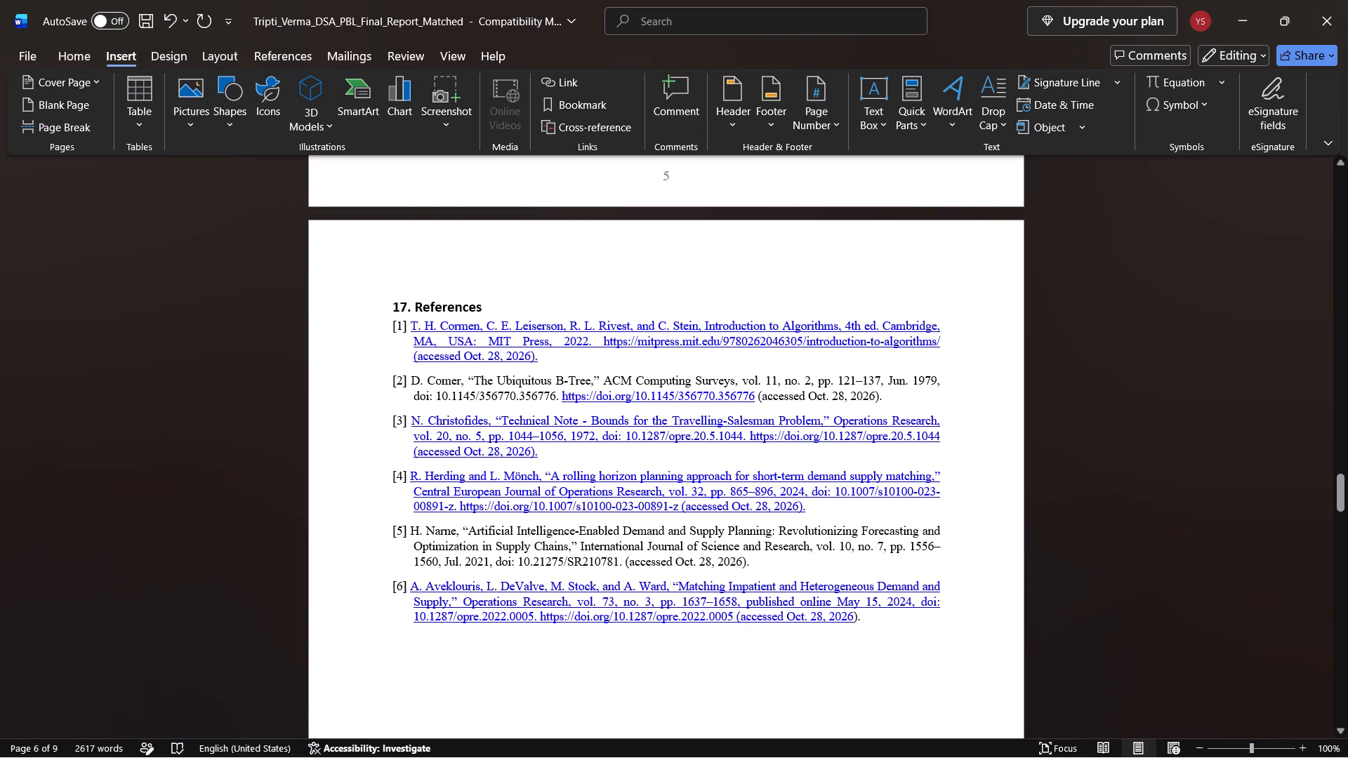
Hyperlink the whole text of reference [5], using its copied "doi: 10.21275/SR210781" as the link address.
drag(495, 561, 574, 565)
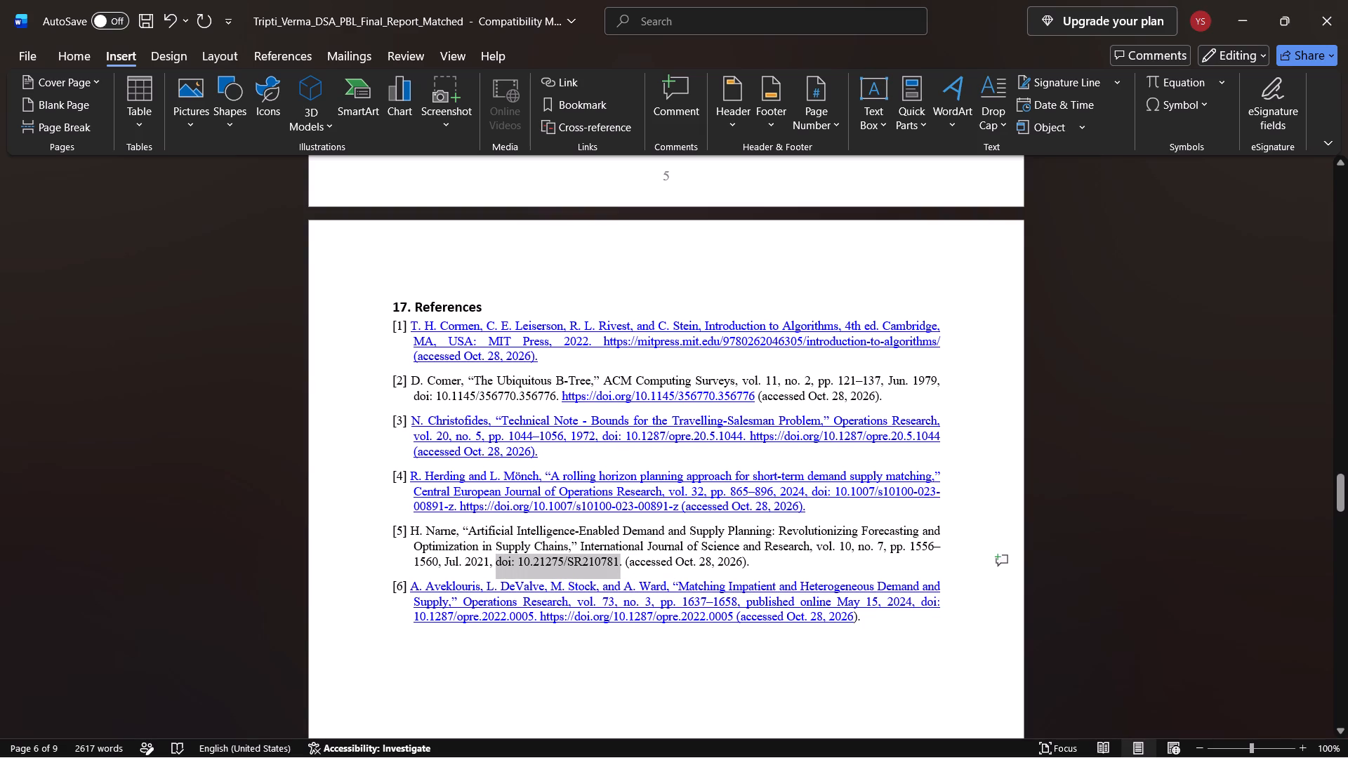
drag(574, 565, 618, 558)
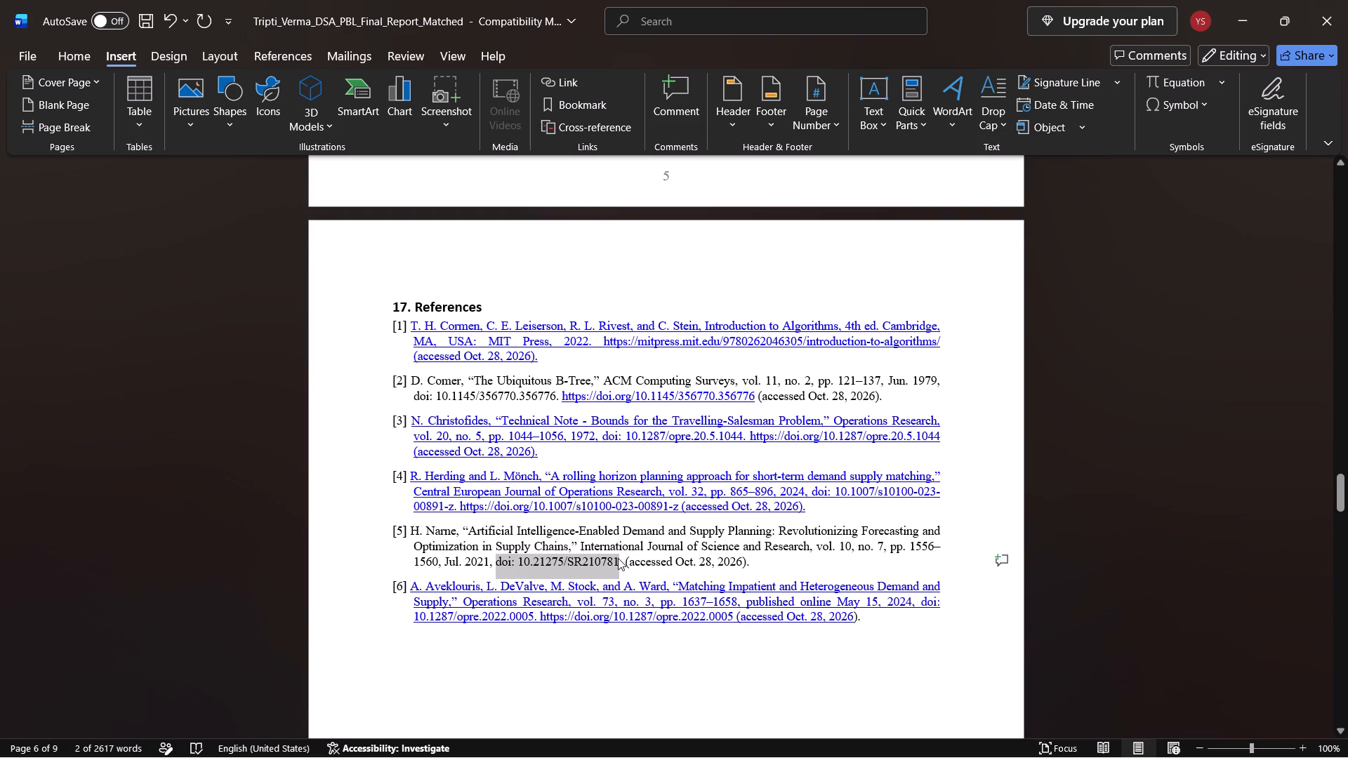
key(ctrl+c)
double_click(760, 557)
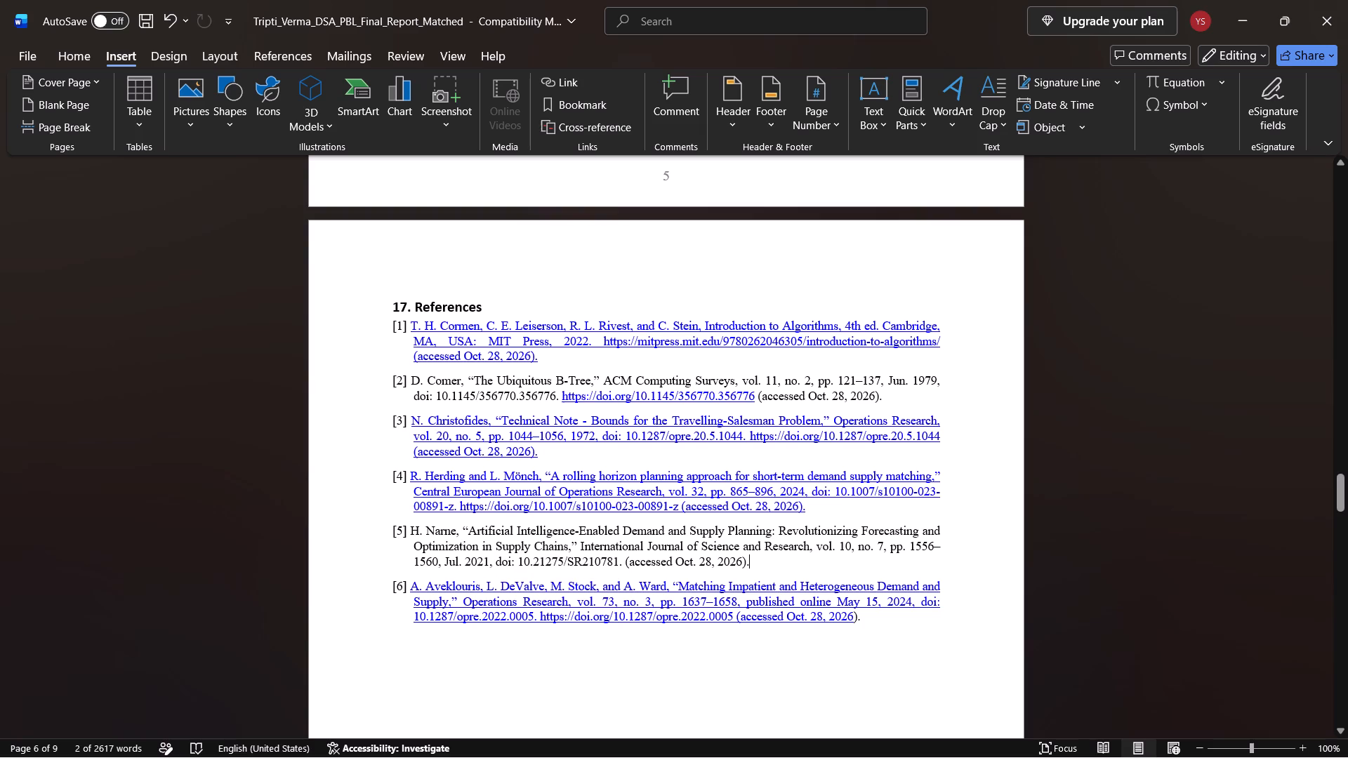
drag(760, 557, 750, 561)
drag(750, 561, 732, 561)
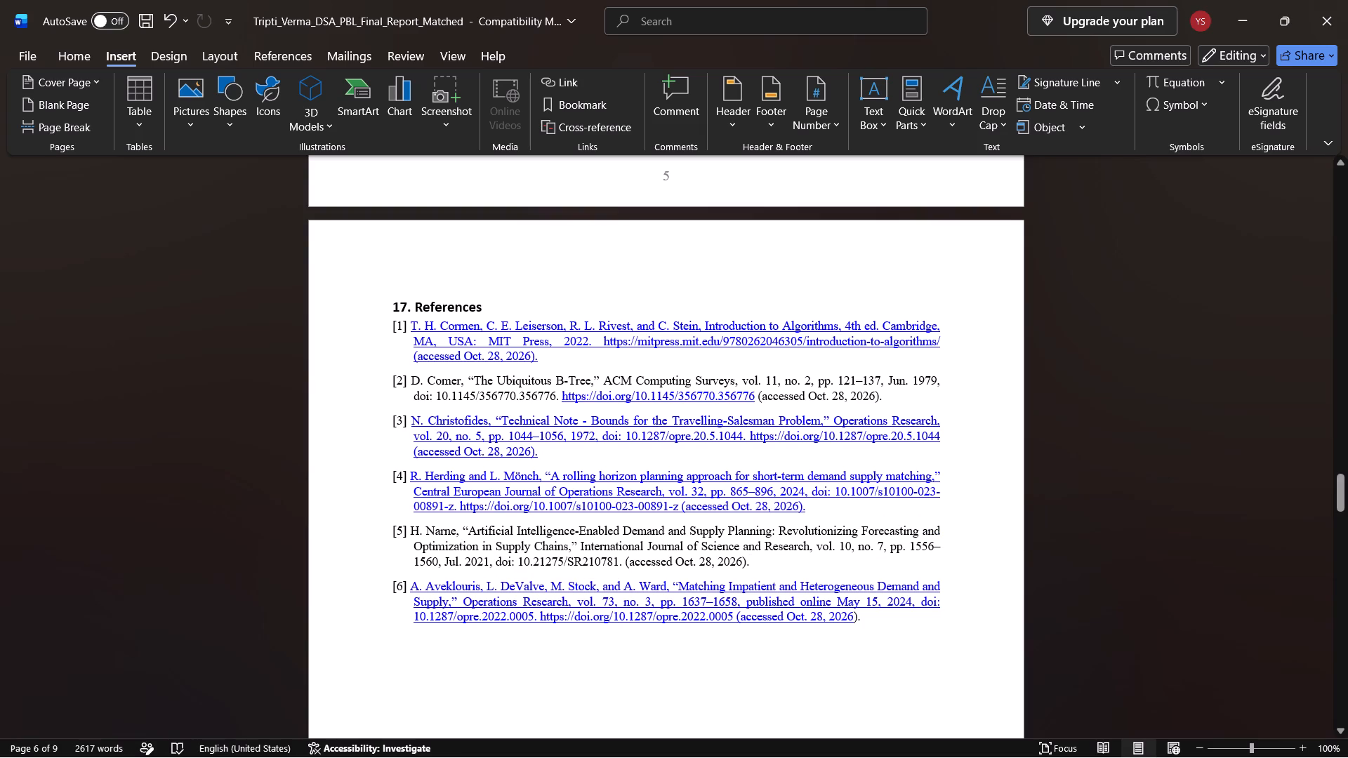
drag(732, 561, 414, 526)
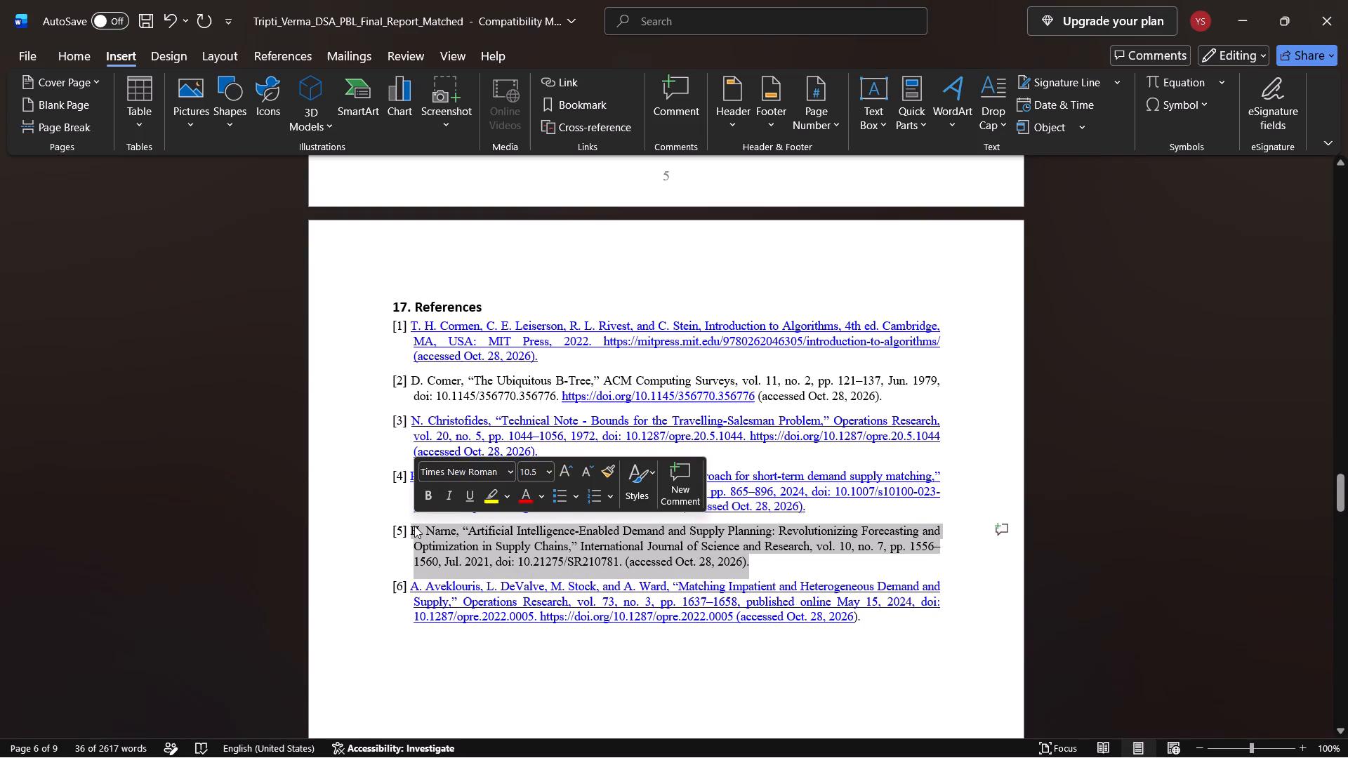
key(ctrl+v)
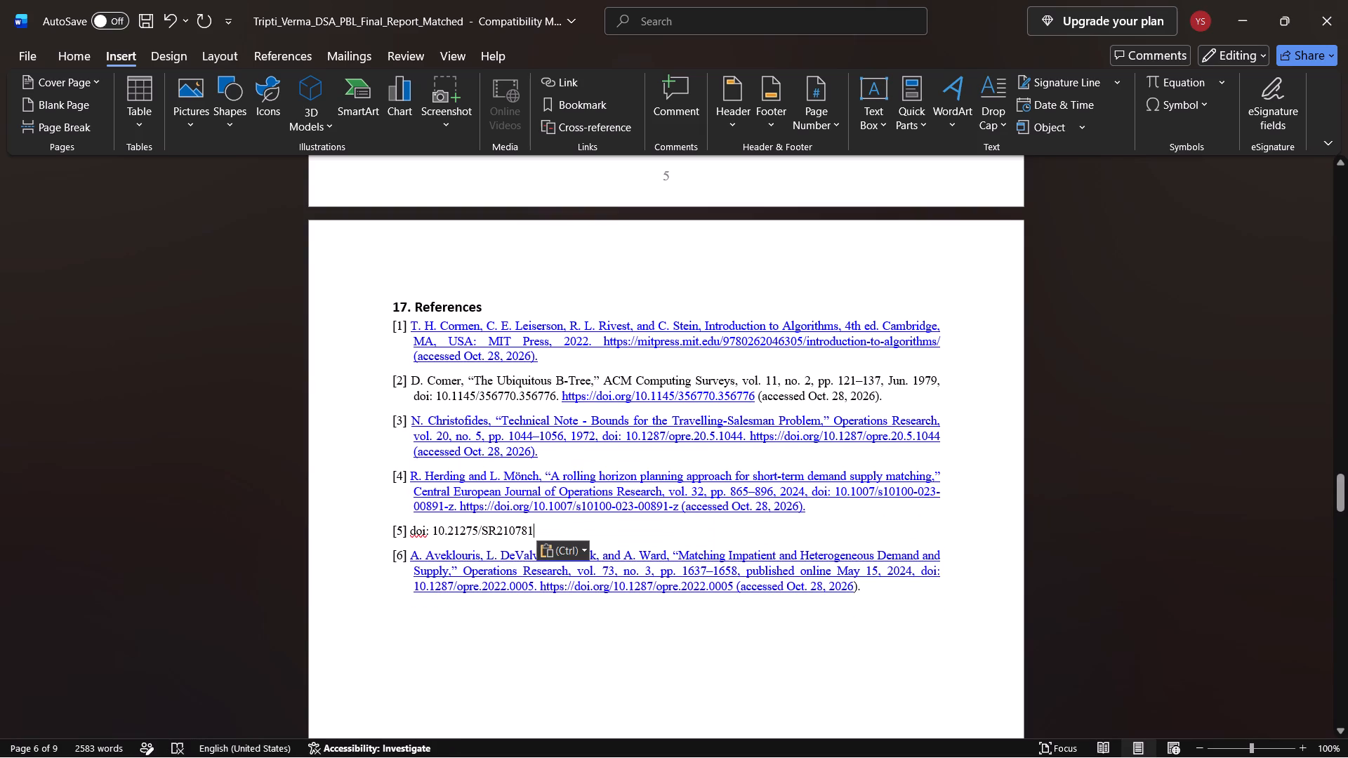
key(ctrl+z)
click(548, 75)
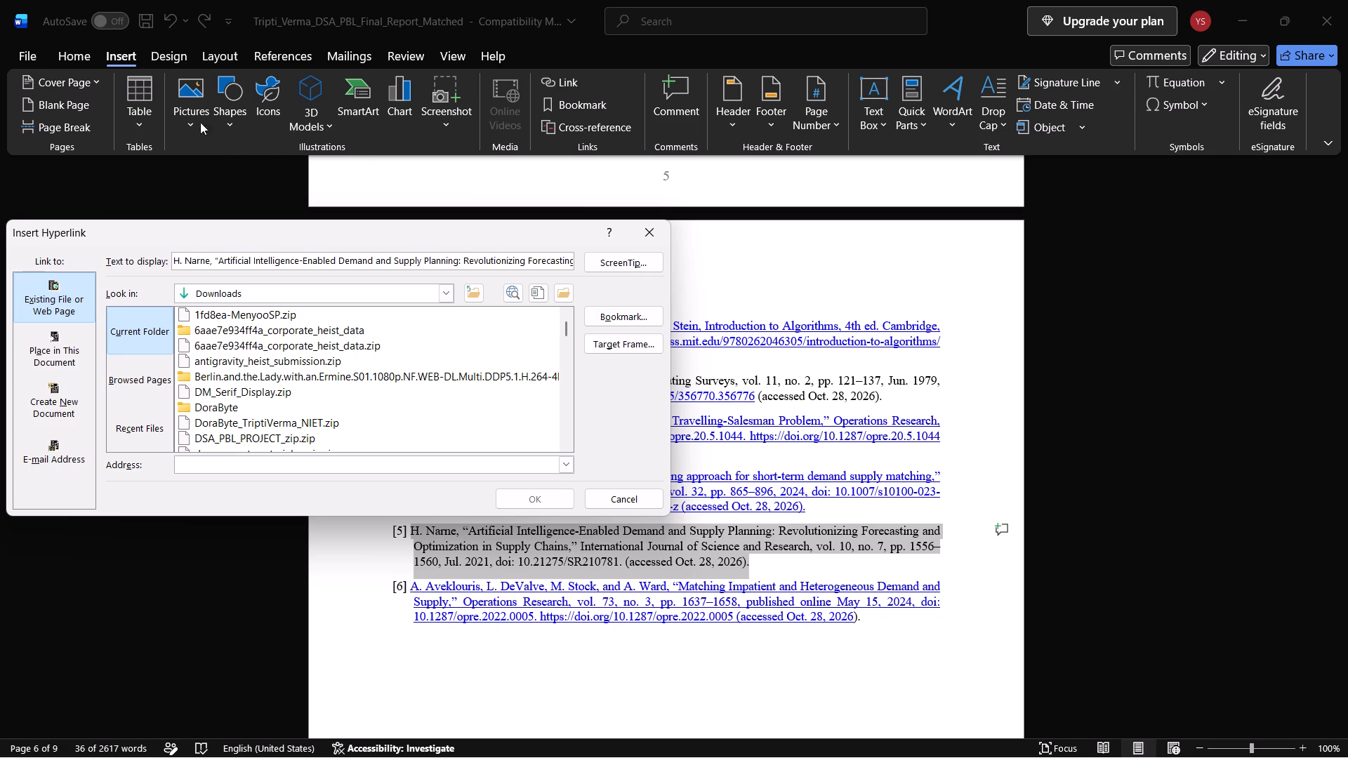
click(406, 460)
key(ctrl+v)
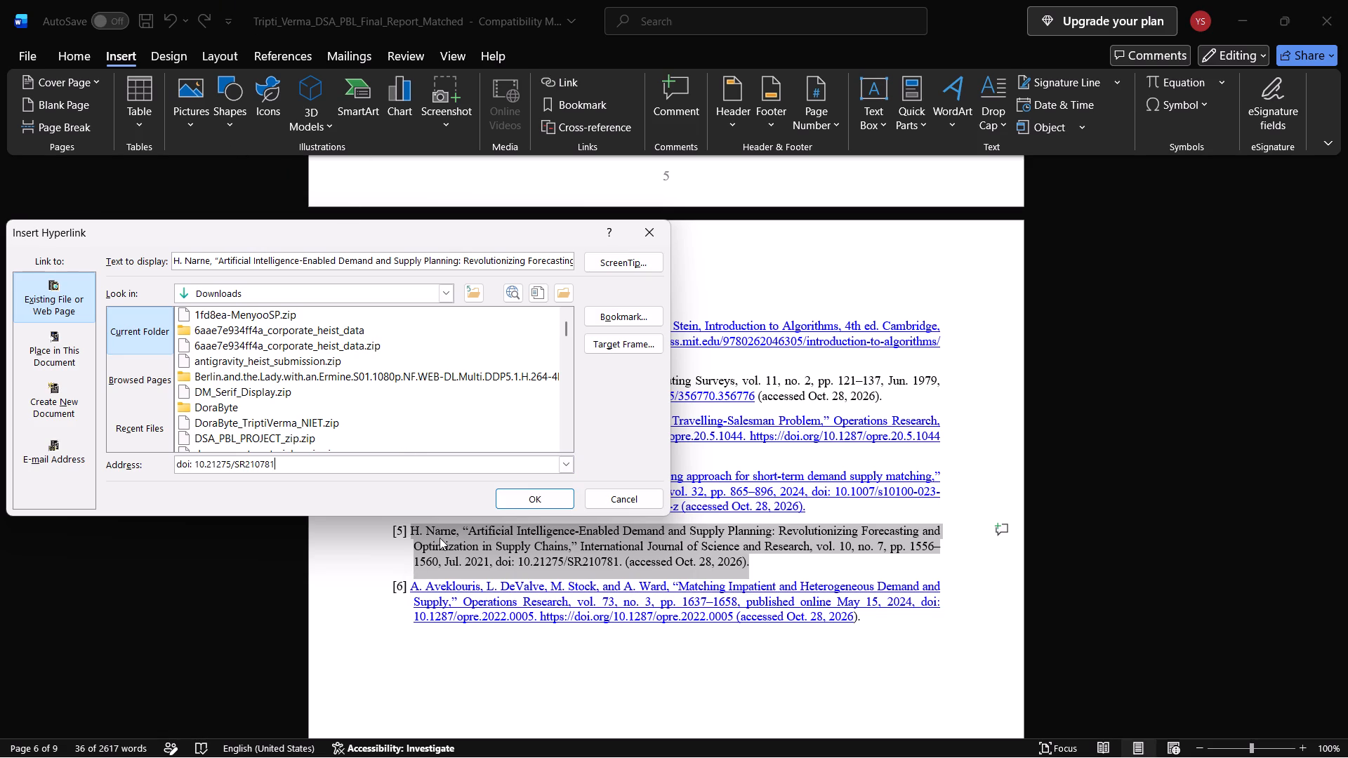
click(509, 500)
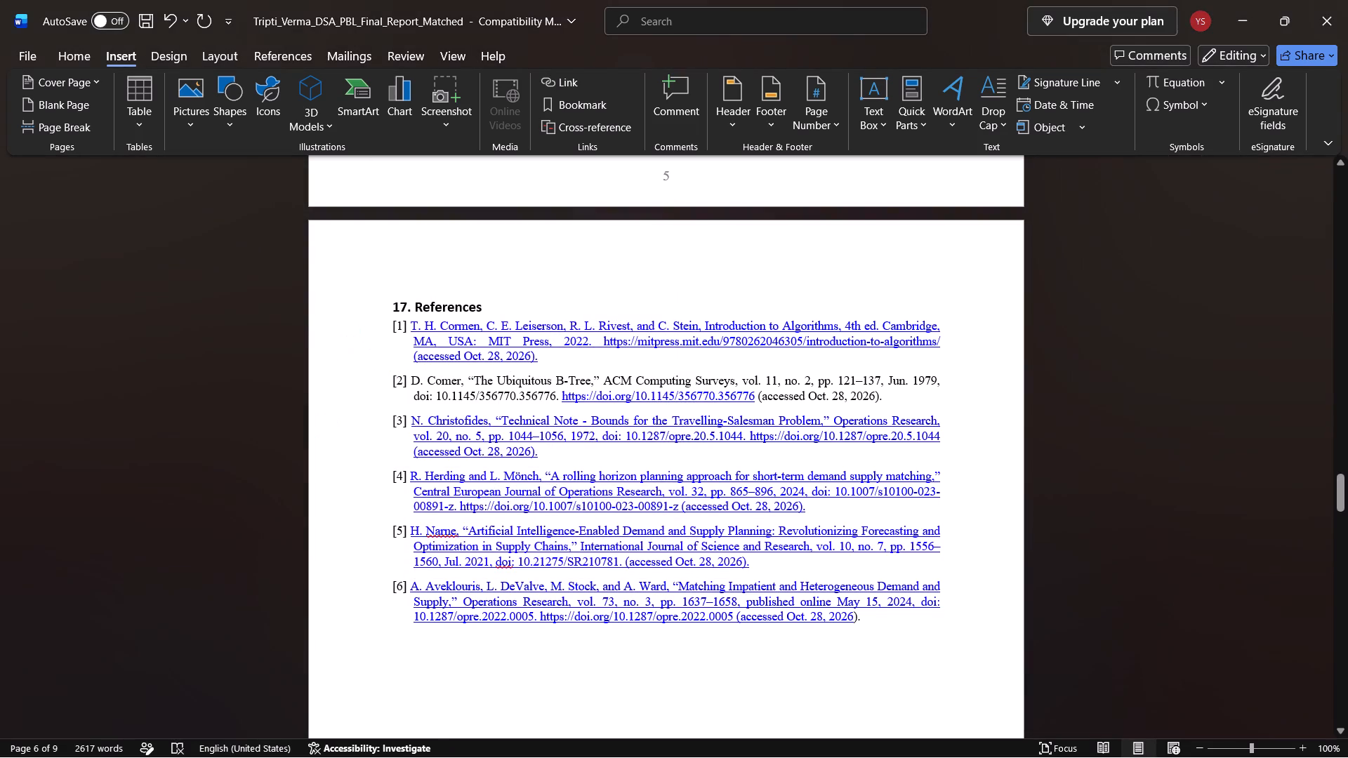